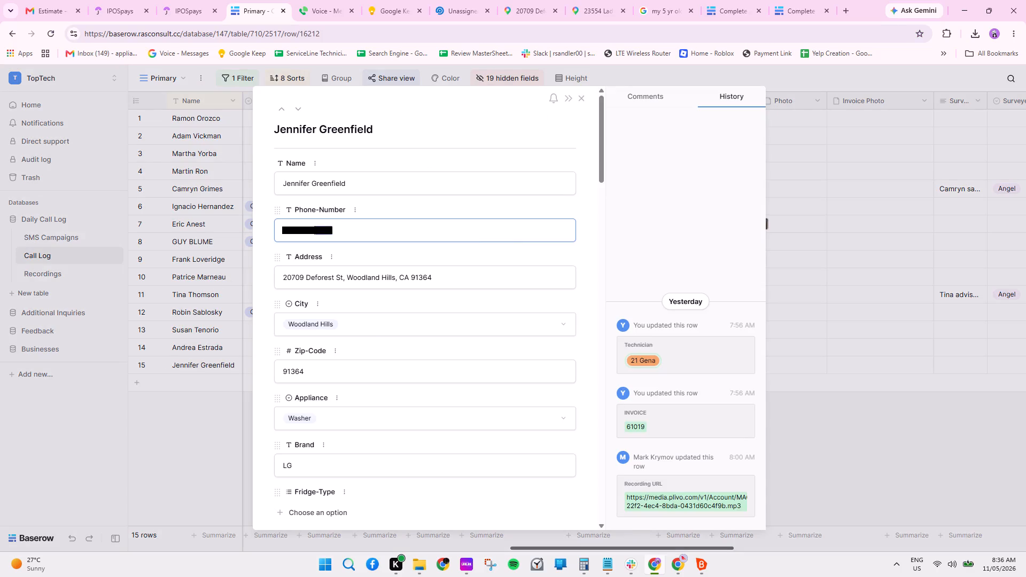
Copy the customer's phone number from the open Call Log record and call it in Google Voice.
{"action": "right_click", "coordinate": [315, 230]}
{"action": "left_click", "coordinate": [363, 307]}
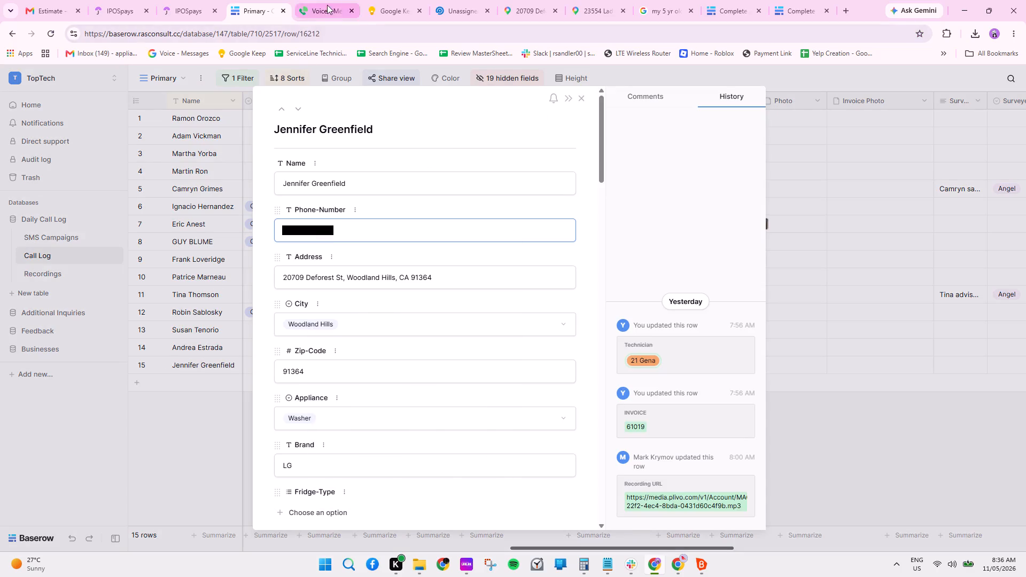
{"action": "left_click", "coordinate": [327, 5]}
{"action": "left_click", "coordinate": [879, 151]}
{"action": "right_click", "coordinate": [877, 151]}
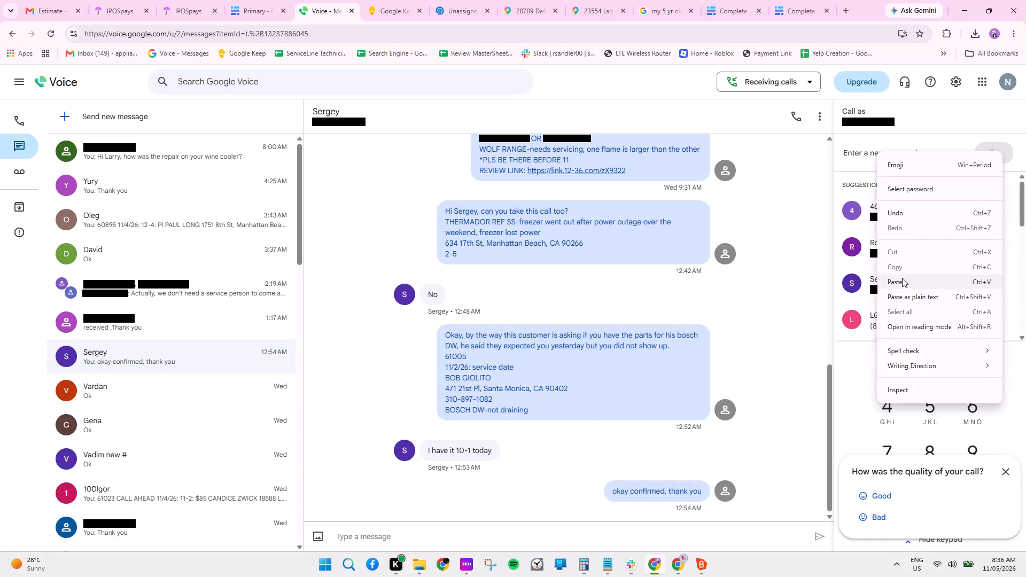
{"action": "left_click", "coordinate": [903, 282]}
{"action": "left_click", "coordinate": [990, 153]}
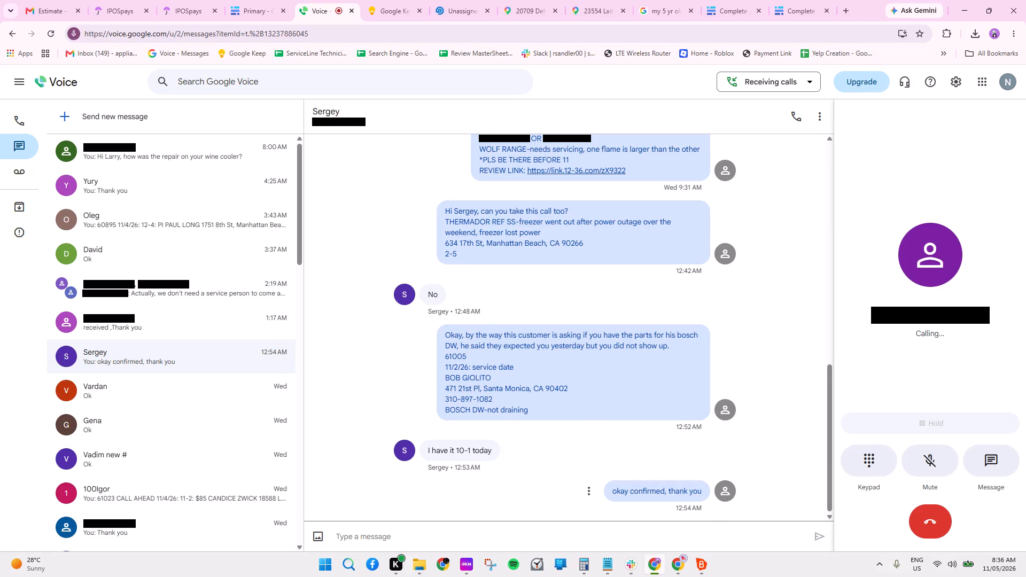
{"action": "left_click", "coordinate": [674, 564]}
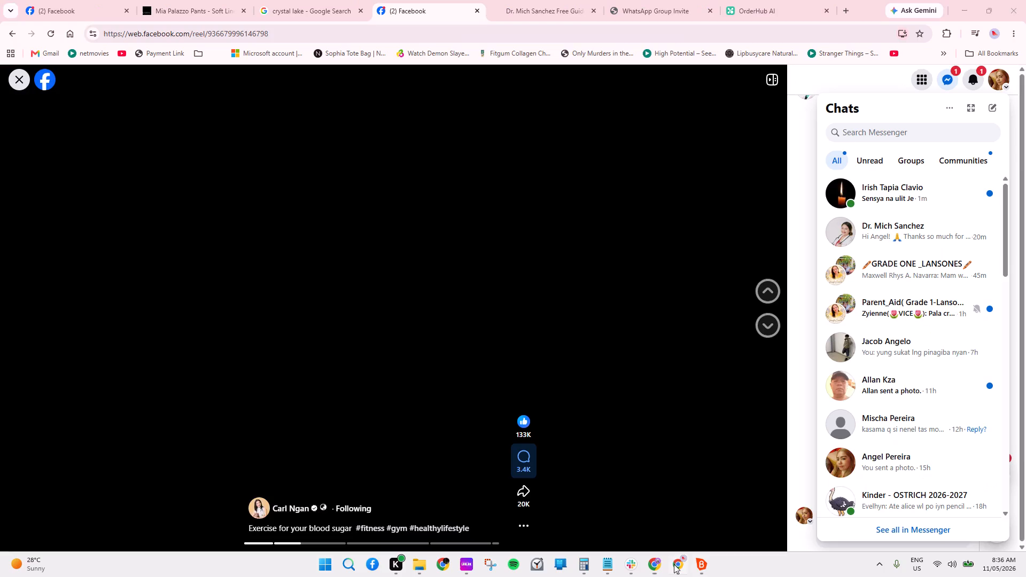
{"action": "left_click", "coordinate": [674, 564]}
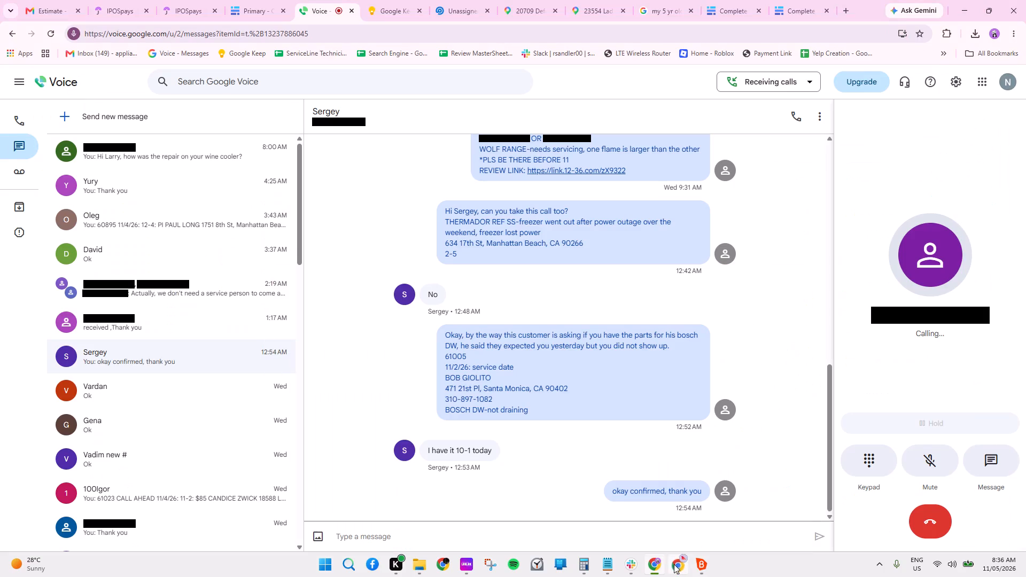
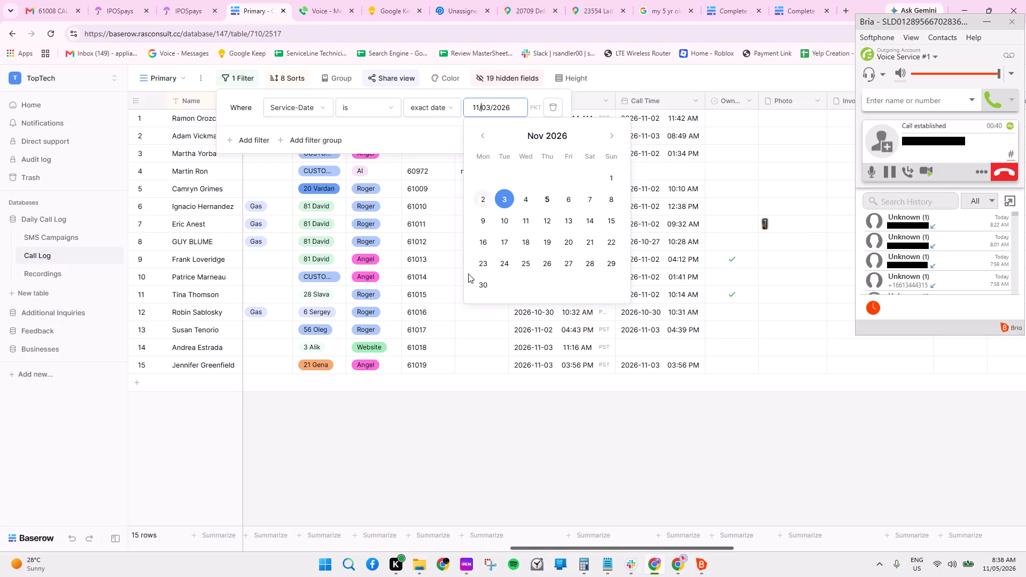
Switch from the Call Log to the open Notepad notes.
{"action": "left_click", "coordinate": [610, 568]}
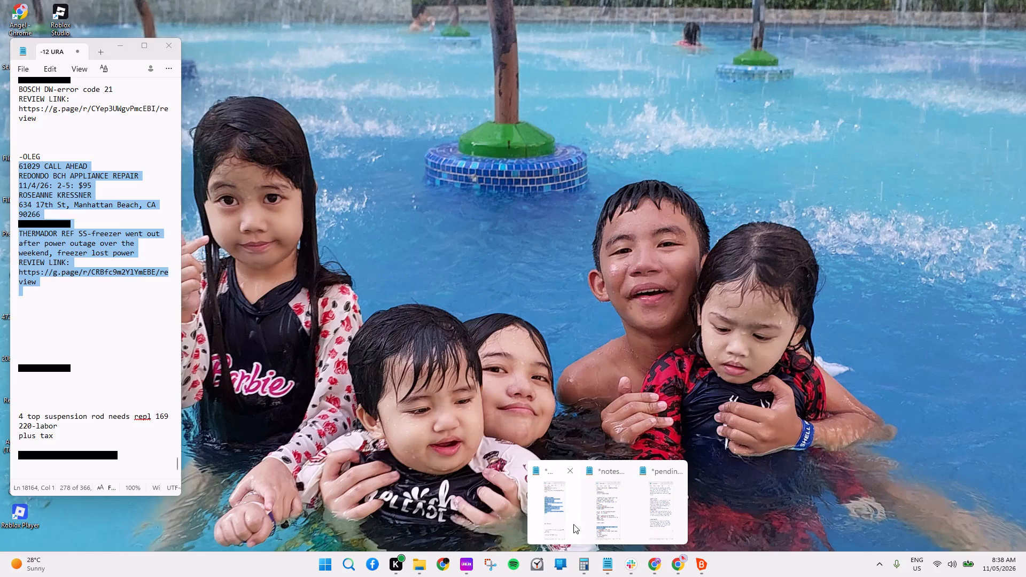
Switch to the pending notes in Notepad and write at the end "solve one of the did a good job looke d at the dryer".
{"action": "left_click", "coordinate": [657, 525]}
{"action": "left_click", "coordinate": [66, 467]}
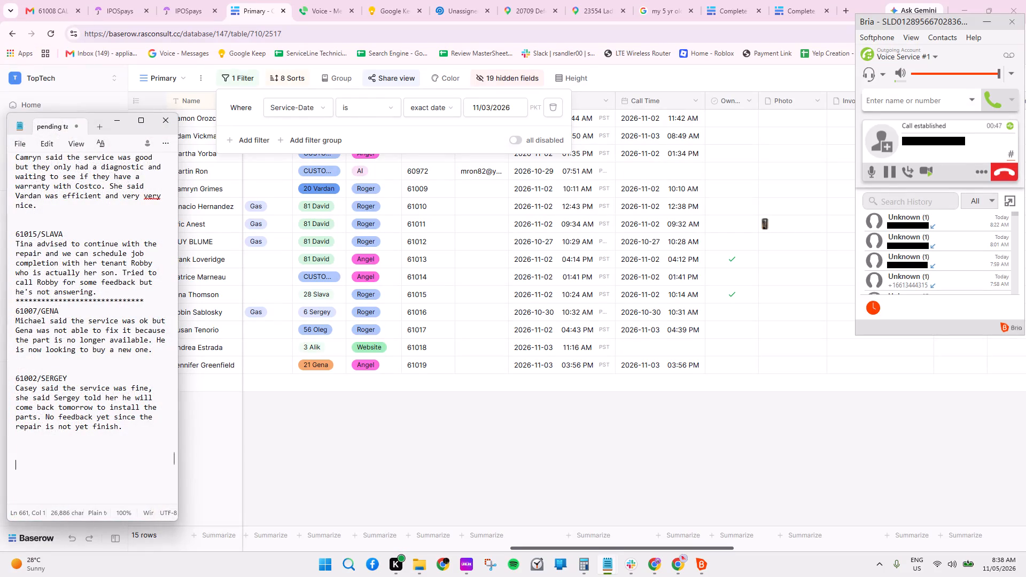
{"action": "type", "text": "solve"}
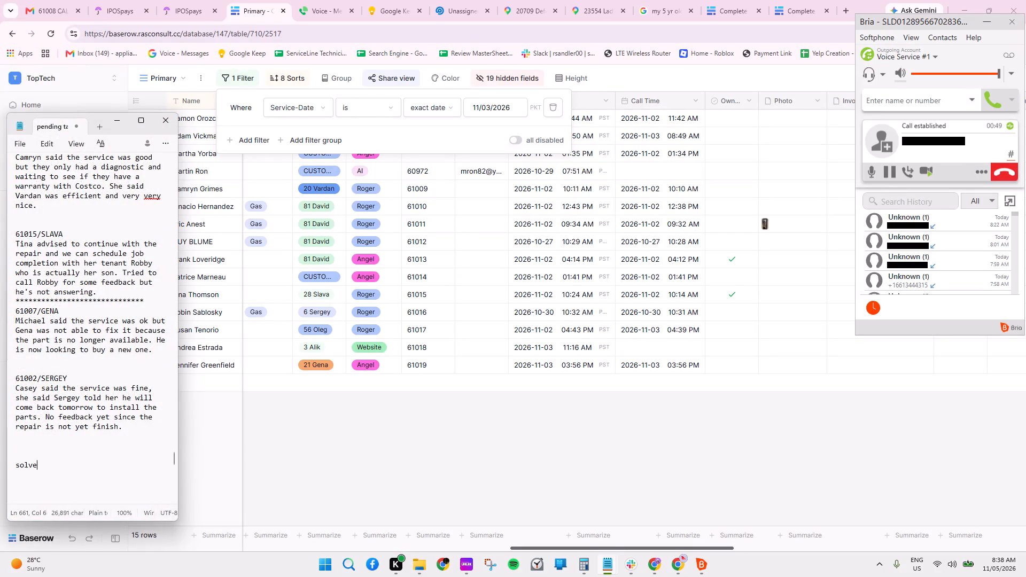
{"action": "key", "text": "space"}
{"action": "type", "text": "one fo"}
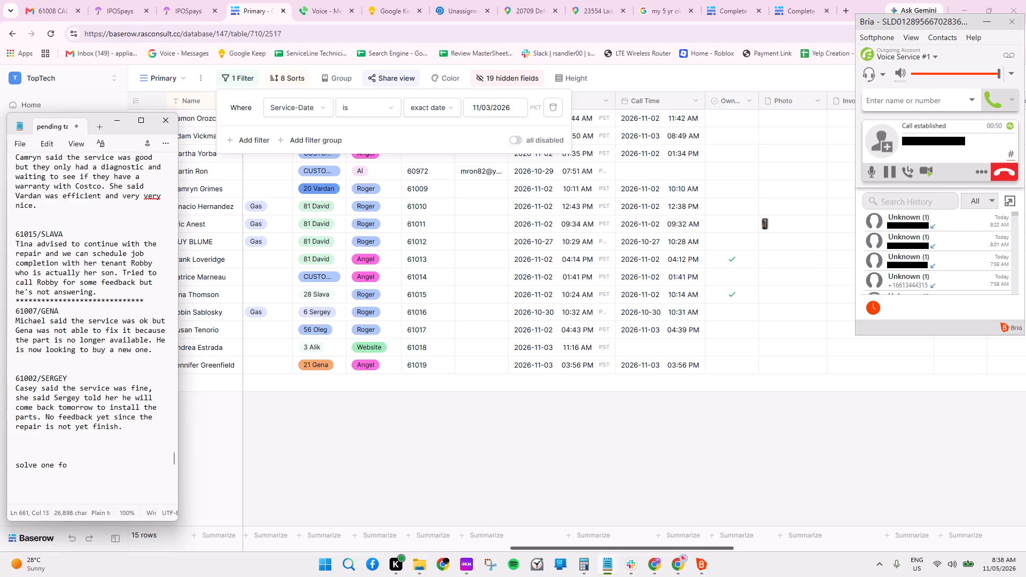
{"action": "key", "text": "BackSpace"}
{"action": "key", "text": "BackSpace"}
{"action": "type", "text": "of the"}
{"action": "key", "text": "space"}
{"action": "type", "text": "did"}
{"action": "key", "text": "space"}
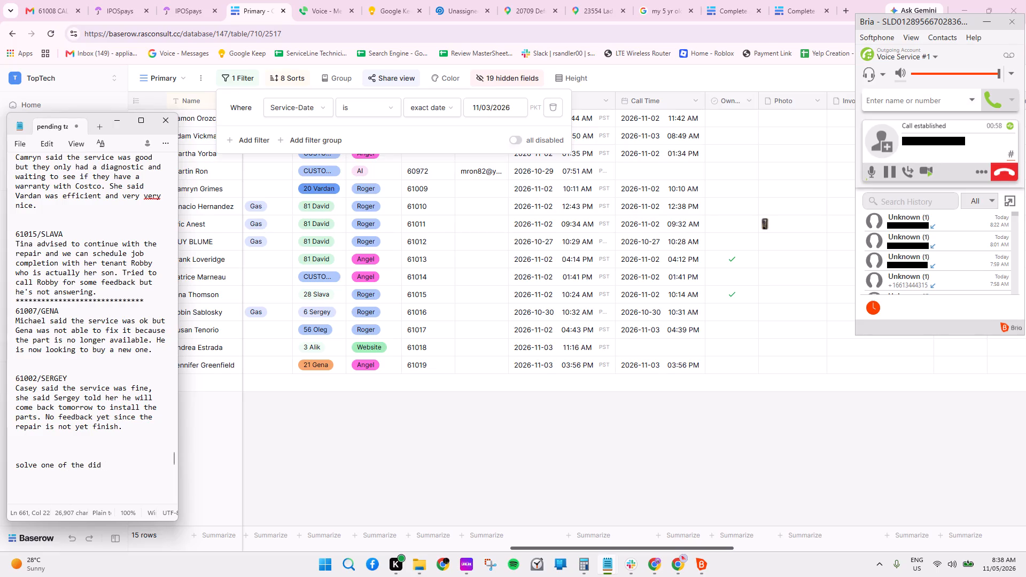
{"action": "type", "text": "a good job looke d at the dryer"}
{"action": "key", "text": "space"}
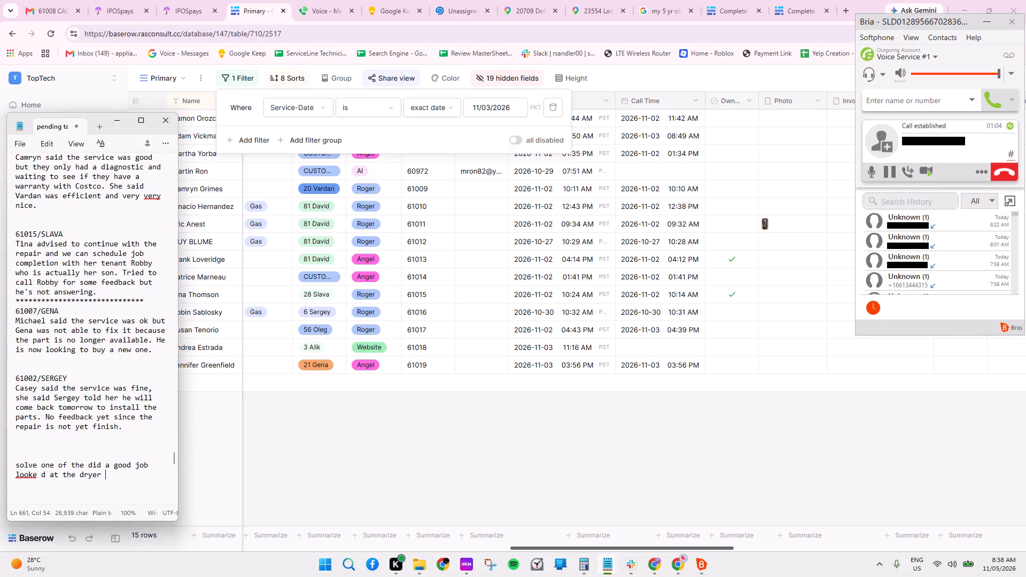
Continue the call note with "no repair needed washer big issue overflow did not show when he was there was".
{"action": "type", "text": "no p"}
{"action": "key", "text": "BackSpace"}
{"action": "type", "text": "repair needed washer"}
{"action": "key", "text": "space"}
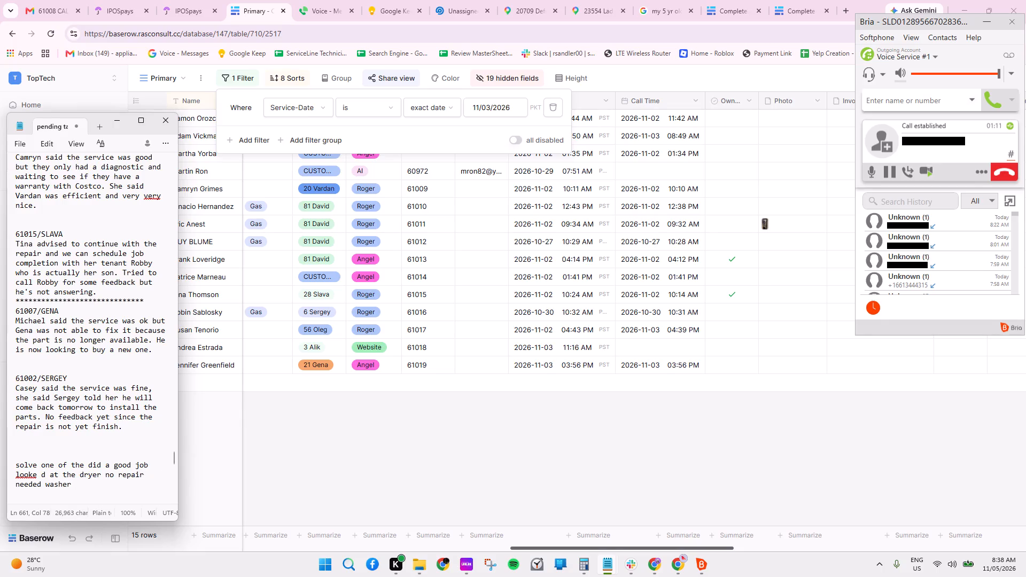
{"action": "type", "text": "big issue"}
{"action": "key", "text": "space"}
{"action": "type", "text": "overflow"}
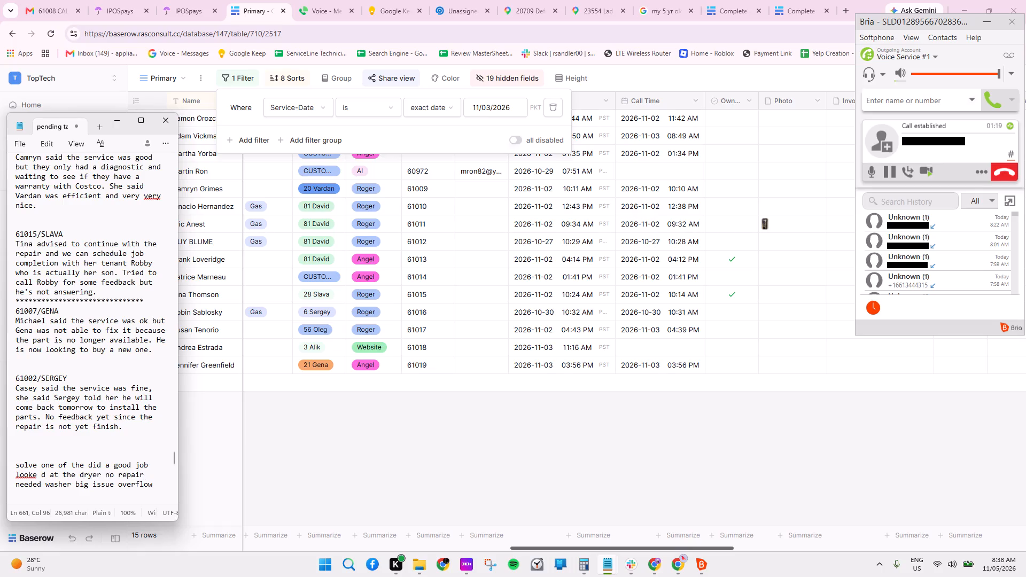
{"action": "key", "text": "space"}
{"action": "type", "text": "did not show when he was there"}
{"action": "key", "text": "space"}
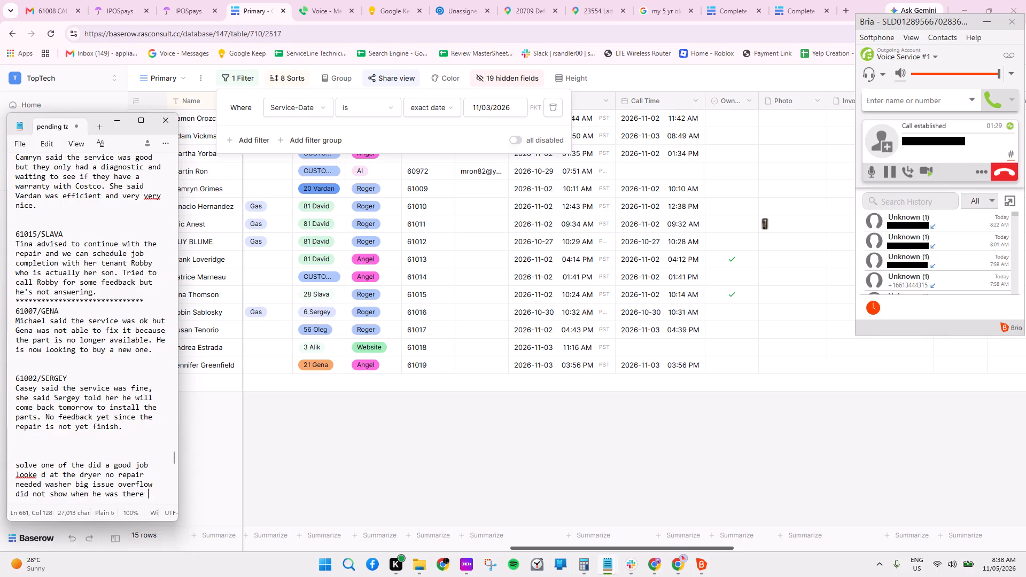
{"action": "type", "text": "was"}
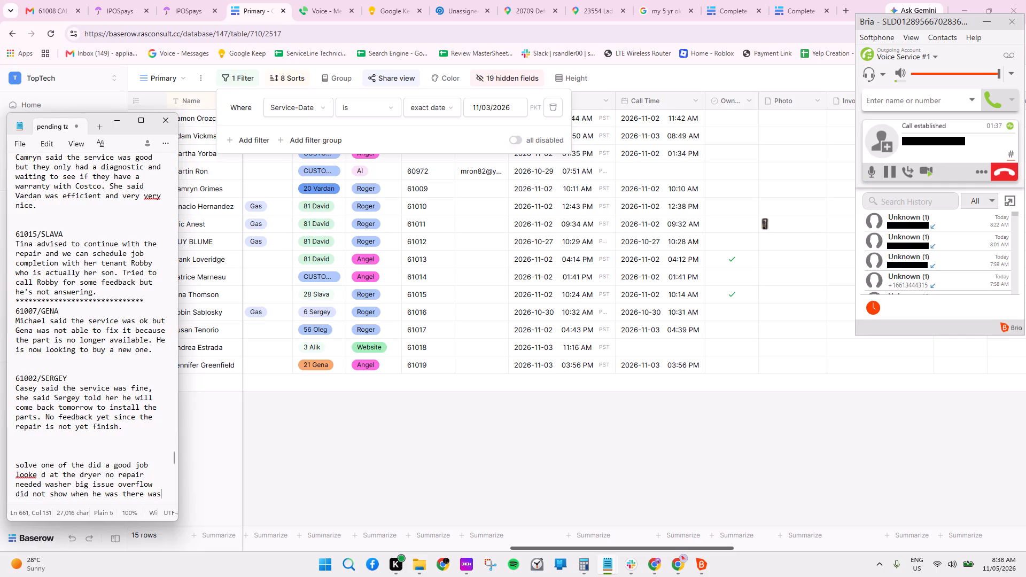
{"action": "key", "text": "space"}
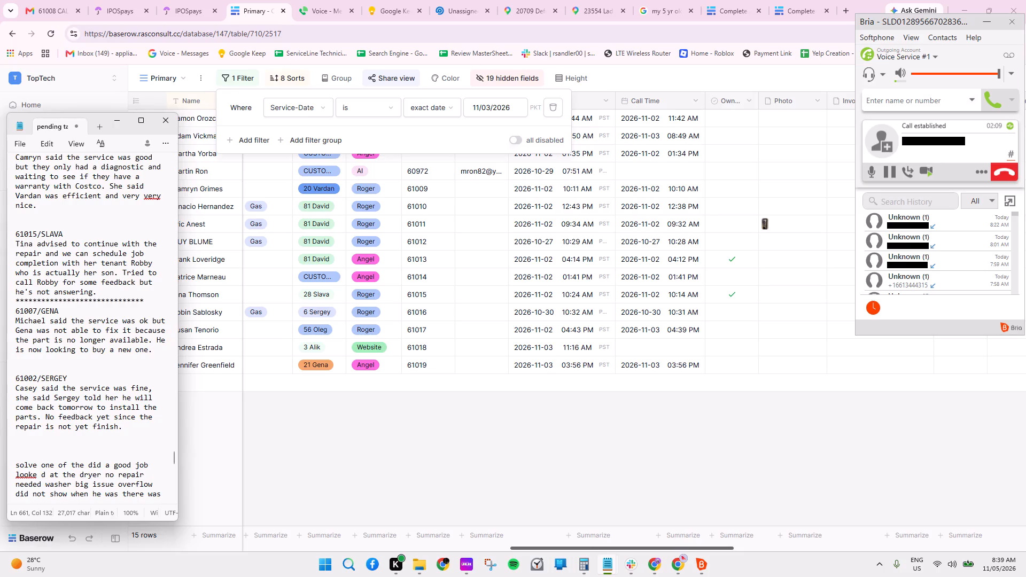
Add a new line reading "did a good job" at the end of the call note.
{"action": "left_click", "coordinate": [162, 496]}
{"action": "key", "text": "Return"}
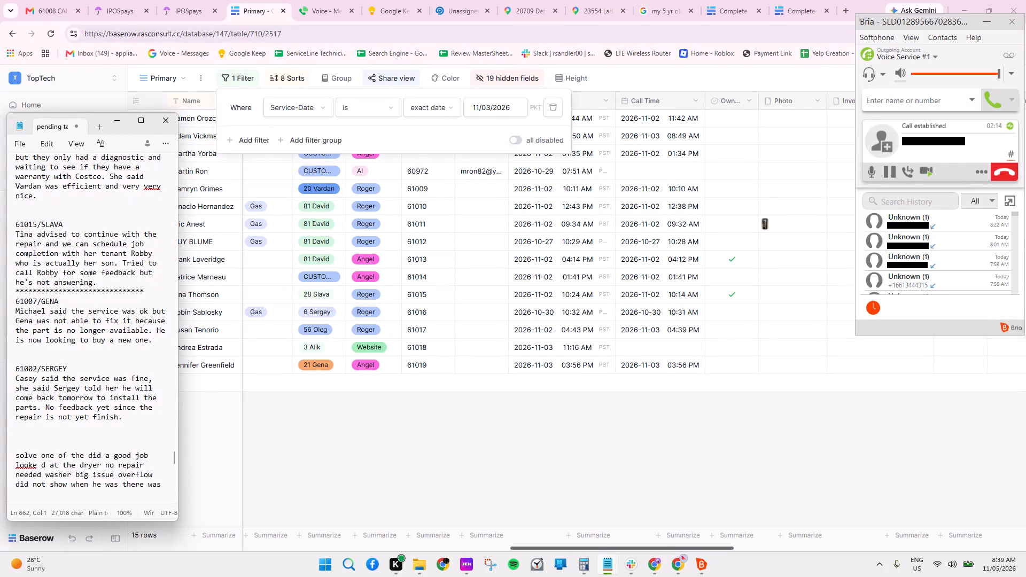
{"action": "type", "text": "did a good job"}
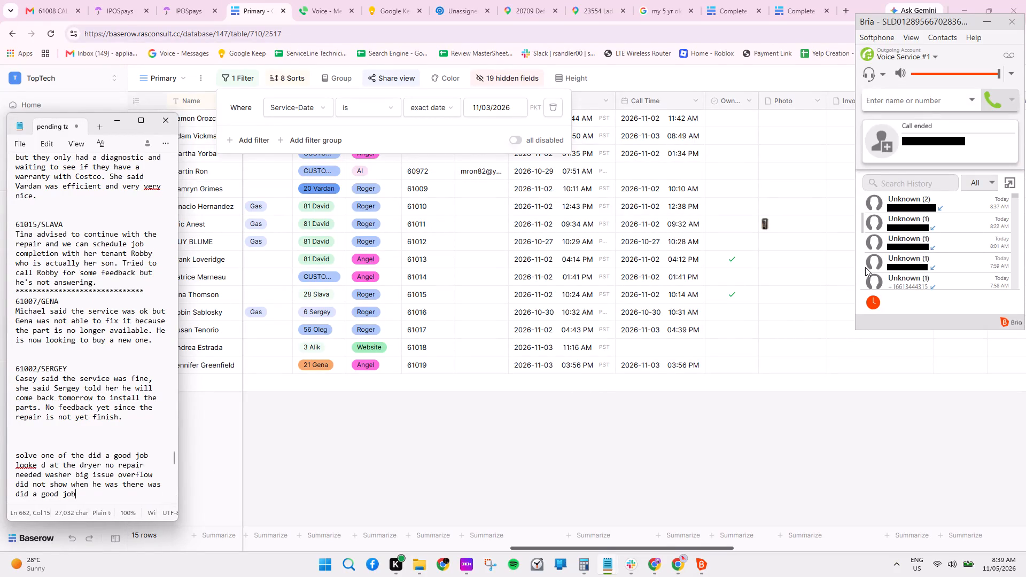
Switch to the Baserow call log in Chrome and set the Service-Date filter to 11/02/2026.
{"action": "left_click", "coordinate": [538, 440]}
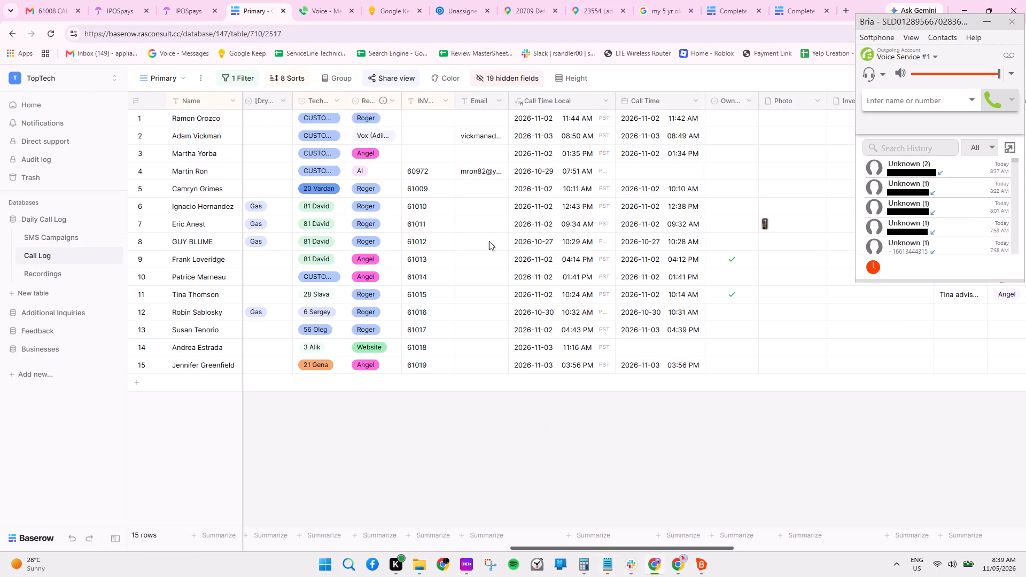
{"action": "left_click", "coordinate": [245, 81]}
{"action": "left_click", "coordinate": [500, 111]}
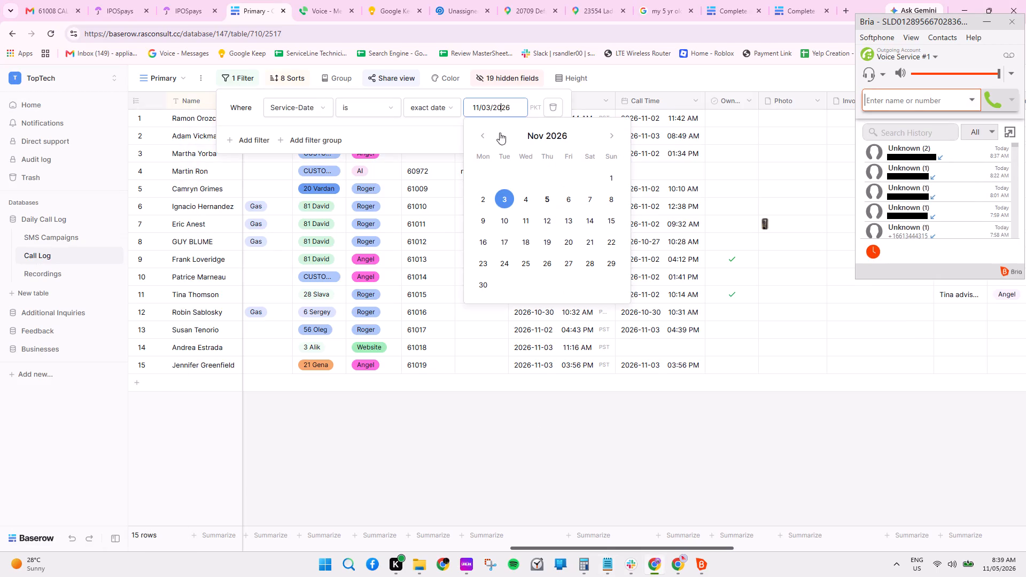
{"action": "left_click", "coordinate": [485, 197]}
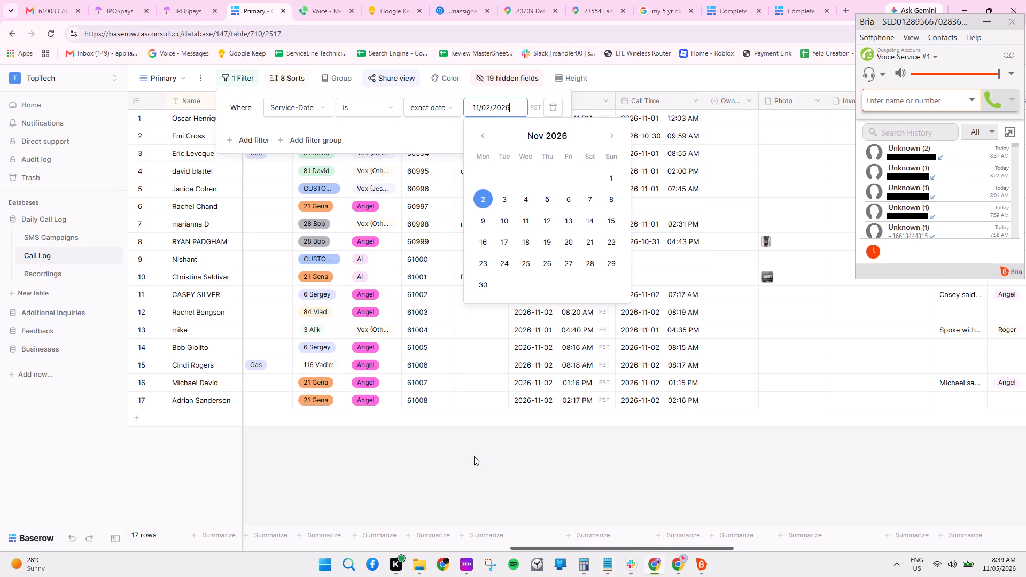
{"action": "left_click", "coordinate": [474, 456]}
{"action": "left_click", "coordinate": [163, 398]}
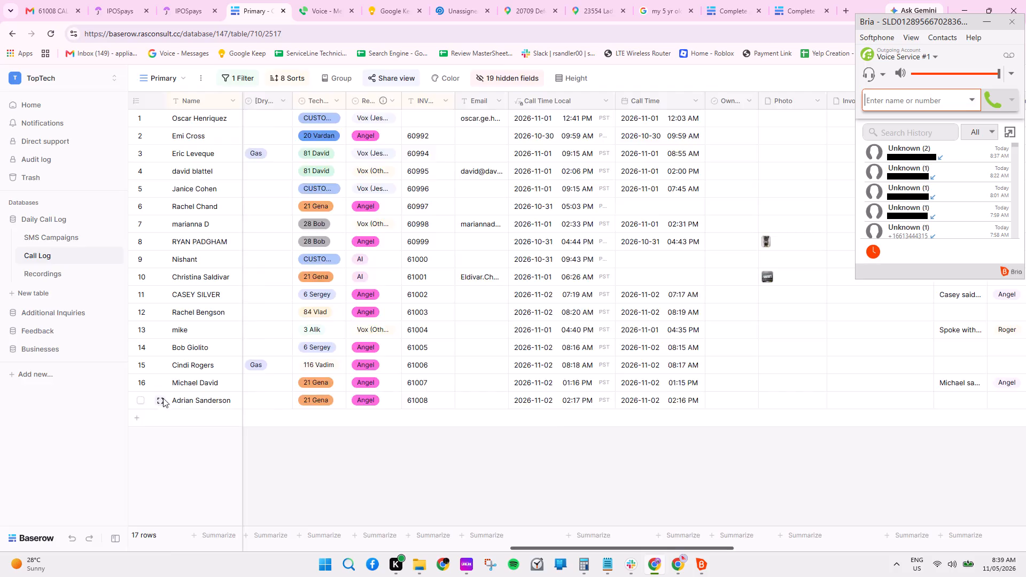
{"action": "scroll", "coordinate": [430, 346], "scroll_direction": "down", "scroll_amount": 17}
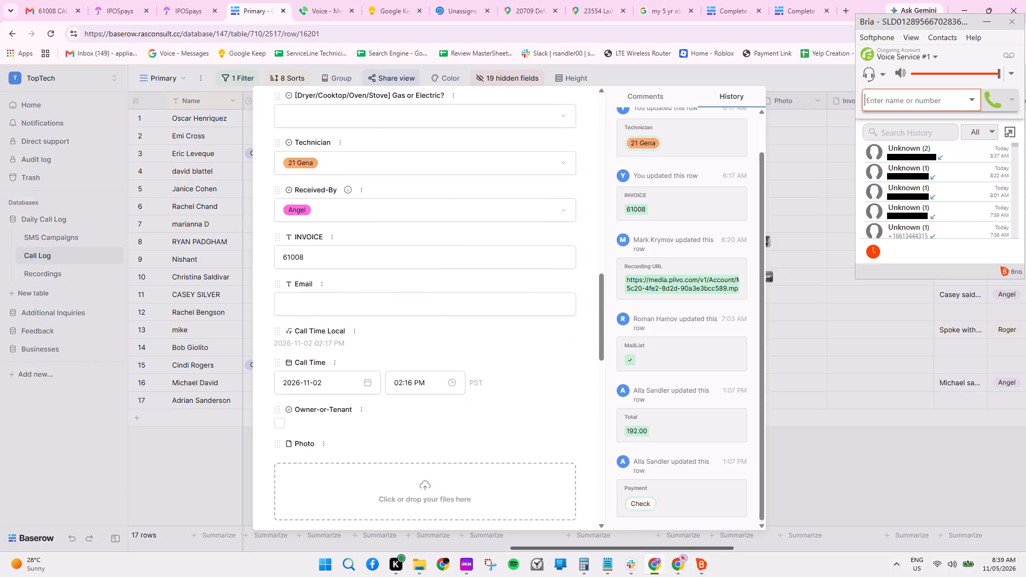
{"action": "scroll", "coordinate": [433, 346], "scroll_direction": "down", "scroll_amount": 3}
{"action": "scroll", "coordinate": [413, 406], "scroll_direction": "down", "scroll_amount": 3}
{"action": "left_click", "coordinate": [376, 405]}
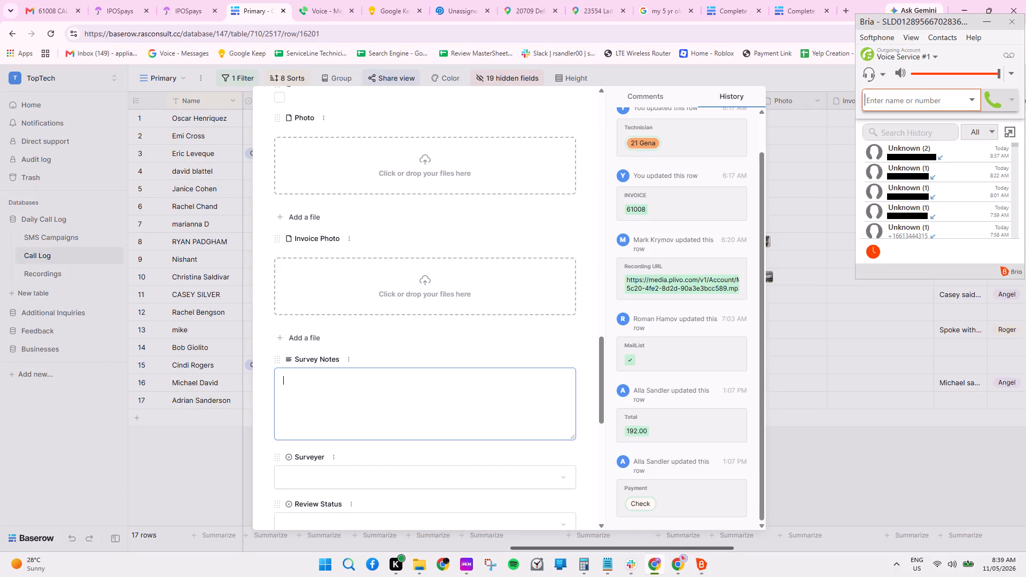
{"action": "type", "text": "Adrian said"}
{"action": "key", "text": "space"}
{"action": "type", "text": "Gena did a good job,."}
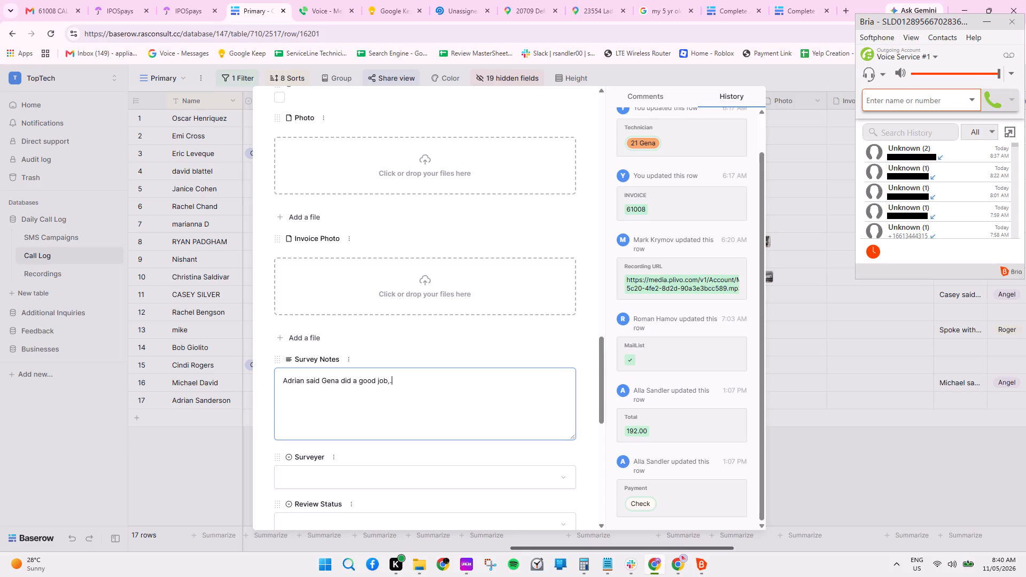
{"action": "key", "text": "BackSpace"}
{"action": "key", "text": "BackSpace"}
Continue the survey notes with ". he checked his dryer and said there's no issue it's working fine and nothing to fix".
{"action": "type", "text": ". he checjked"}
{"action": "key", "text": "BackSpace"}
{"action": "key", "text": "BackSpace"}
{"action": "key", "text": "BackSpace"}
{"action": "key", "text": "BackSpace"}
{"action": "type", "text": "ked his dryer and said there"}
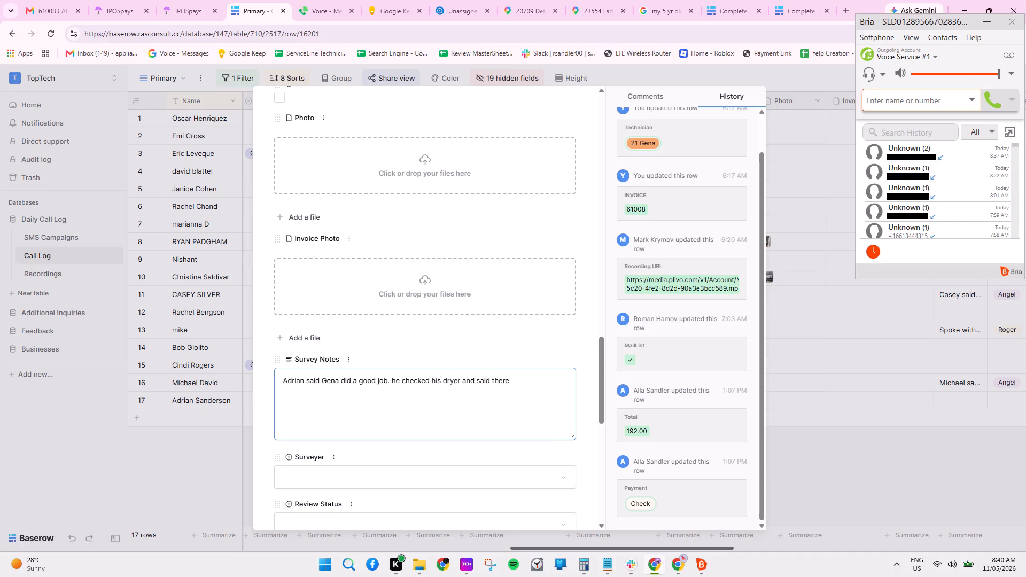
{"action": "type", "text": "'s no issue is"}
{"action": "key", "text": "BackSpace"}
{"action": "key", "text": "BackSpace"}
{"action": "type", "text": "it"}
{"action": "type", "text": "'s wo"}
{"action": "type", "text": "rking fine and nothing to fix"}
Check the record's Problem description and add ". Then the washer it did not show the problem when he was there to diagnose" to Survey Notes.
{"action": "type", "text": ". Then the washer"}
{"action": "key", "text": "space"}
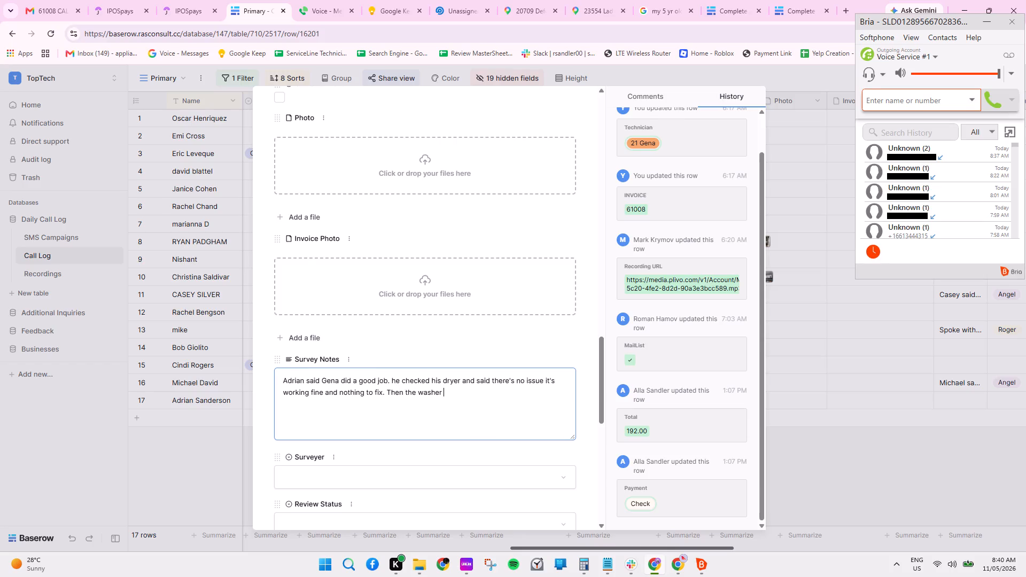
{"action": "scroll", "coordinate": [461, 266], "scroll_direction": "up", "scroll_amount": 10}
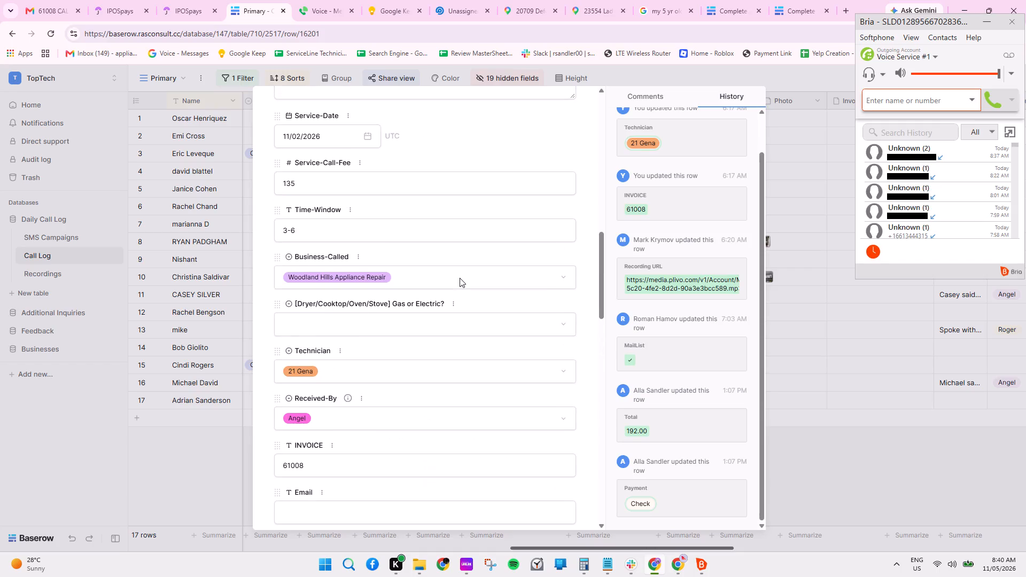
{"action": "scroll", "coordinate": [460, 278], "scroll_direction": "up", "scroll_amount": 4}
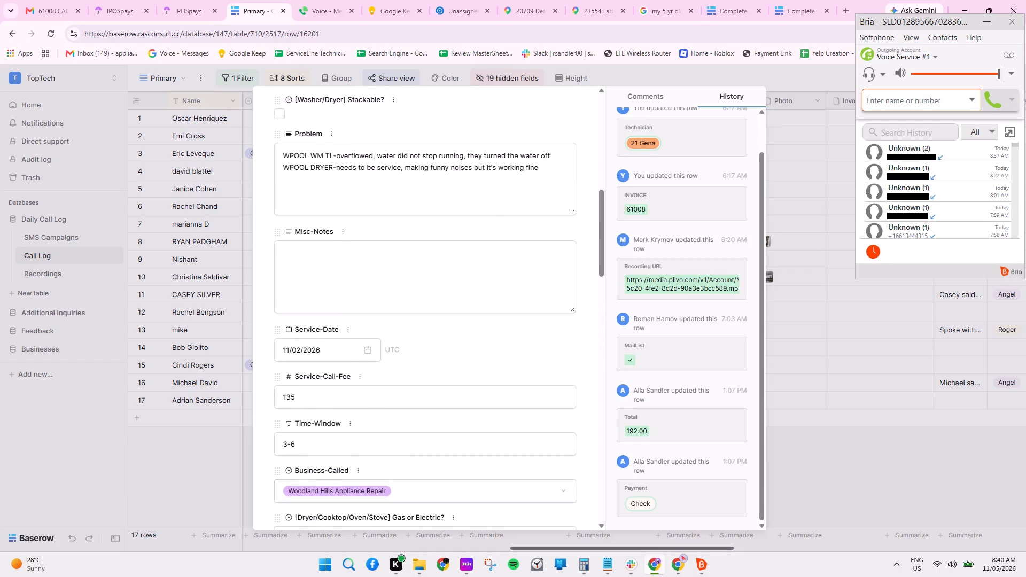
{"action": "scroll", "coordinate": [460, 278], "scroll_direction": "down", "scroll_amount": 15}
{"action": "left_click", "coordinate": [454, 341]}
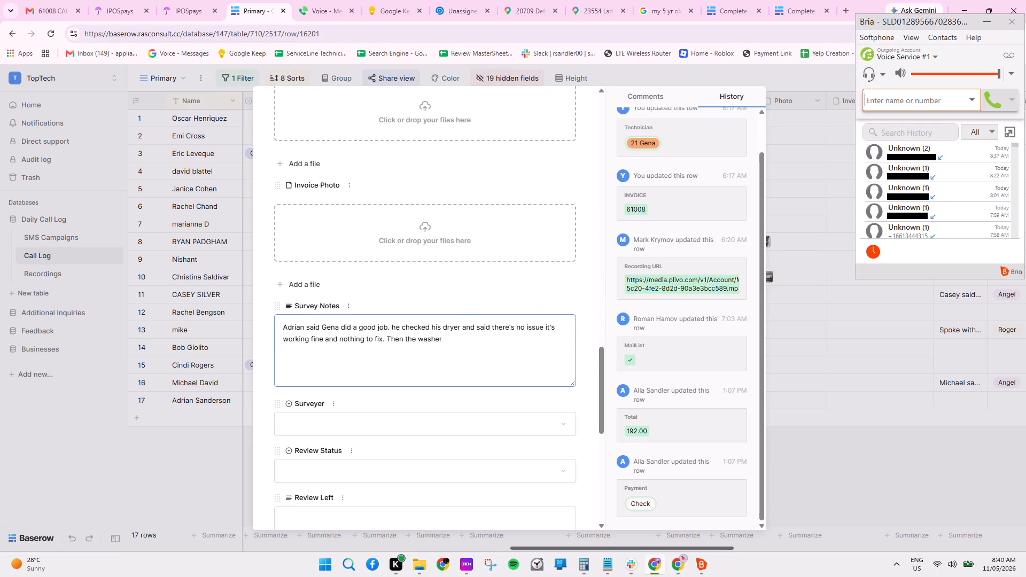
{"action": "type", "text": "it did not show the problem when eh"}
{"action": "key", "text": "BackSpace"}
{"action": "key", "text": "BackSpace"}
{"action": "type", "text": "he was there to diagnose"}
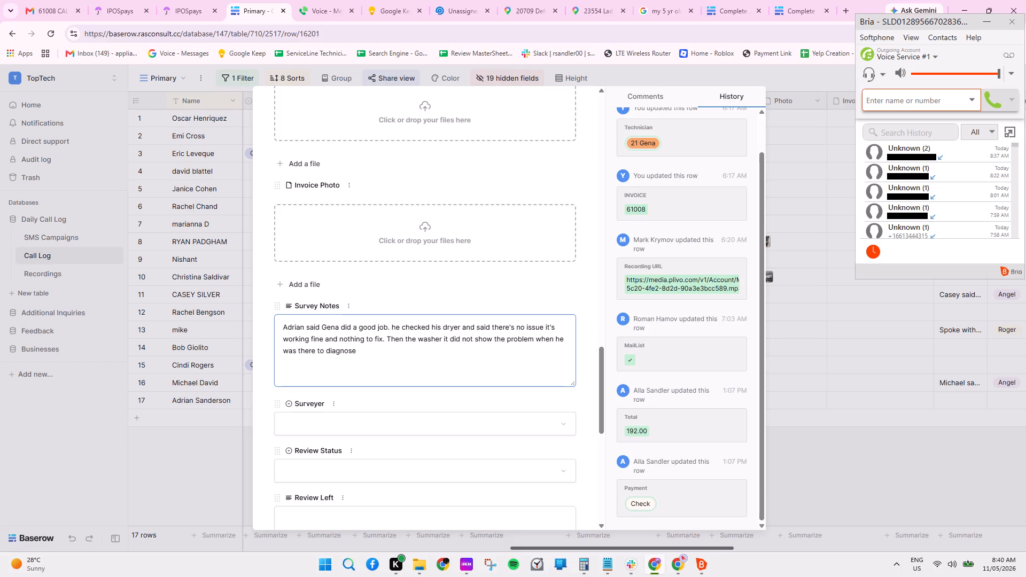
Continue the Survey Notes with "so Gena advised him to continue using it and if the problem shows again just call us back".
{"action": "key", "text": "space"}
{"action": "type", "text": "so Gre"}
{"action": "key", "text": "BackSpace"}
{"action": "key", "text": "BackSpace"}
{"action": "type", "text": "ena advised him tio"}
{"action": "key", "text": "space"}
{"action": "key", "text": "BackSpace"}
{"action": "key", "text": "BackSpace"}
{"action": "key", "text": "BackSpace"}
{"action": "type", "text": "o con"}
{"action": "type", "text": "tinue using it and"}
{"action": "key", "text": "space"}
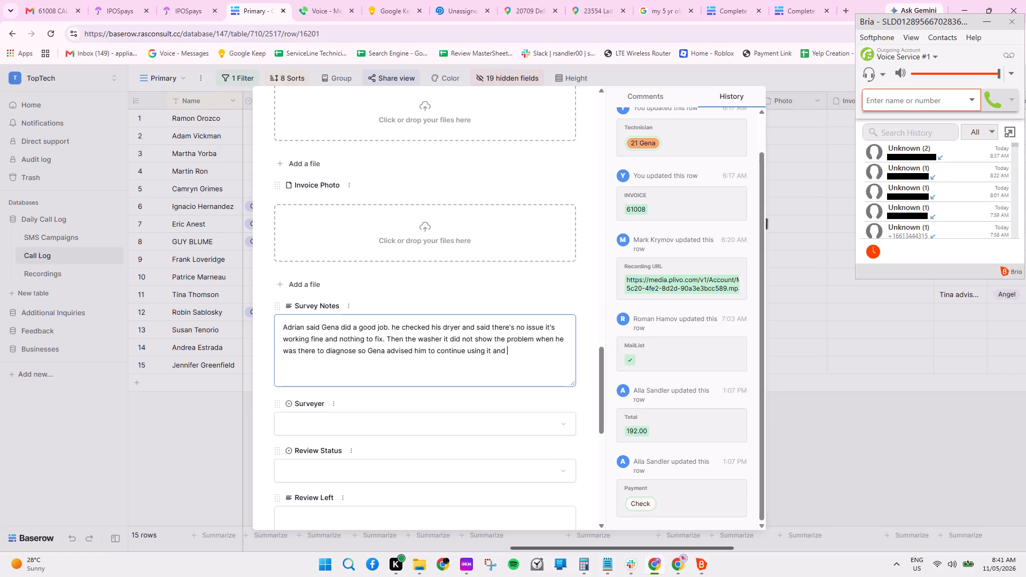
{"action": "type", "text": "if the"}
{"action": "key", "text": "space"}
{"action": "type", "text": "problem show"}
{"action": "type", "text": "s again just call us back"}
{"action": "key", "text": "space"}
Add "so he can come. he said he can't fix something that won't show during the diagnostic." to the Survey Notes.
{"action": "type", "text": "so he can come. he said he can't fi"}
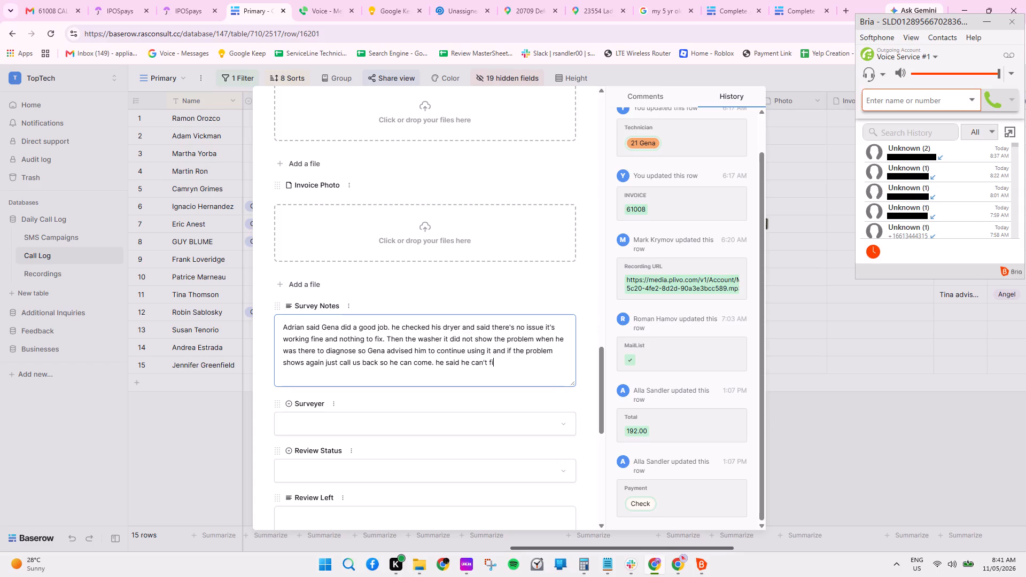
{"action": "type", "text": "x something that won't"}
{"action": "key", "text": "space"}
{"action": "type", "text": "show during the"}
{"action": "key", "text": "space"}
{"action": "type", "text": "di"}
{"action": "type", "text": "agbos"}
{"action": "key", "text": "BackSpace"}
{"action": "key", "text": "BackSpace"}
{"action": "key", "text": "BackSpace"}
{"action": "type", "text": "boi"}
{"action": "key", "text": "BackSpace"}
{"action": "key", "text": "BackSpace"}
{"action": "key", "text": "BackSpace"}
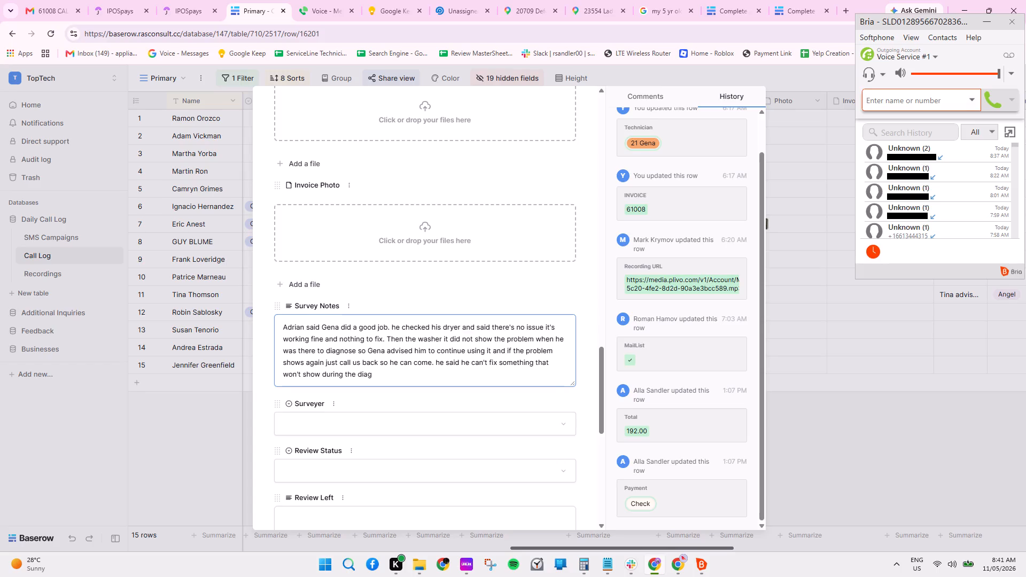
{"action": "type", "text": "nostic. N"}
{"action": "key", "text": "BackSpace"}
Finish the Survey Notes with "However, there's another issue regarding the clutch and he was able to fixed it.".
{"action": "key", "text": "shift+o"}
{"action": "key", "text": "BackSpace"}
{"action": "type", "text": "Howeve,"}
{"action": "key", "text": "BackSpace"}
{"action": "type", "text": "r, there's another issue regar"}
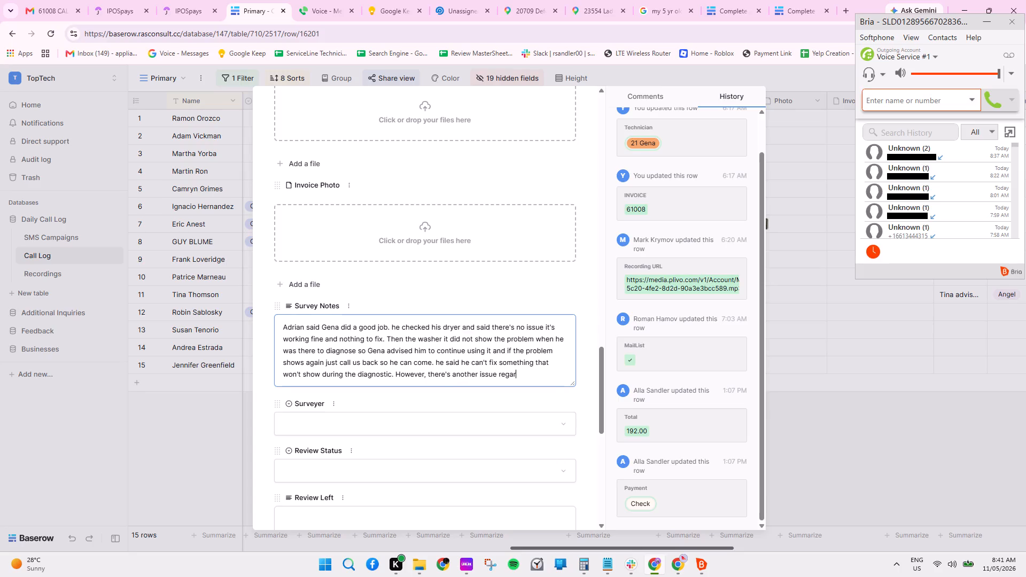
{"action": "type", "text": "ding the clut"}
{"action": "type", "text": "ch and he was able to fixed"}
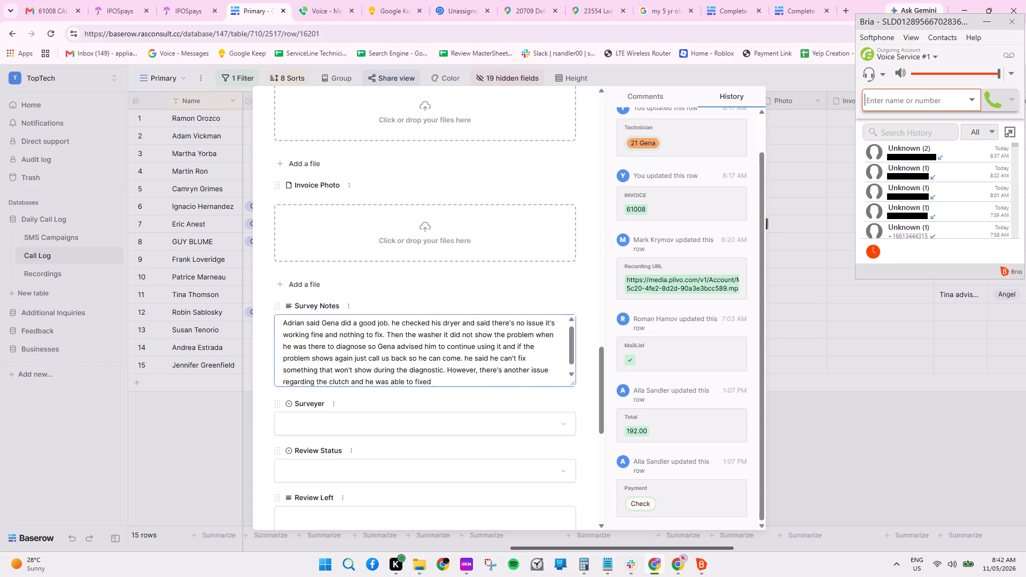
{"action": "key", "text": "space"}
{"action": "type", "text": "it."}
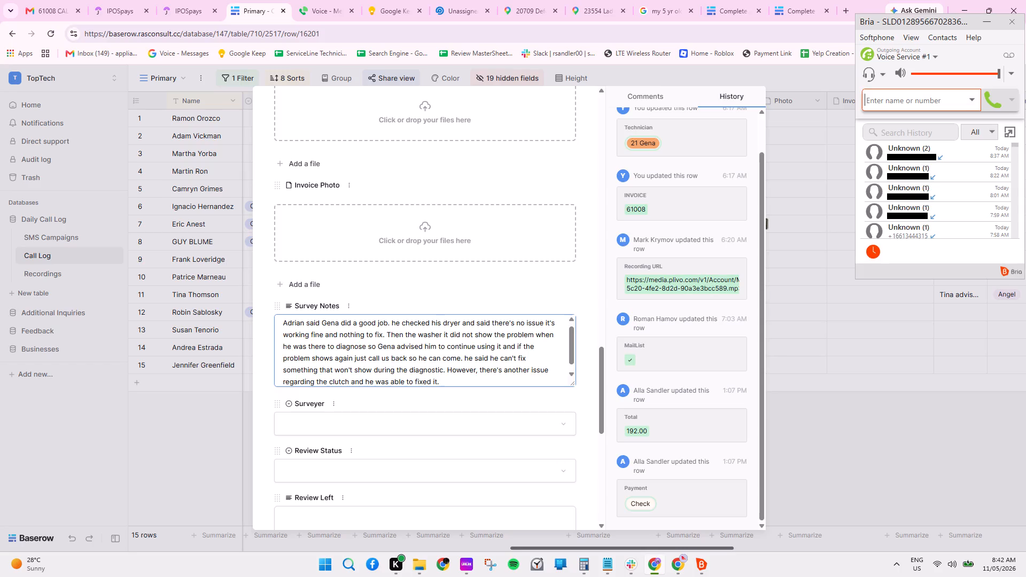
Capitalise "He" in the Survey Notes at the start of "he checked his dryer" and "he said he can't fix".
{"action": "left_click", "coordinate": [395, 322]}
{"action": "key", "text": "BackSpace"}
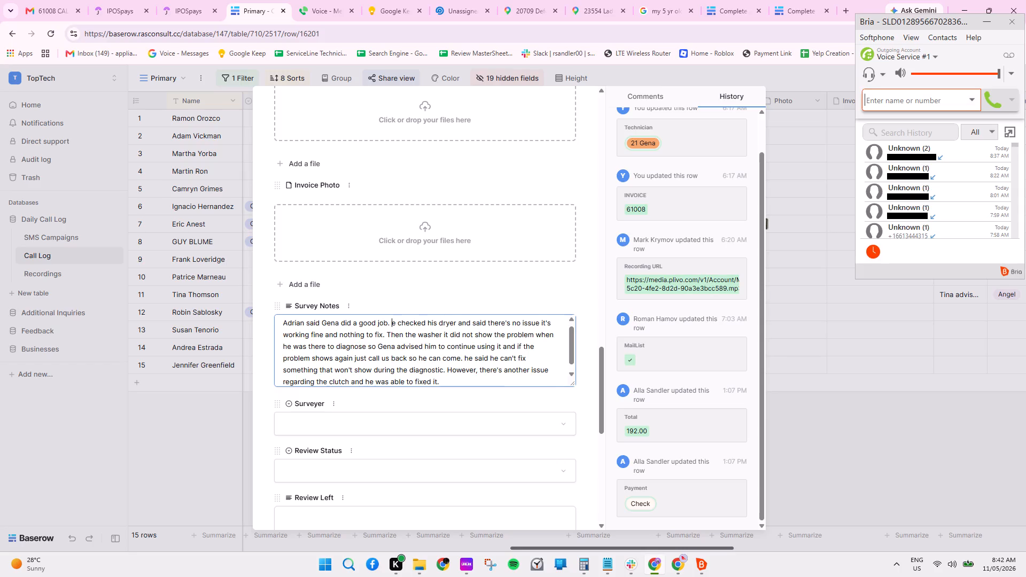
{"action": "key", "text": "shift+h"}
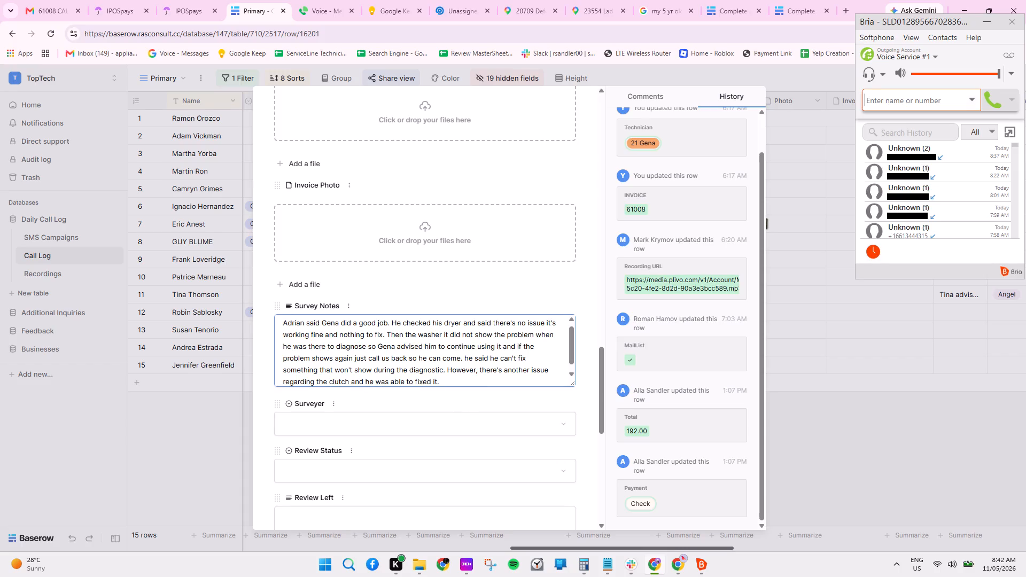
{"action": "left_click", "coordinate": [467, 358]}
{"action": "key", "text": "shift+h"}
{"action": "scroll", "coordinate": [461, 365], "scroll_direction": "down", "scroll_amount": 2}
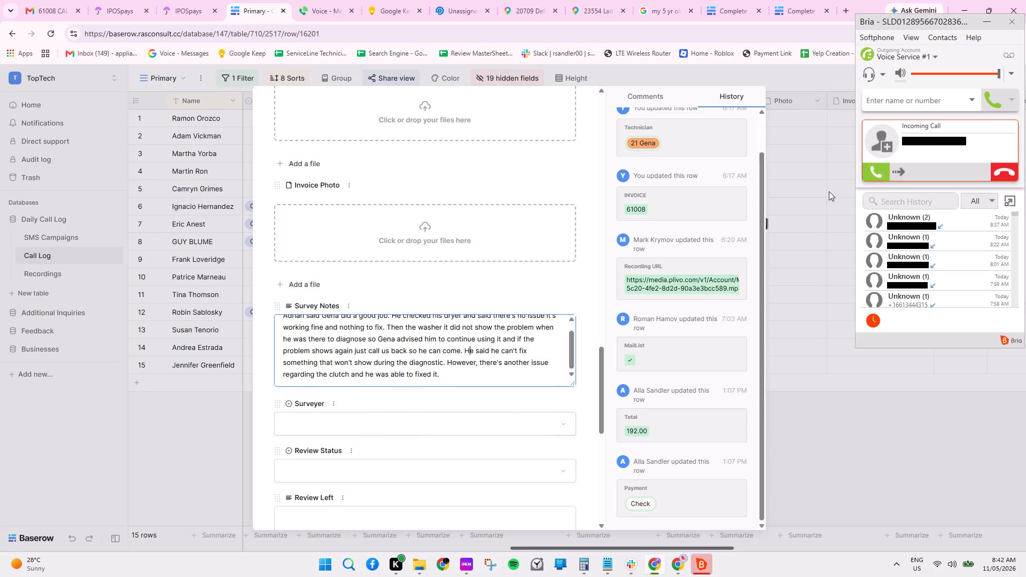
Answer the incoming call in Bria.
{"action": "left_click", "coordinate": [875, 171]}
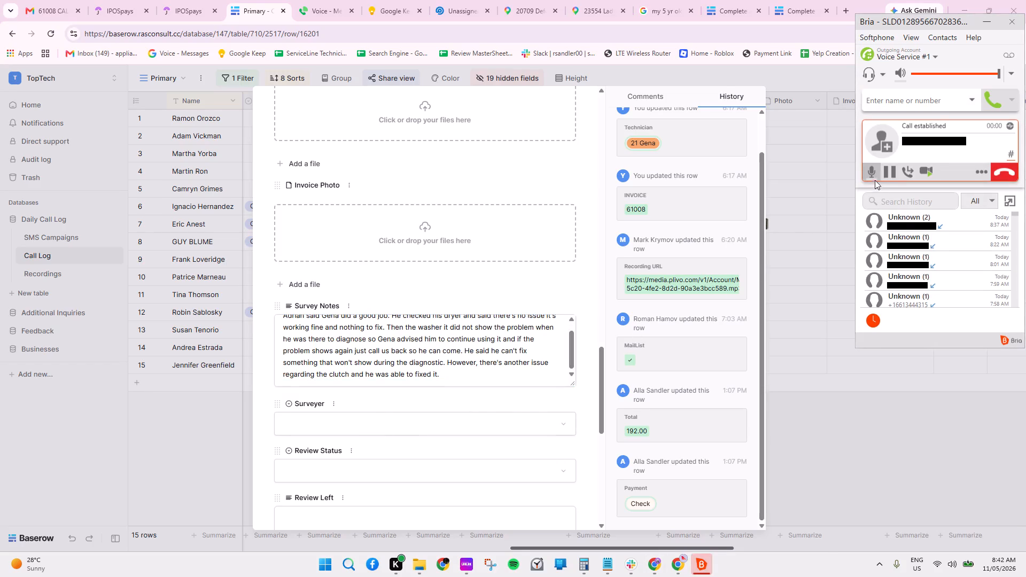
Back in the Baserow record, set Surveyer to Angel and Review Status to Promised.
{"action": "left_click", "coordinate": [348, 425]}
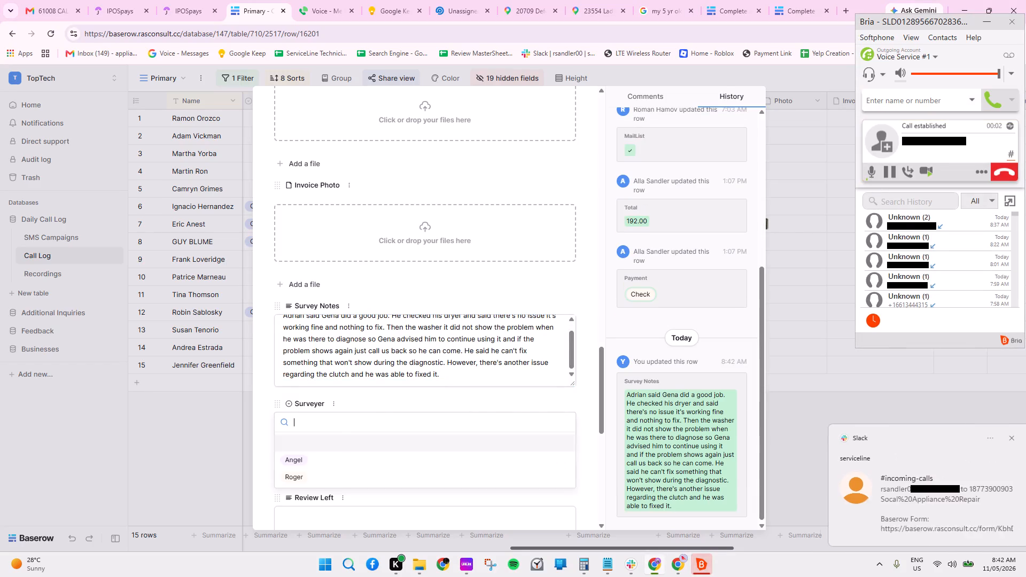
{"action": "left_click", "coordinate": [325, 458]}
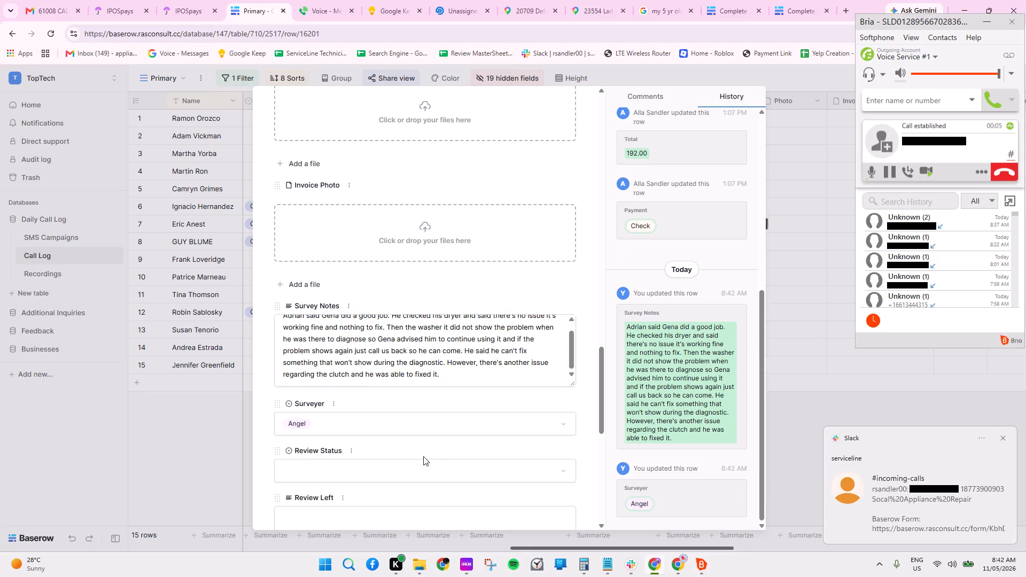
{"action": "left_click", "coordinate": [333, 471]}
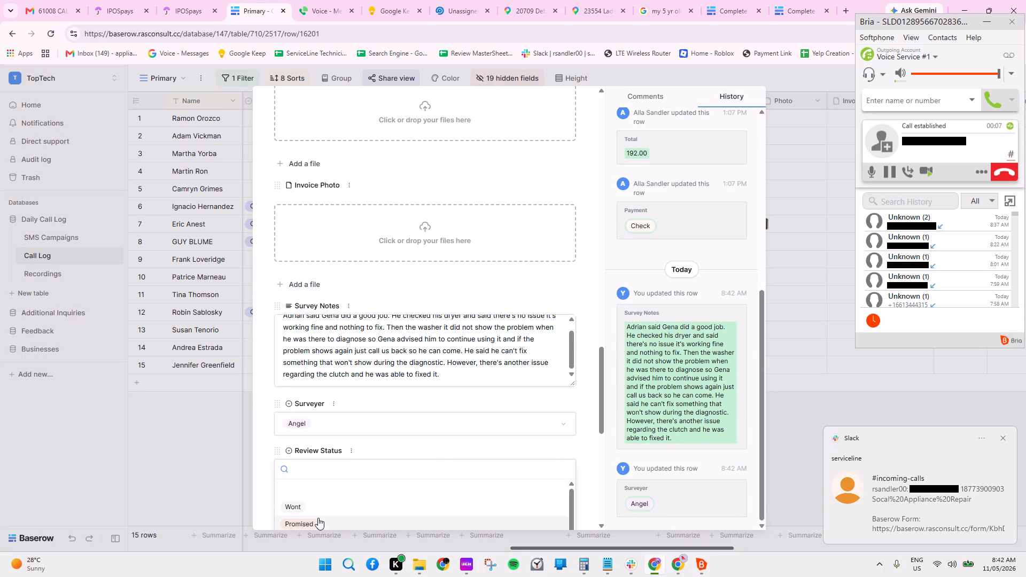
{"action": "left_click", "coordinate": [317, 520]}
Switch to the notes file in Notepad and start a new entry at its end reading "SPEEDQUEEN WM TL-".
{"action": "left_click", "coordinate": [608, 559]}
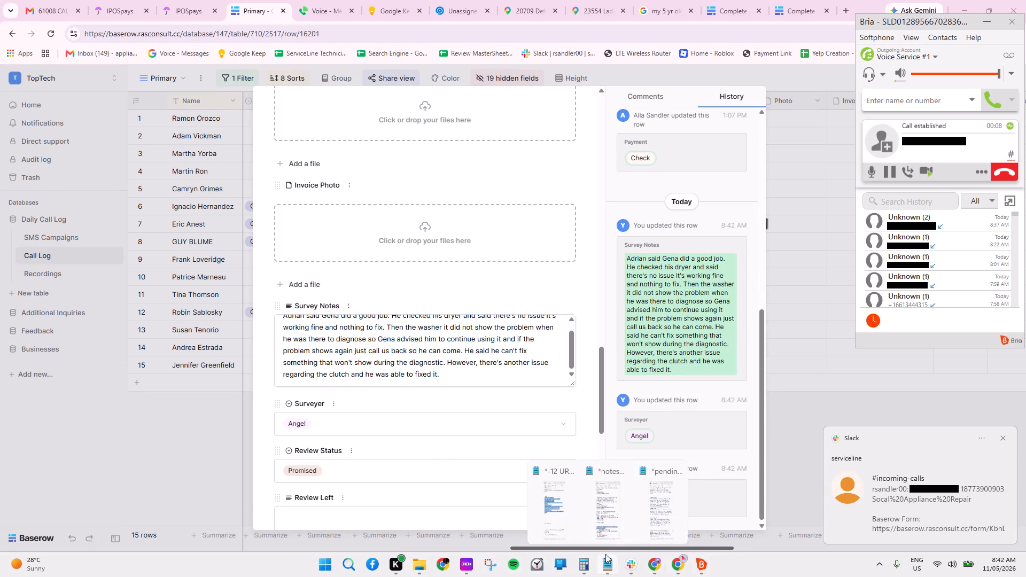
{"action": "left_click", "coordinate": [602, 524]}
{"action": "scroll", "coordinate": [68, 420], "scroll_direction": "down", "scroll_amount": 5}
{"action": "left_click", "coordinate": [73, 425]}
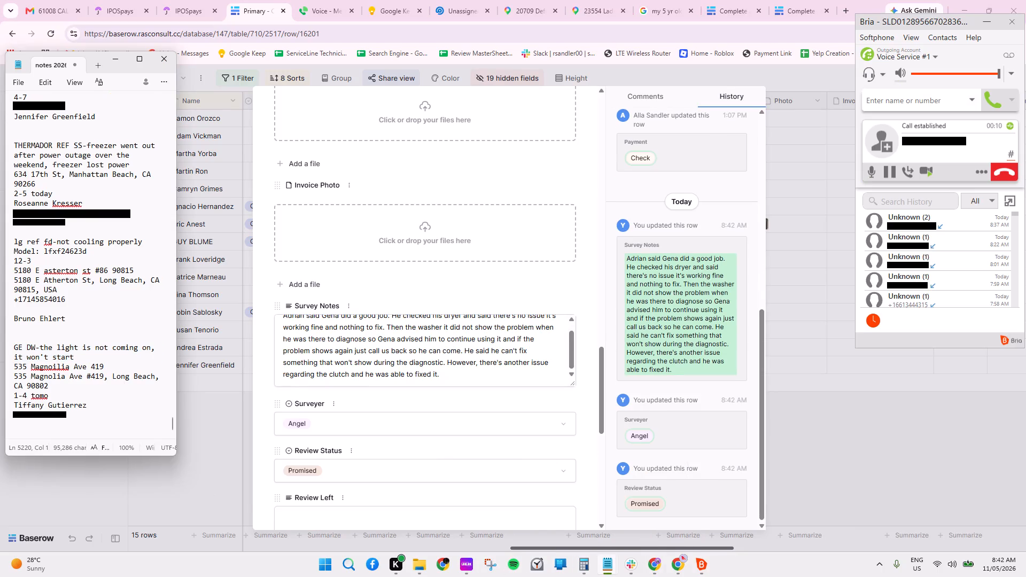
{"action": "key", "text": "Return"}
{"action": "key", "text": "Return"}
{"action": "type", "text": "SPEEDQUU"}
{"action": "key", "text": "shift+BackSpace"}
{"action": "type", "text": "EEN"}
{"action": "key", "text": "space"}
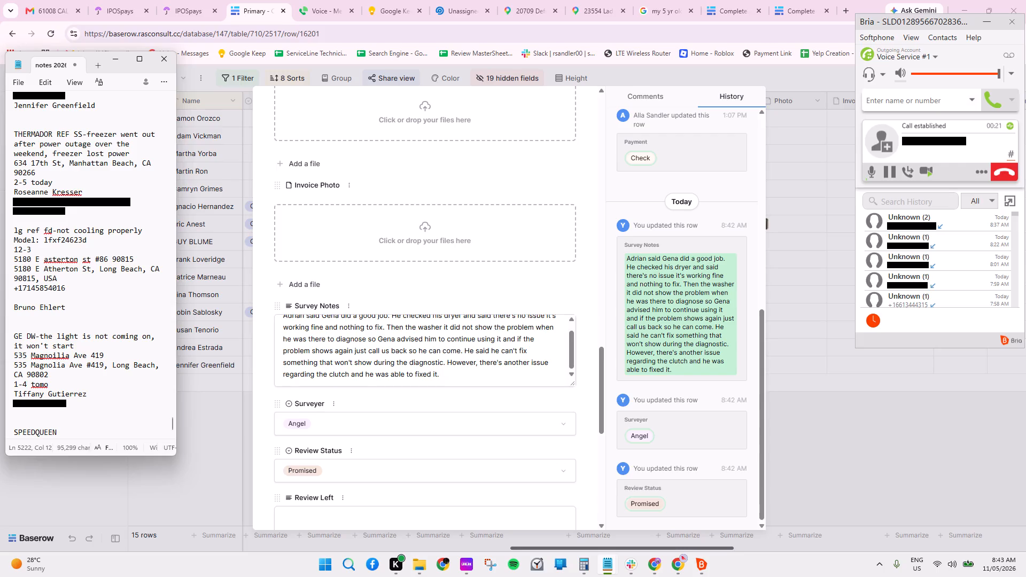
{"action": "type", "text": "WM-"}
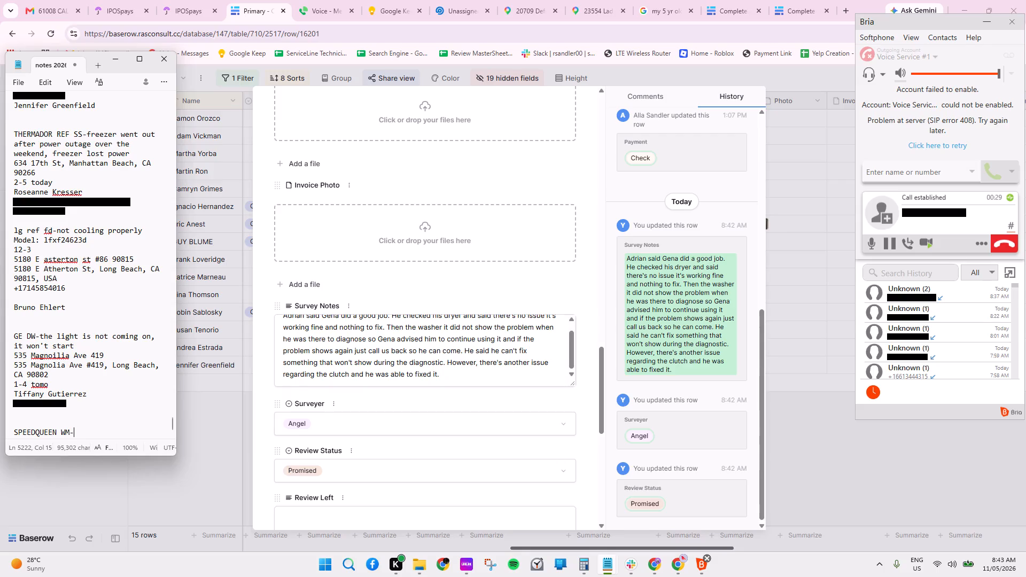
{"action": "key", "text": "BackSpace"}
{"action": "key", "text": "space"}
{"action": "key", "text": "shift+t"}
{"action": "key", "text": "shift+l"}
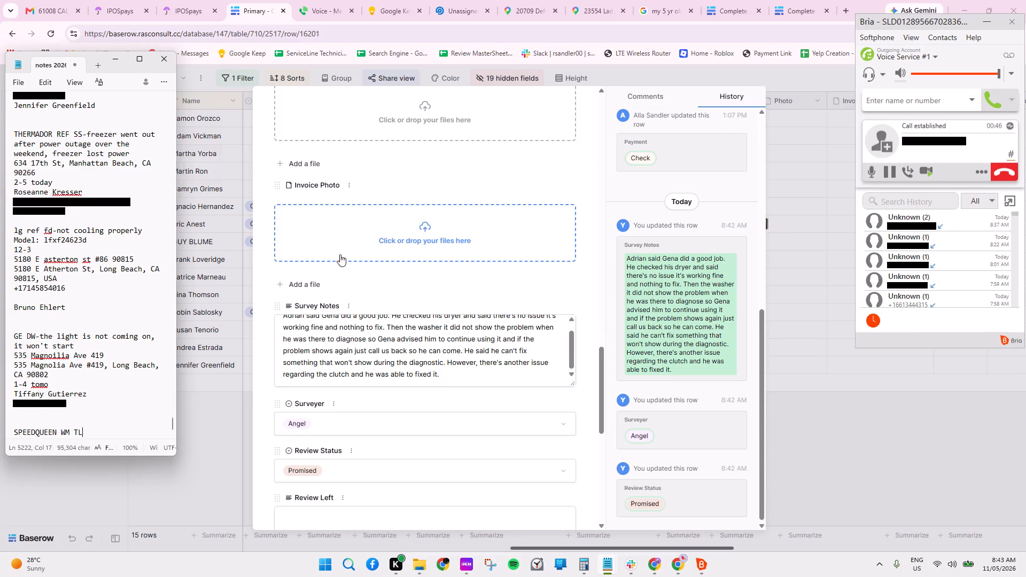
{"action": "scroll", "coordinate": [680, 435], "scroll_direction": "up", "scroll_amount": 4}
{"action": "scroll", "coordinate": [664, 341], "scroll_direction": "up", "scroll_amount": 2}
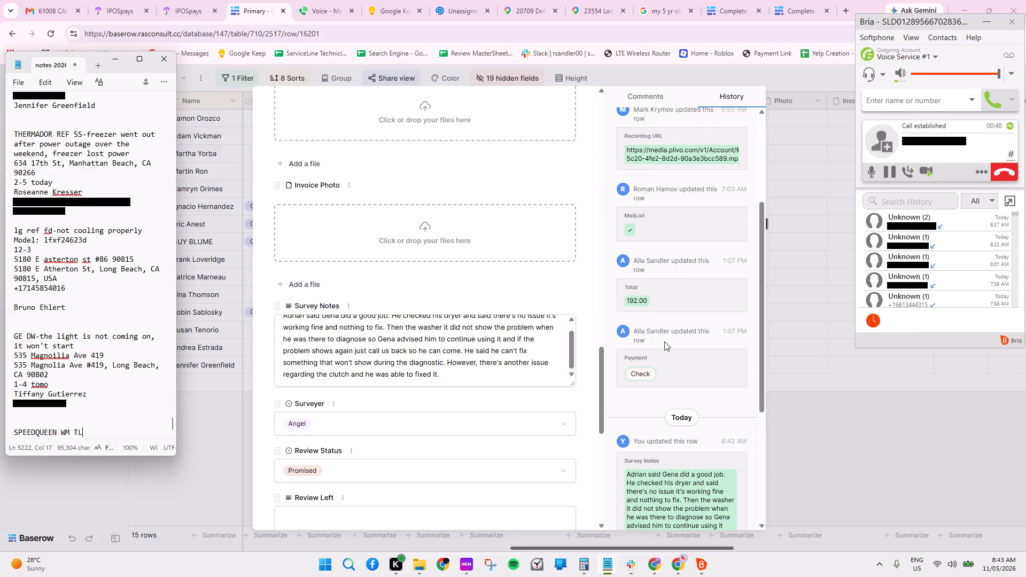
{"action": "scroll", "coordinate": [664, 341], "scroll_direction": "up", "scroll_amount": 2}
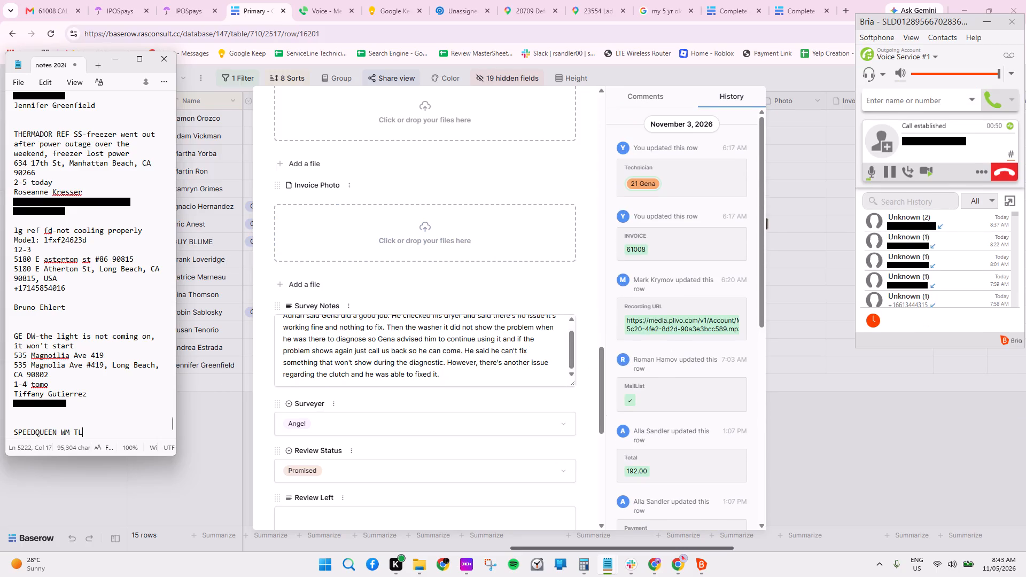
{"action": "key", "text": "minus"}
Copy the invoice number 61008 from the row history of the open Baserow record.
{"action": "double_click", "coordinate": [643, 249]}
{"action": "key", "text": "ctrl+c"}
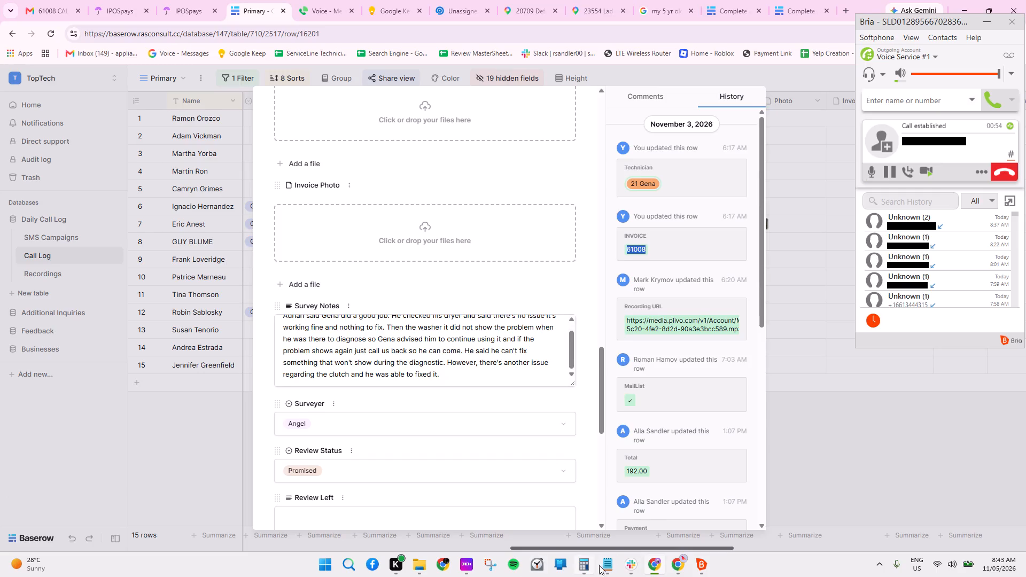
Switch to the notes file in Notepad and complete the problem line with "making a grinding noise, smells a little burning rubber".
{"action": "left_click", "coordinate": [607, 565]}
{"action": "left_click", "coordinate": [602, 529]}
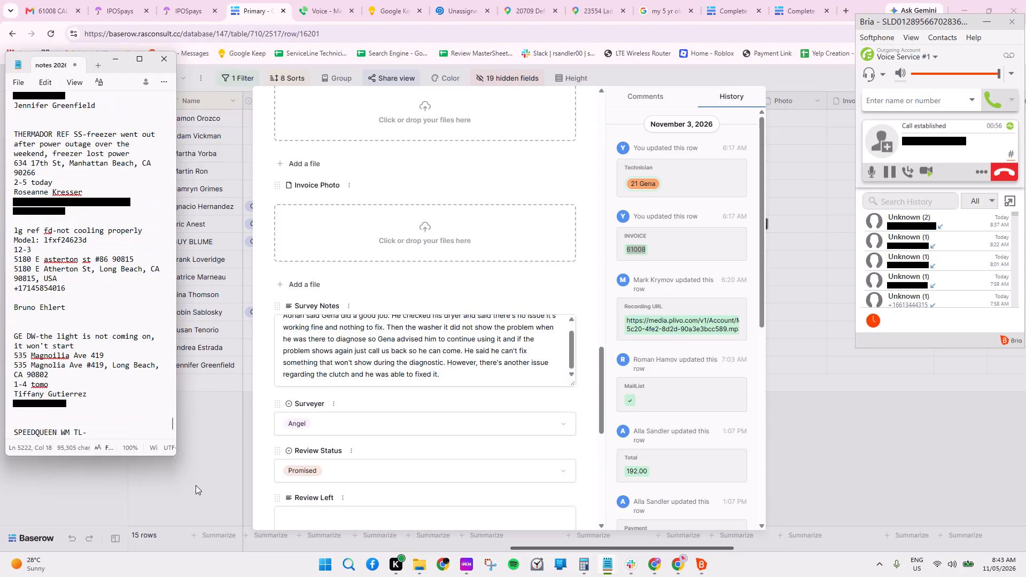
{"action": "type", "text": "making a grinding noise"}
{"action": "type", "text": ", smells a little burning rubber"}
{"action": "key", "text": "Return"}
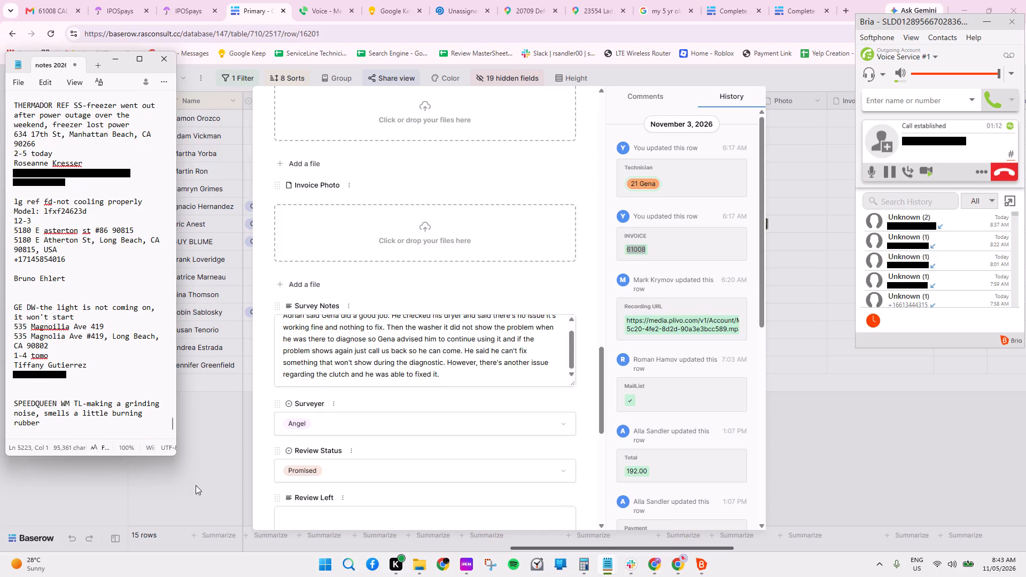
Enter the caller's street address on the line below the washer problem description.
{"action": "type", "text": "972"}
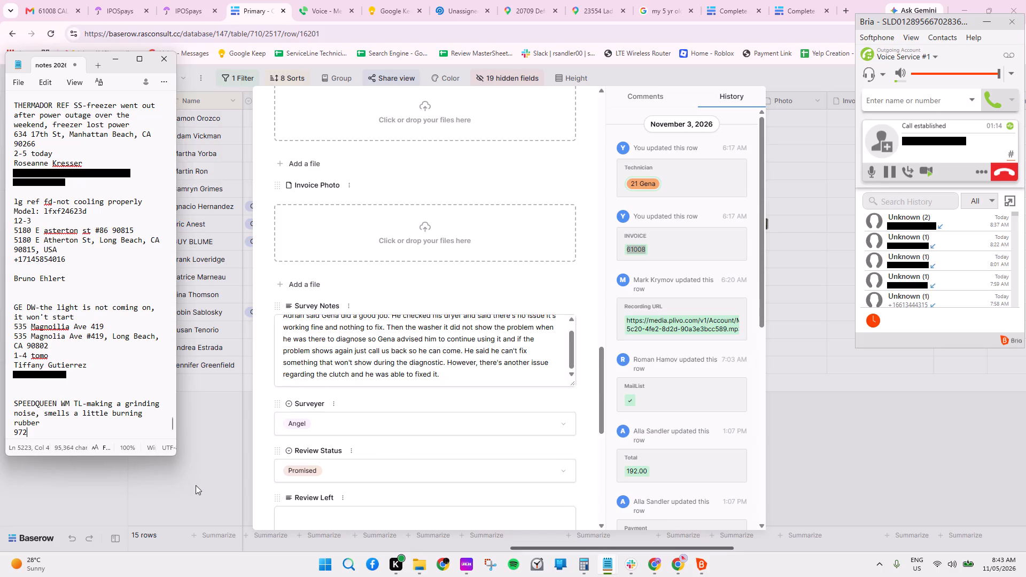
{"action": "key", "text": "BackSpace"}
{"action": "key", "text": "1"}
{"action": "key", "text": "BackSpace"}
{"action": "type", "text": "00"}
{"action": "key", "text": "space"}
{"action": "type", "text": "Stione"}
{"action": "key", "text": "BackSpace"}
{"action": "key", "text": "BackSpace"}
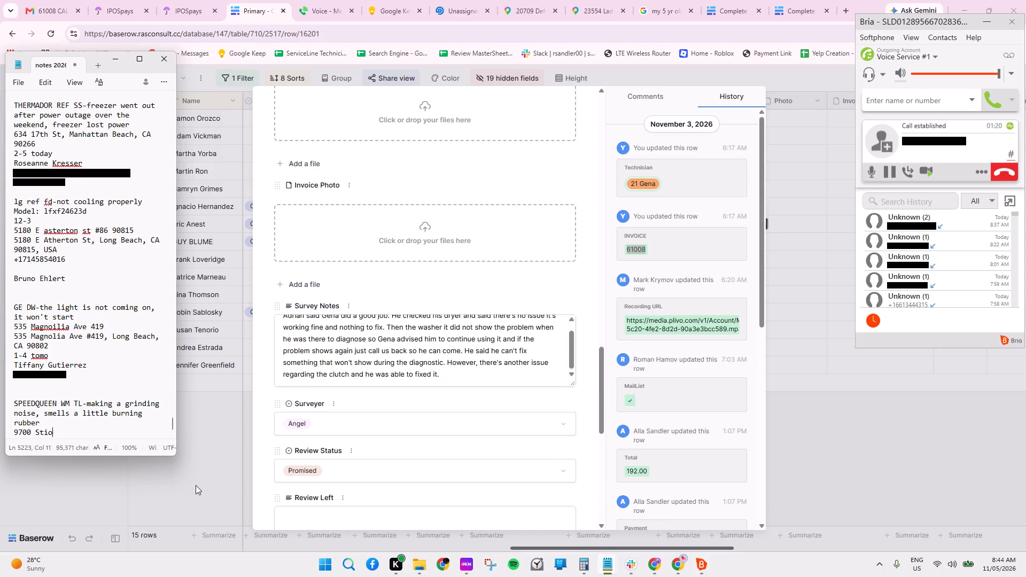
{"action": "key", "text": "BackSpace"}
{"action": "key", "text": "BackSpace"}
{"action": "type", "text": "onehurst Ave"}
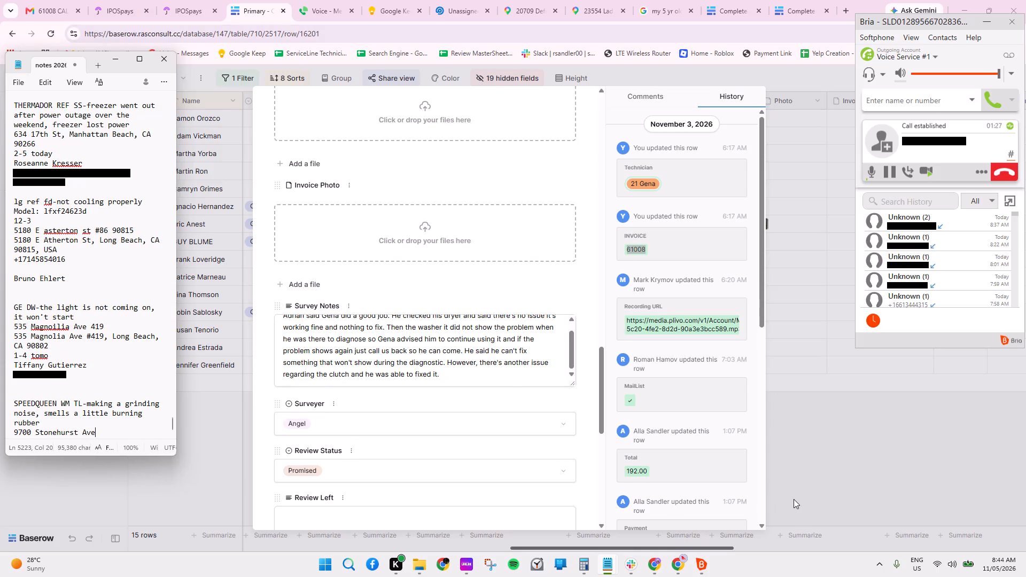
Switch to Baserow, close the open record and set the call log's Service-Date filter to 11/05/2026.
{"action": "left_click", "coordinate": [798, 479]}
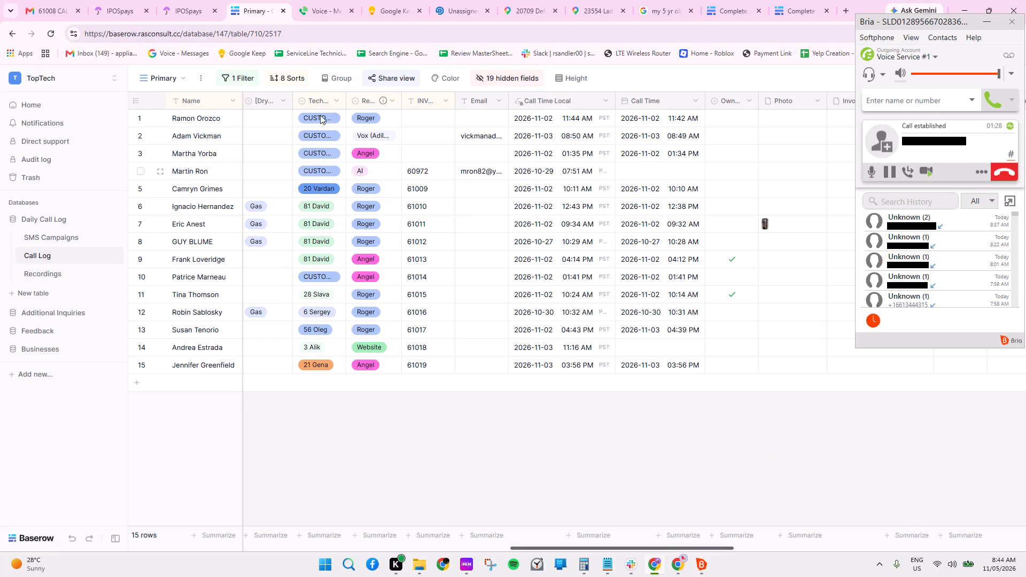
{"action": "left_click", "coordinate": [238, 76]}
{"action": "left_click", "coordinate": [488, 106]}
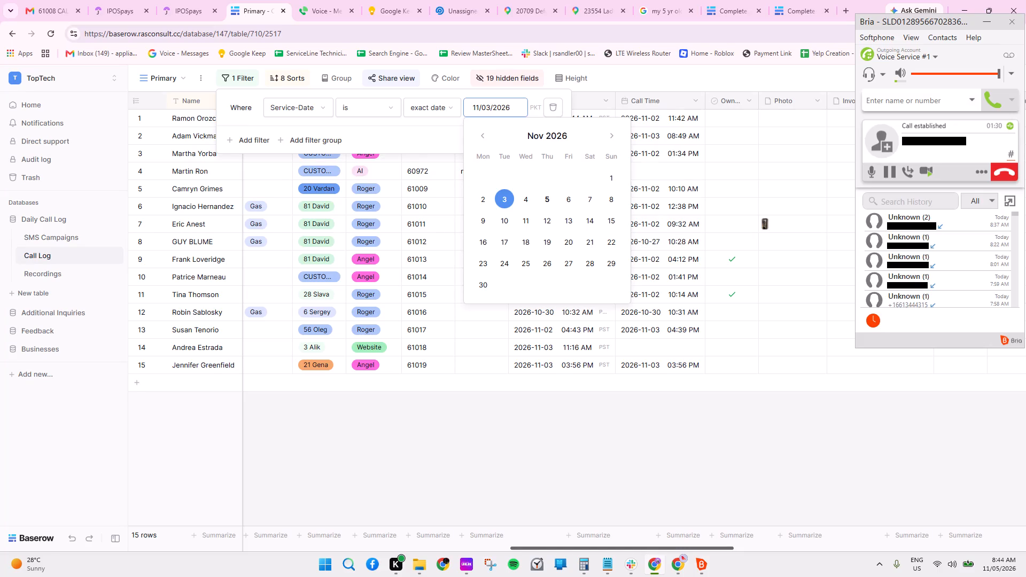
{"action": "left_click", "coordinate": [544, 201]}
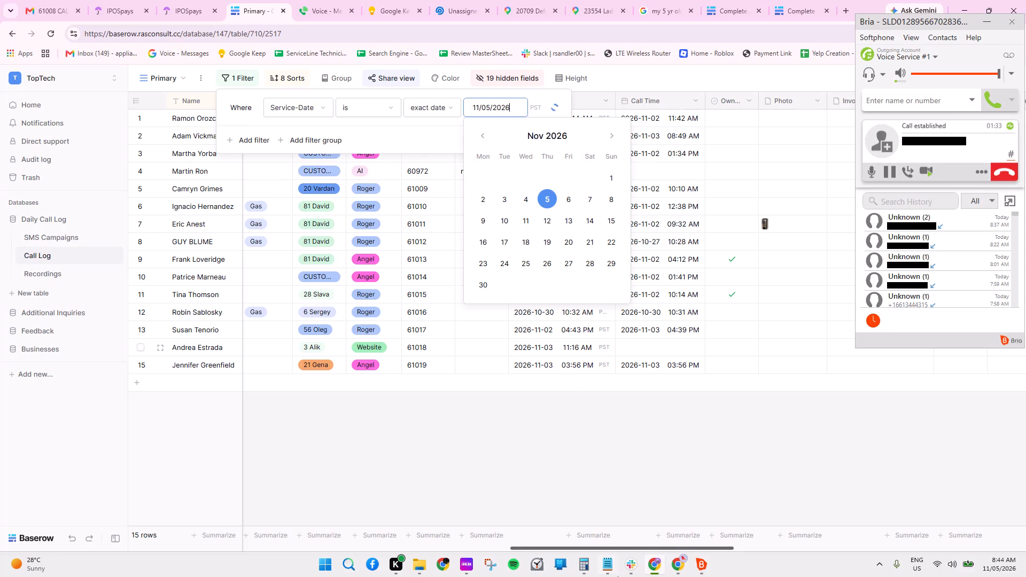
Switch back to the Notepad notes and add the line "Model: awn412sp111pw01" below the caller's address.
{"action": "left_click", "coordinate": [606, 567]}
{"action": "left_click", "coordinate": [601, 529]}
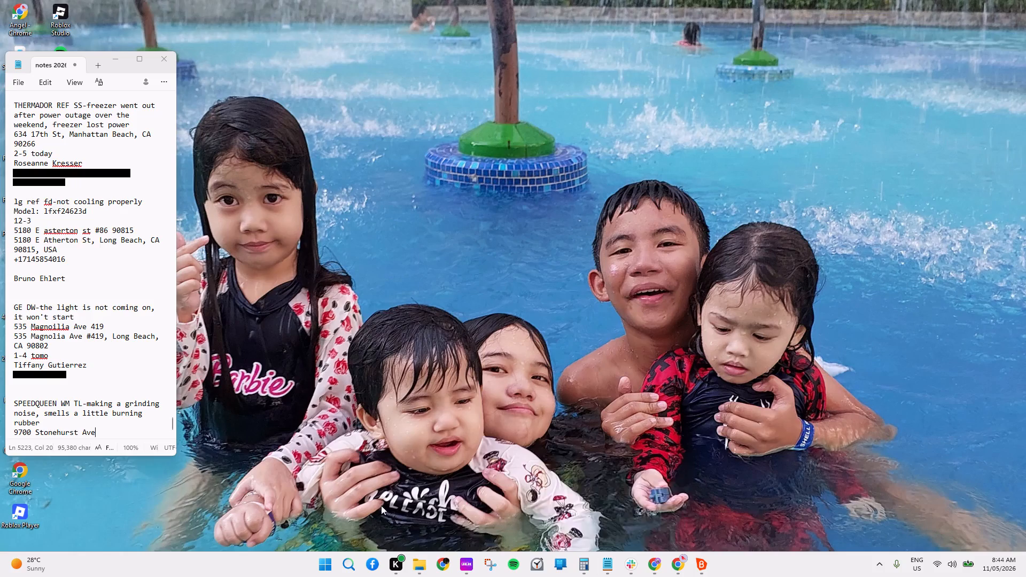
{"action": "left_click", "coordinate": [110, 435]}
{"action": "key", "text": "Return"}
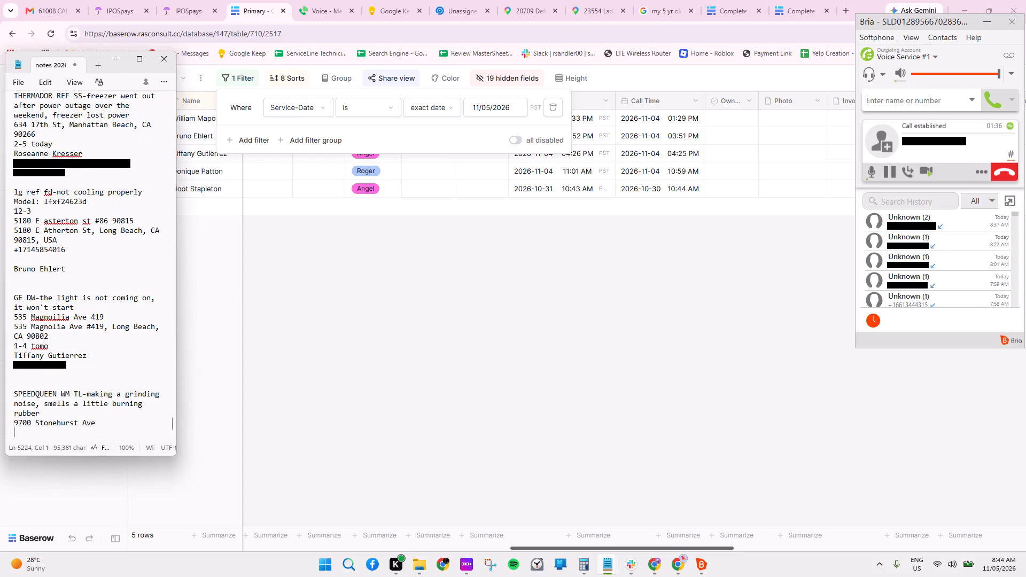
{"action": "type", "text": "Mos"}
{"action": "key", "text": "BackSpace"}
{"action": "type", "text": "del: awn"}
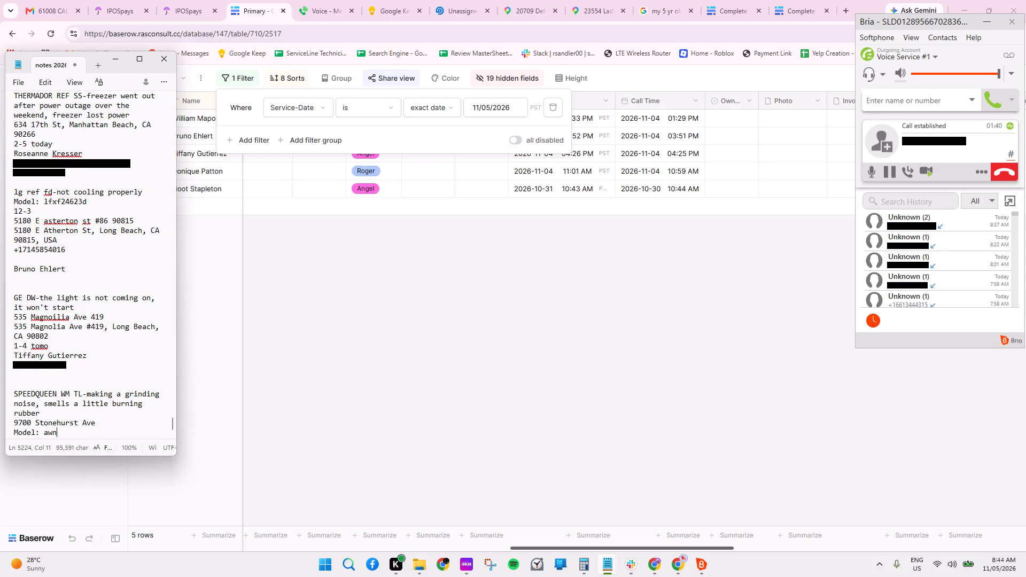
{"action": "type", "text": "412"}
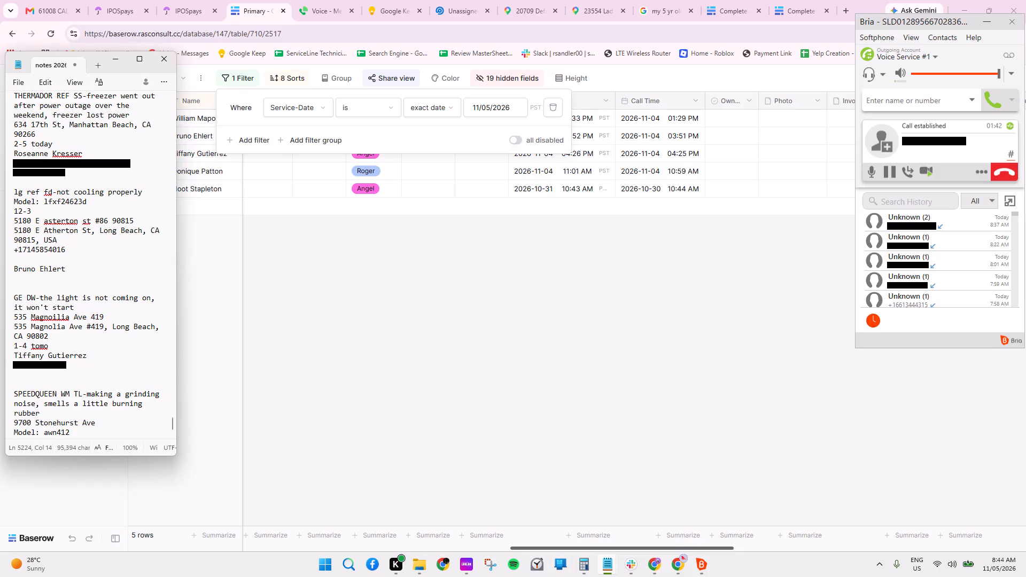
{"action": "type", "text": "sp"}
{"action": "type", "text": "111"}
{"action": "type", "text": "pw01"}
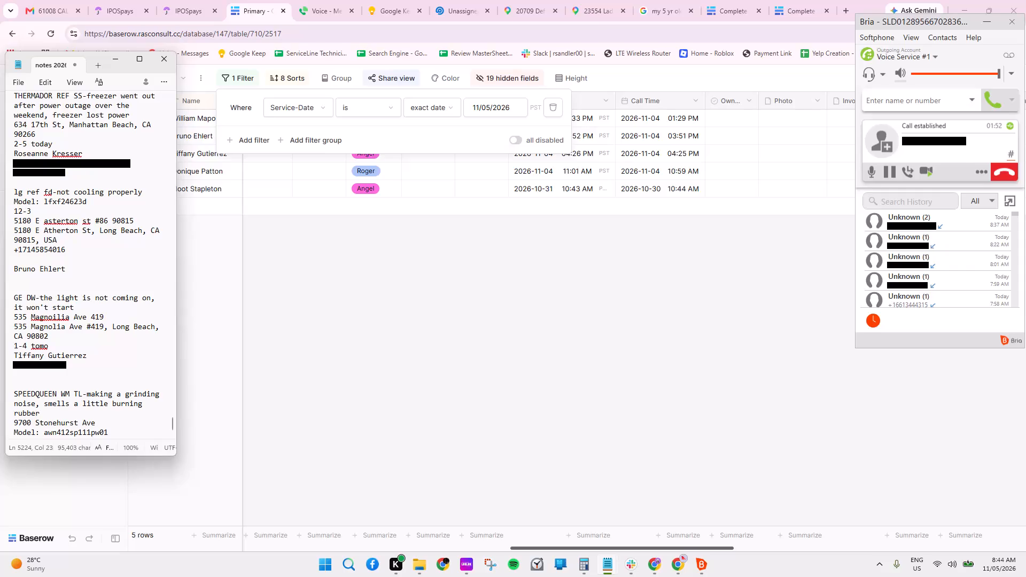
Check the booked time windows in the Baserow call log, and add the appointment line "10-1 tom" below the model in the Notepad notes.
{"action": "left_click", "coordinate": [481, 350]}
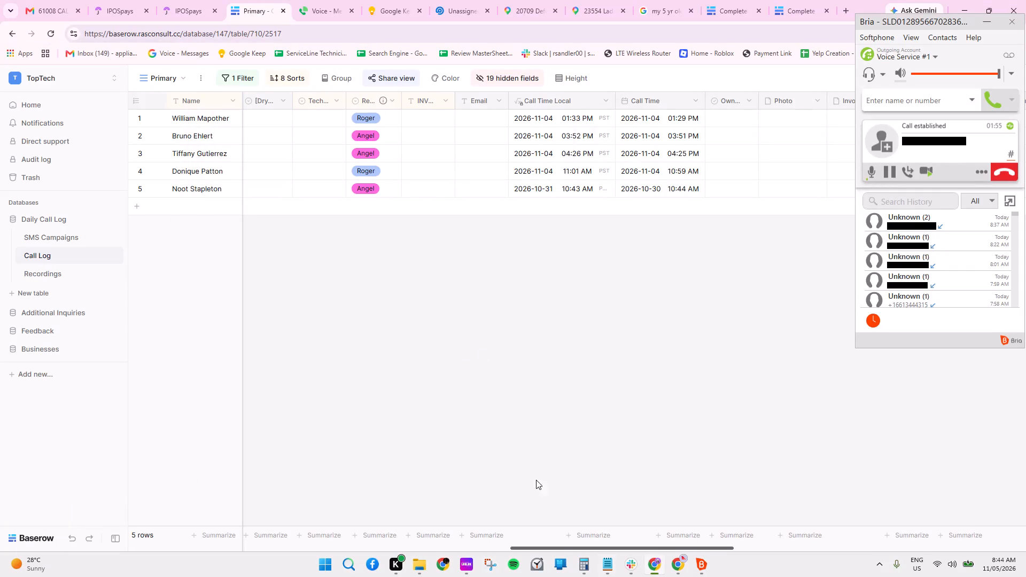
{"action": "left_click_drag", "start_coordinate": [562, 548], "coordinate": [432, 515]}
{"action": "left_click", "coordinate": [604, 566]}
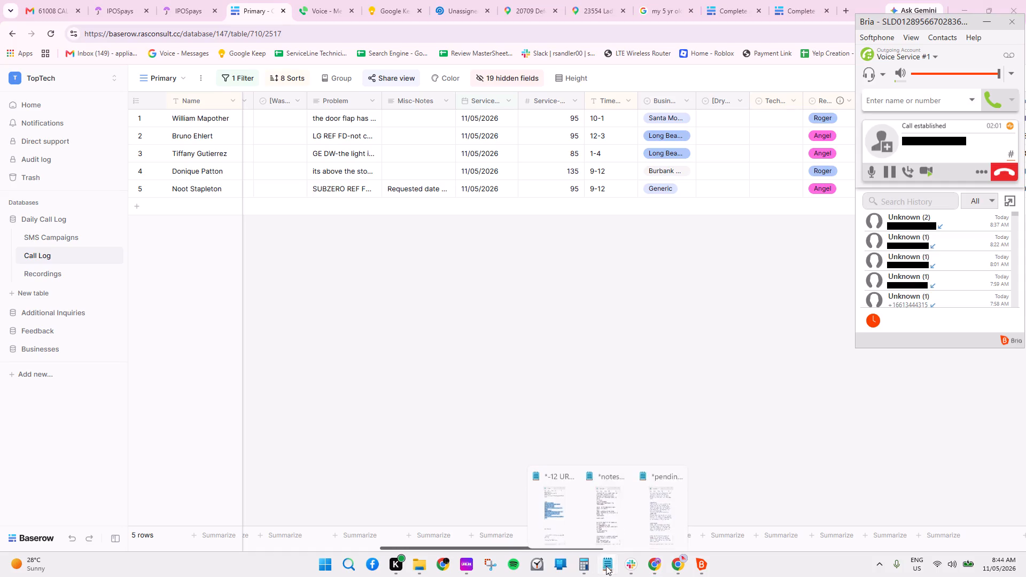
{"action": "left_click", "coordinate": [603, 523]}
{"action": "left_click", "coordinate": [112, 431]}
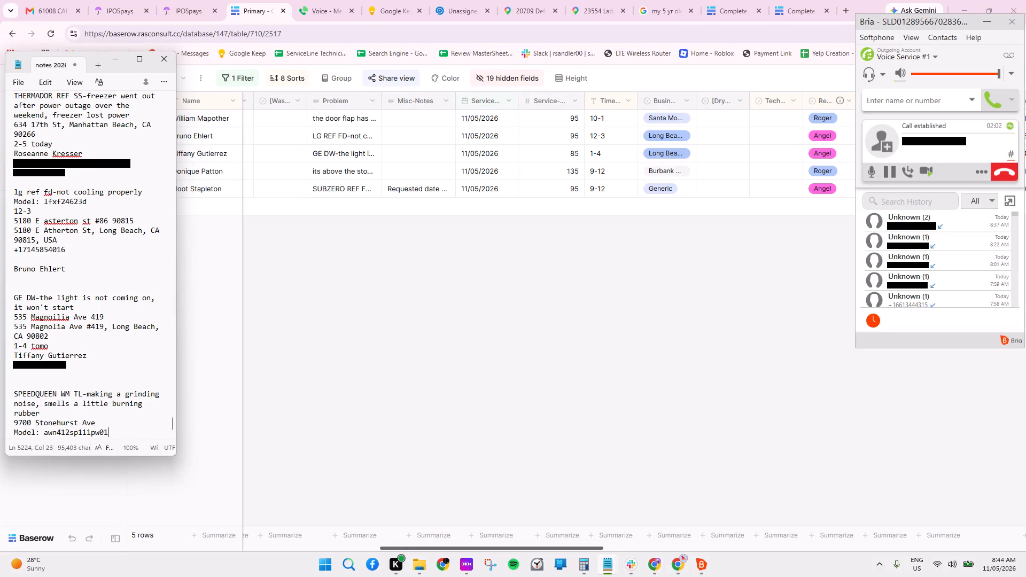
{"action": "key", "text": "Return"}
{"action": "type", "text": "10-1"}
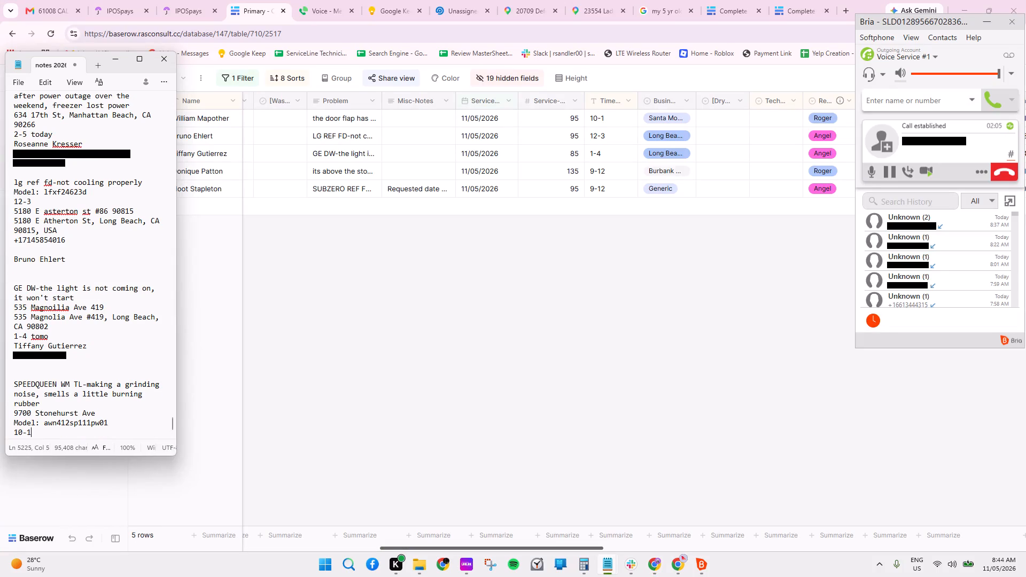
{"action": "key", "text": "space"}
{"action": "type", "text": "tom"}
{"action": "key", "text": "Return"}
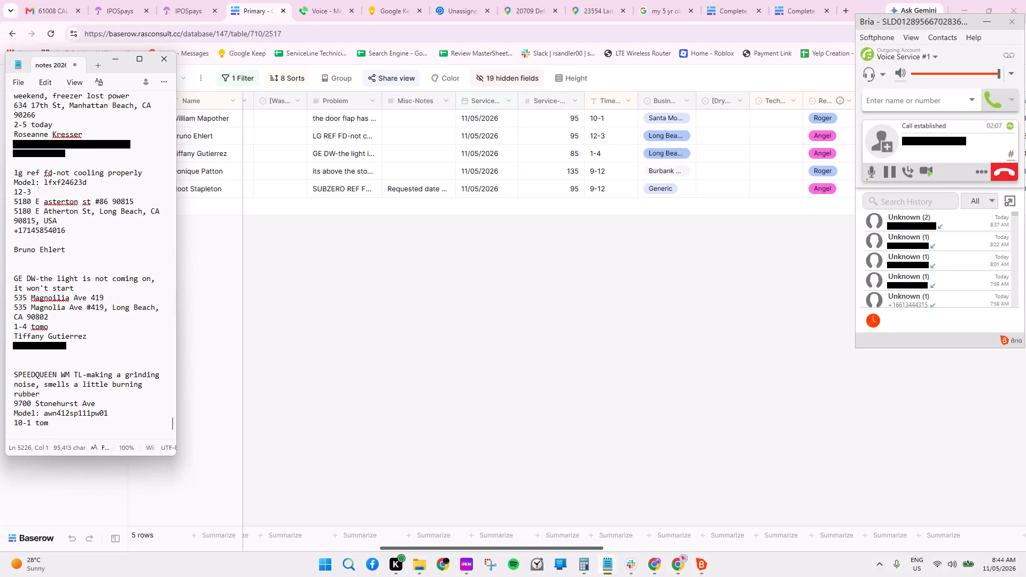
Copy the active caller's phone number from Bria and paste it below the "10-1 tom" line in the Notepad notes.
{"action": "right_click", "coordinate": [930, 143]}
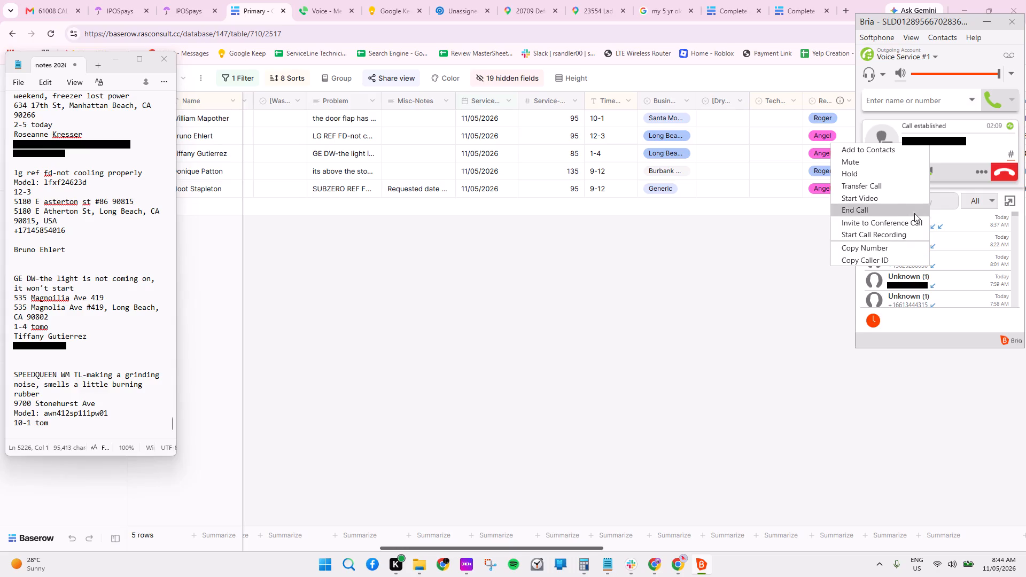
{"action": "left_click", "coordinate": [880, 245]}
{"action": "left_click", "coordinate": [94, 427]}
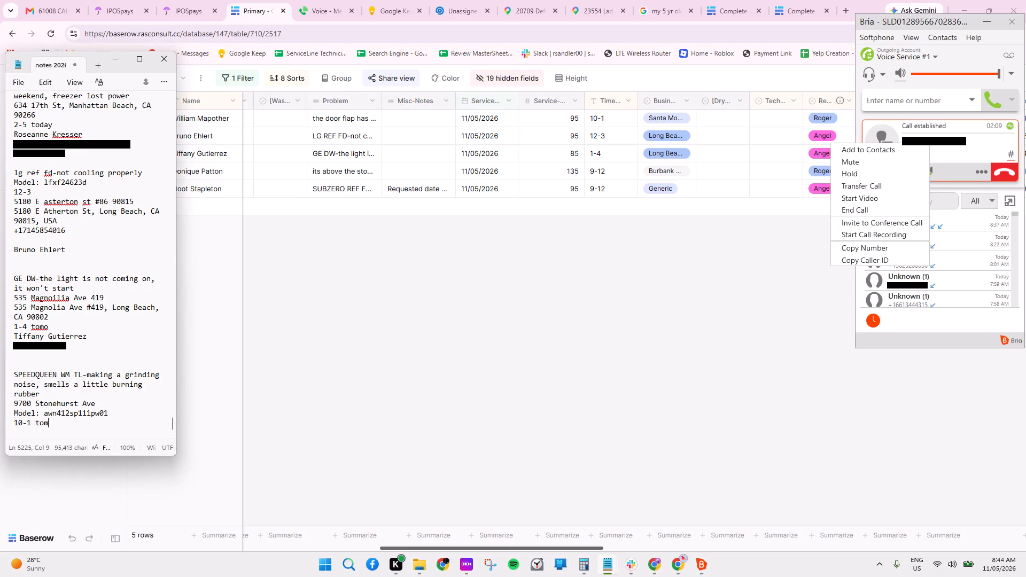
{"action": "key", "text": "Return"}
{"action": "key", "text": "ctrl+v"}
Add the customer's full name on the line below the phone number, with the first name capitalized.
{"action": "key", "text": "Return"}
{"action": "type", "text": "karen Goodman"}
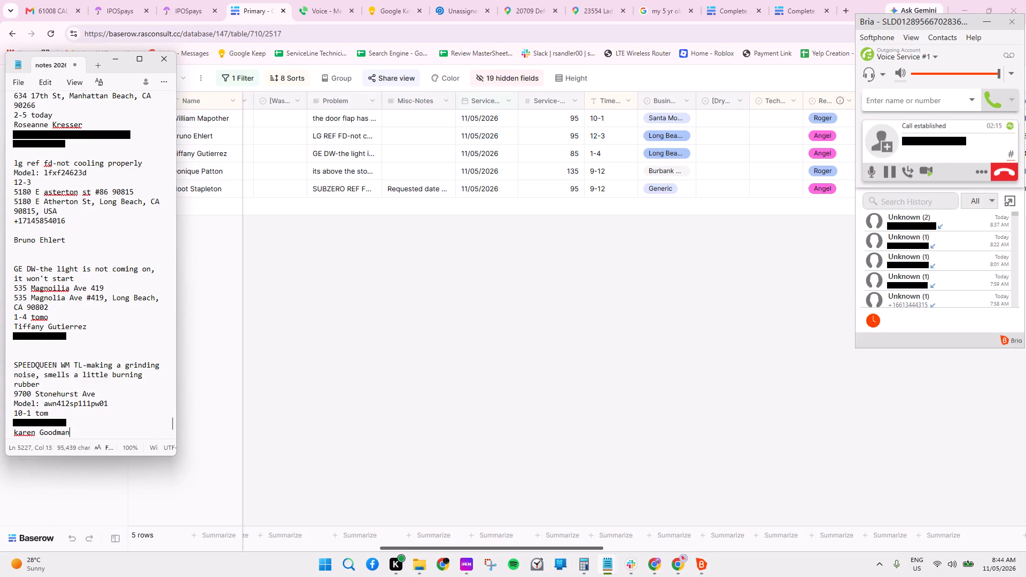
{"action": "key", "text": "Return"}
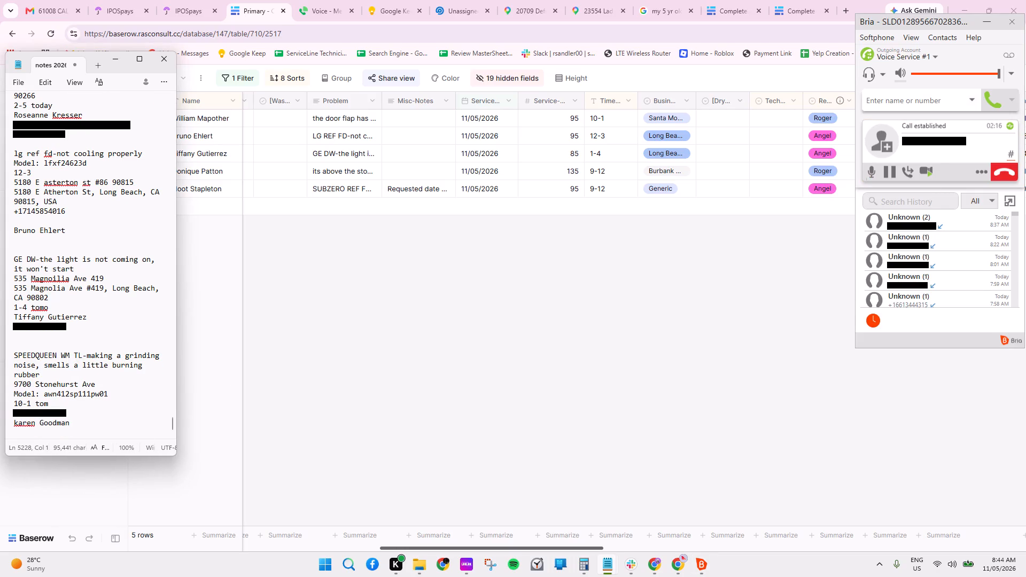
{"action": "left_click", "coordinate": [17, 424]}
{"action": "key", "text": "BackSpace"}
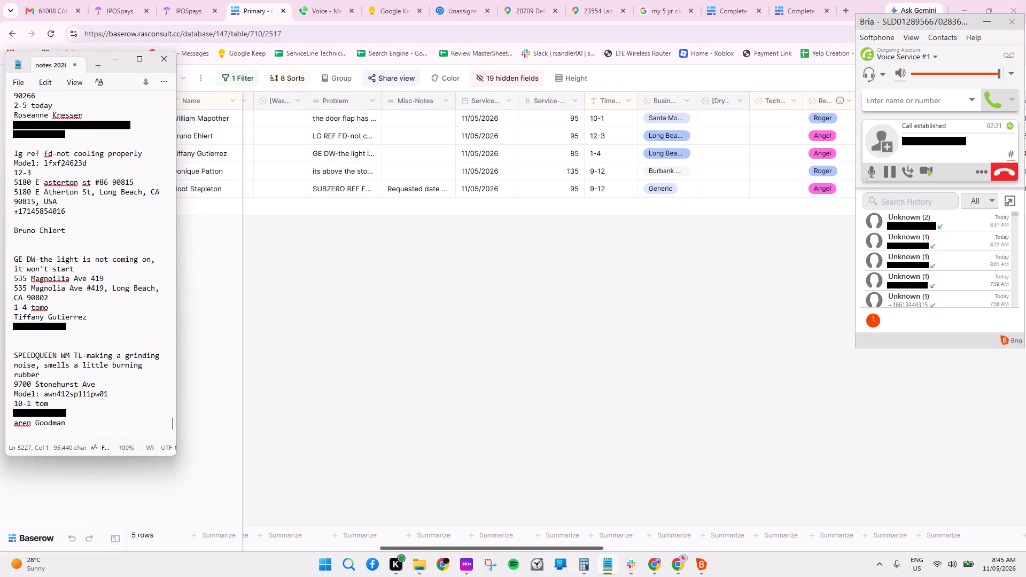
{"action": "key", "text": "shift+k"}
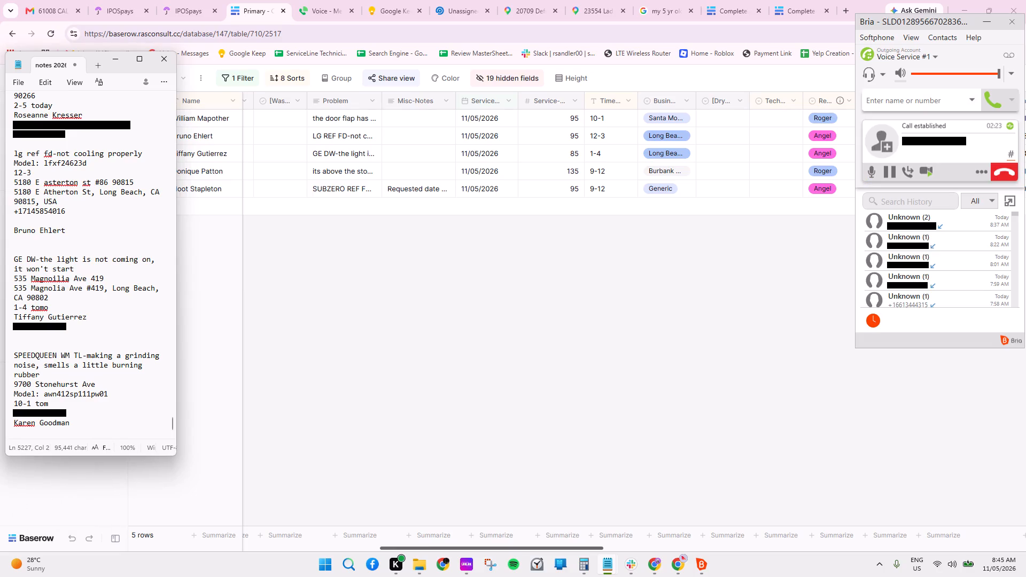
Select the customer's name line at the end of the washer job notes.
{"action": "triple_click", "coordinate": [80, 423]}
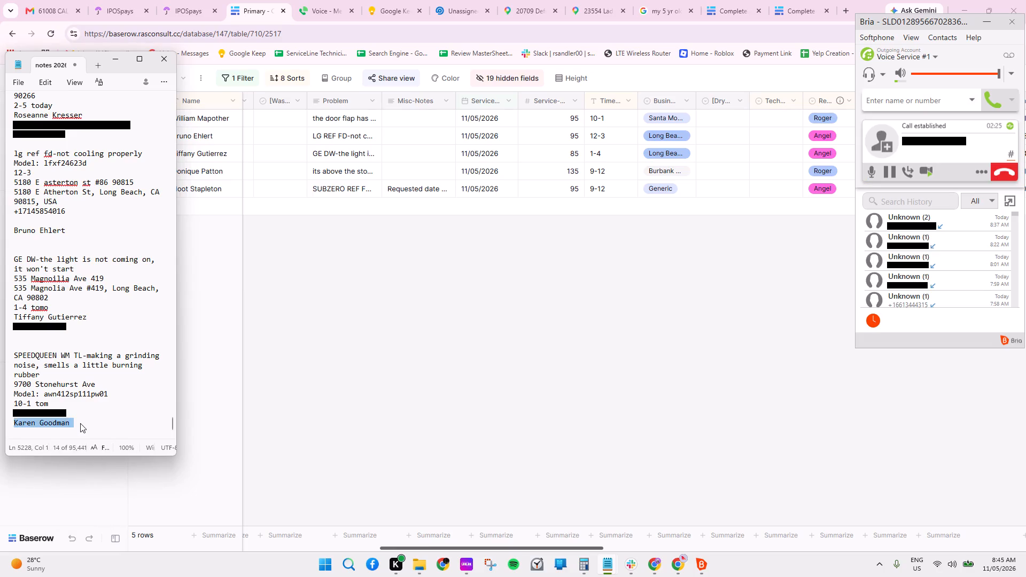
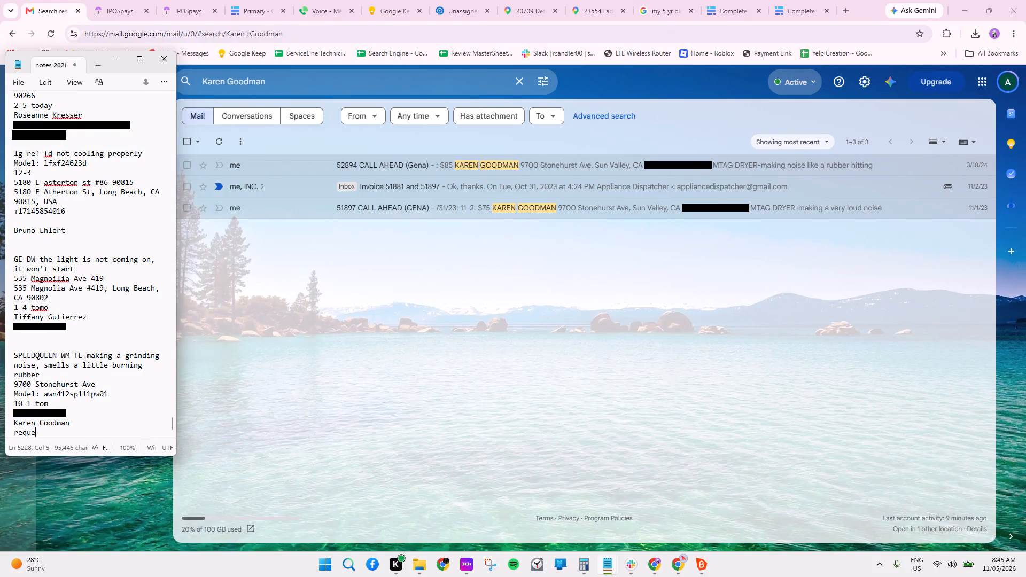
Complete the note below the customer's name in the Notepad notes so it reads "requesting for greg".
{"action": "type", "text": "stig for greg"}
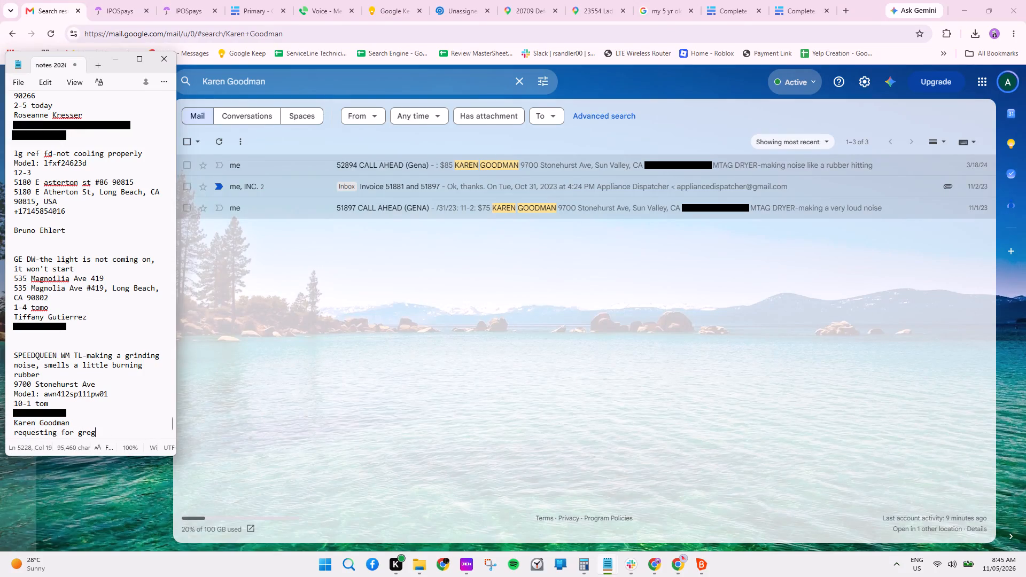
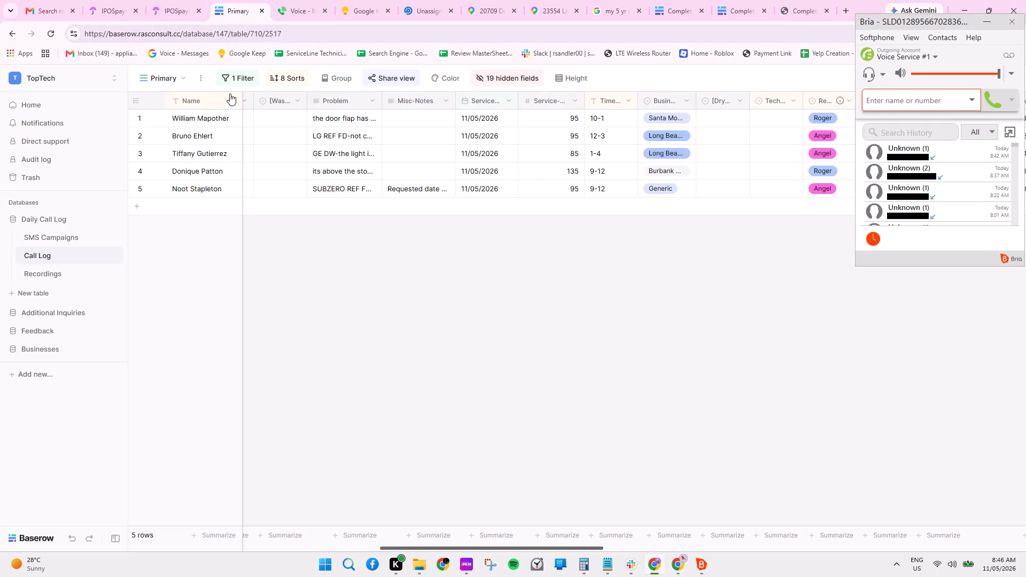
Set the call log's Service-Date filter to 11/02/2026.
{"action": "left_click", "coordinate": [238, 78]}
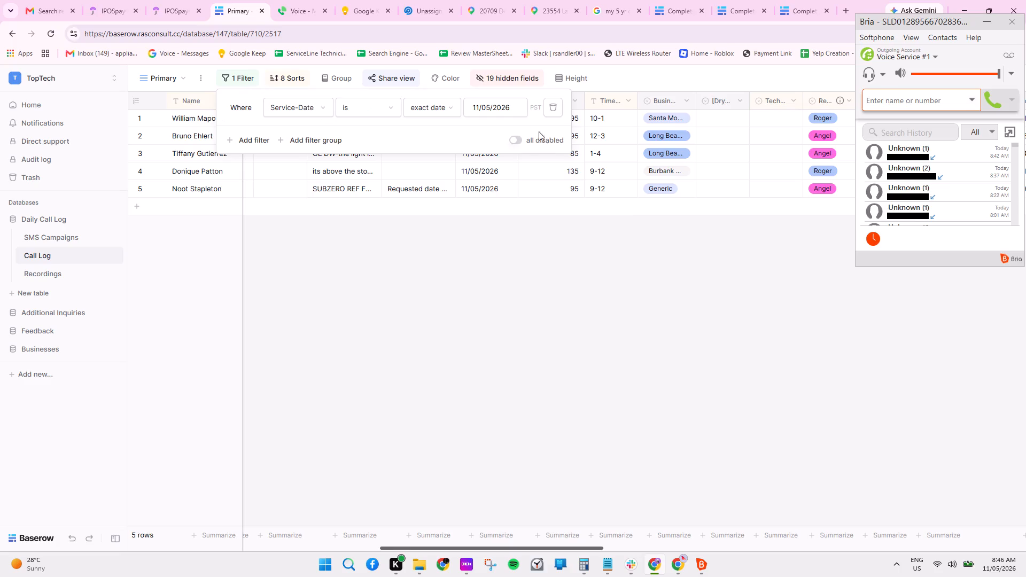
{"action": "left_click", "coordinate": [500, 110]}
{"action": "left_click", "coordinate": [478, 201]}
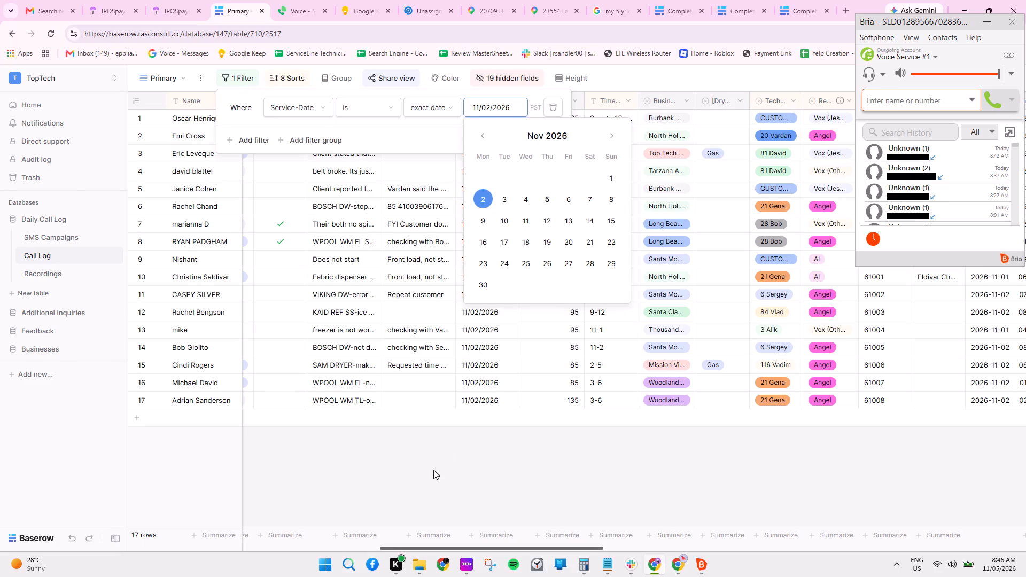
{"action": "left_click", "coordinate": [422, 478]}
{"action": "left_click", "coordinate": [161, 397]}
{"action": "scroll", "coordinate": [408, 361], "scroll_direction": "down", "scroll_amount": 6}
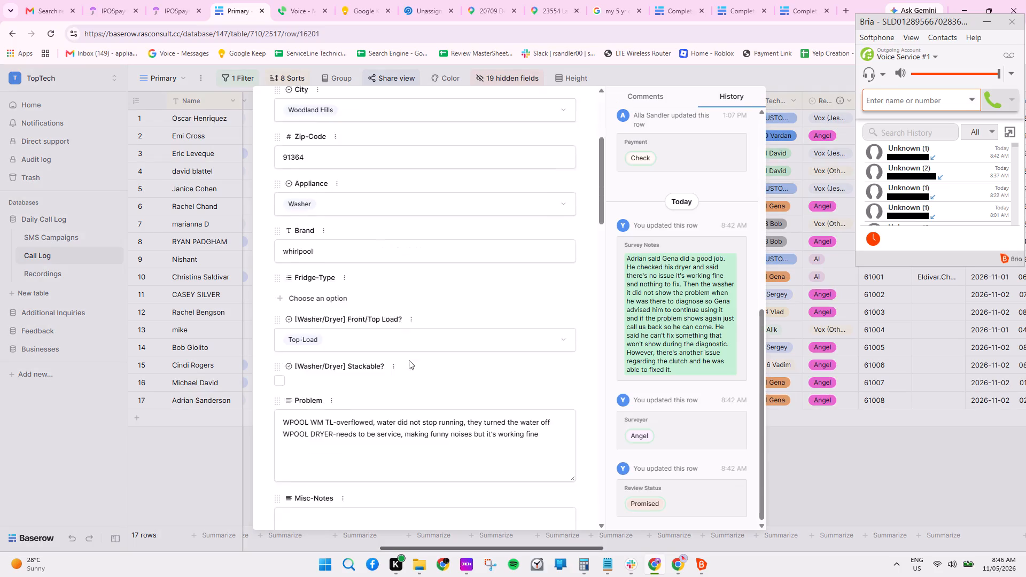
{"action": "scroll", "coordinate": [674, 321], "scroll_direction": "up", "scroll_amount": 6}
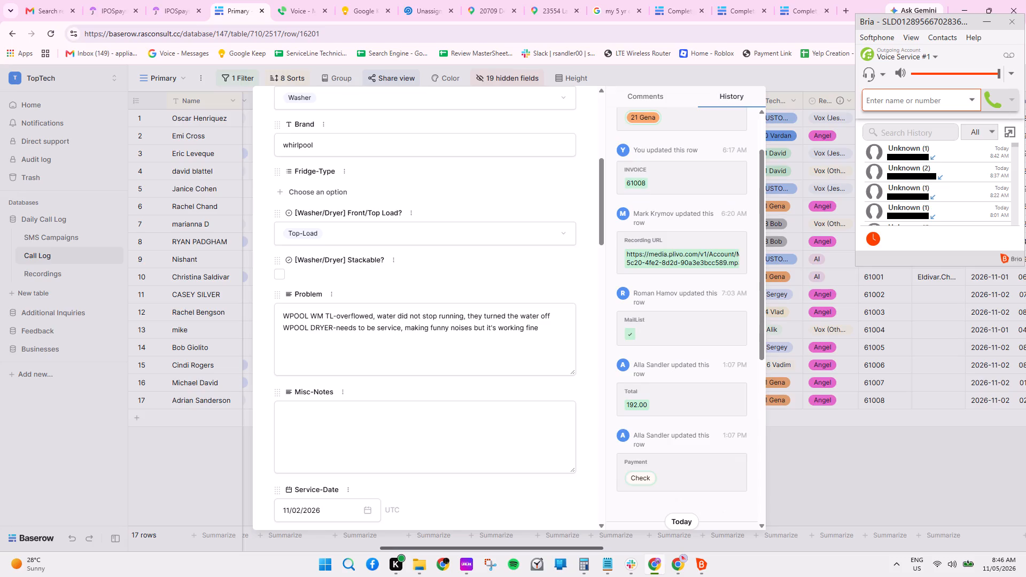
{"action": "double_click", "coordinate": [638, 181]}
{"action": "key", "text": "ctrl+c"}
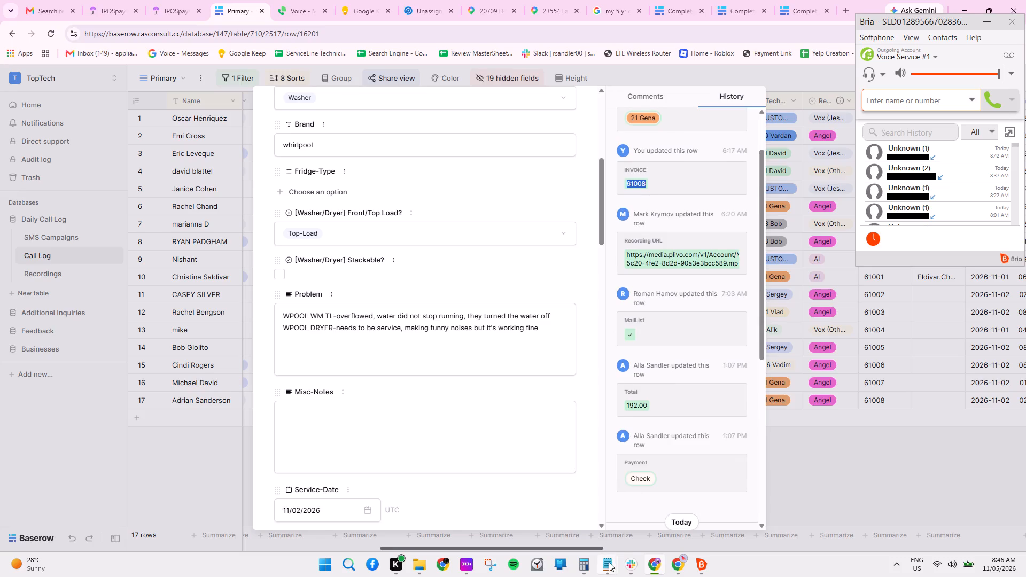
In the pending-tasks Notepad file, make room below the 61007/GENA entry and add the heading "61008/GENA" there.
{"action": "left_click", "coordinate": [609, 562]}
{"action": "left_click", "coordinate": [666, 519]}
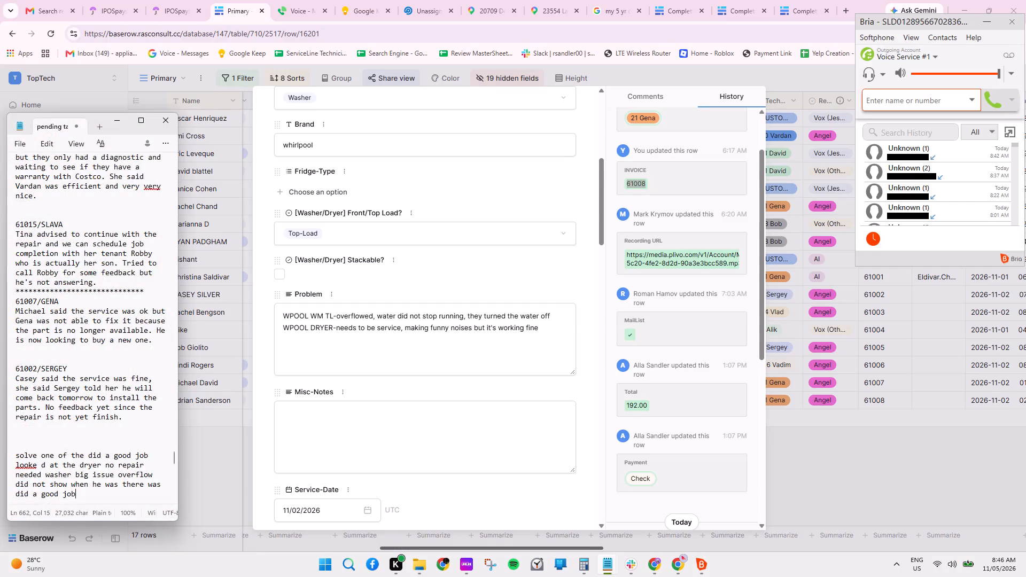
{"action": "scroll", "coordinate": [81, 419], "scroll_direction": "down", "scroll_amount": 3}
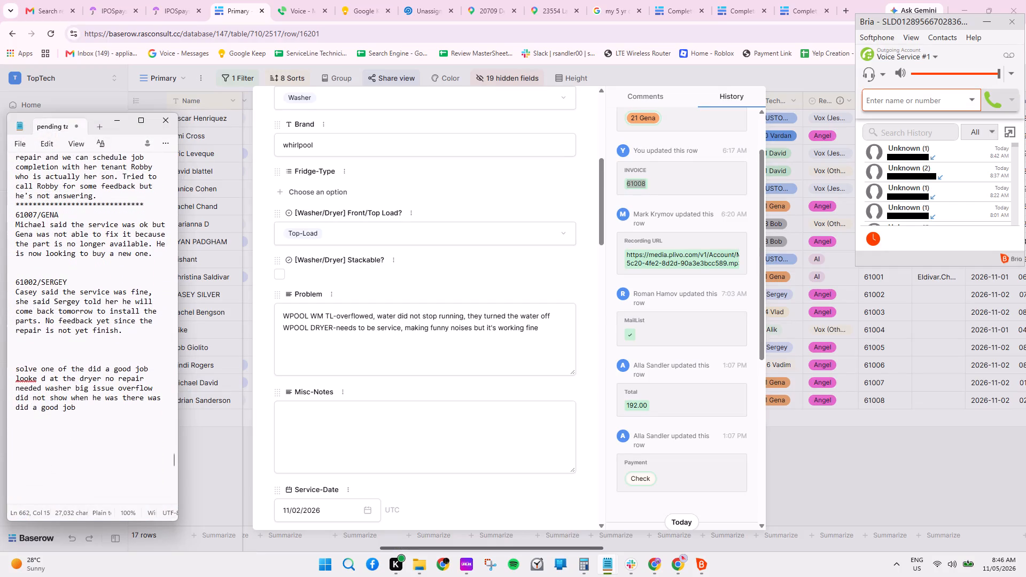
{"action": "left_click", "coordinate": [42, 347]}
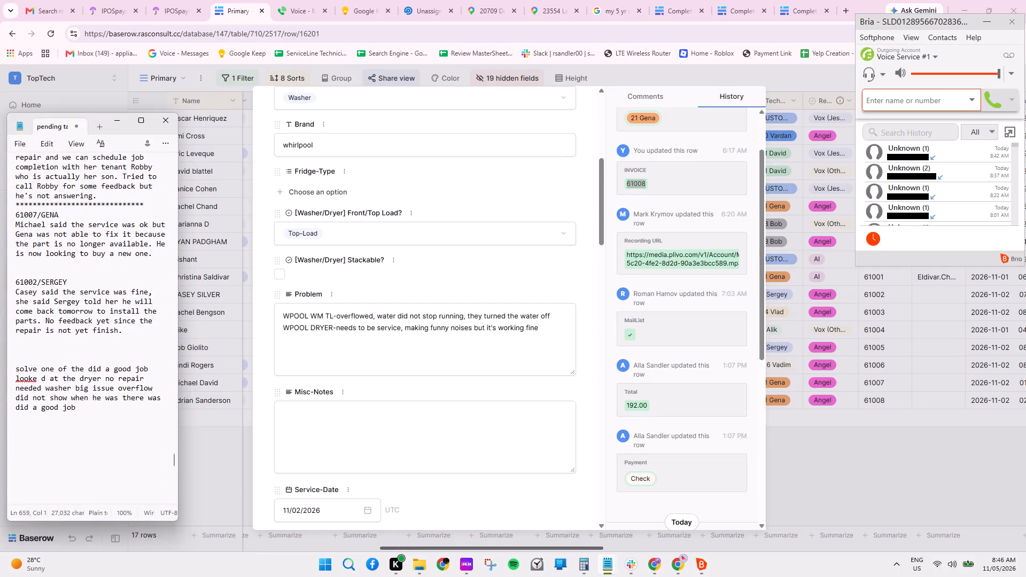
{"action": "left_click", "coordinate": [99, 266]}
{"action": "key", "text": "Return"}
{"action": "key", "text": "Return"}
{"action": "key", "text": "Return"}
{"action": "key", "text": "Return"}
{"action": "key", "text": "Return"}
{"action": "key", "text": "Return"}
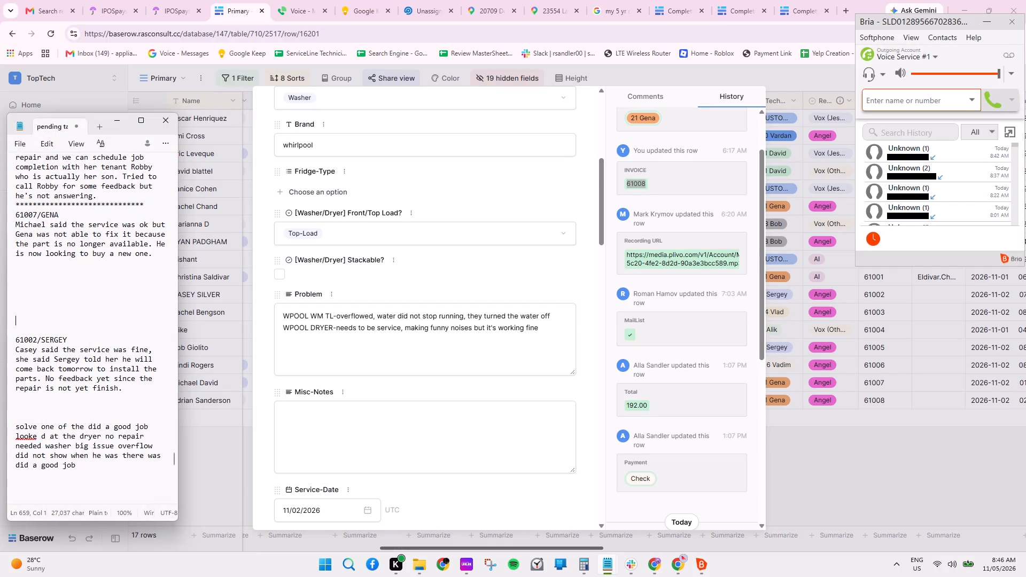
{"action": "left_click", "coordinate": [30, 272]}
{"action": "key", "text": "ctrl+v"}
{"action": "type", "text": "/GENA"}
{"action": "key", "text": "Return"}
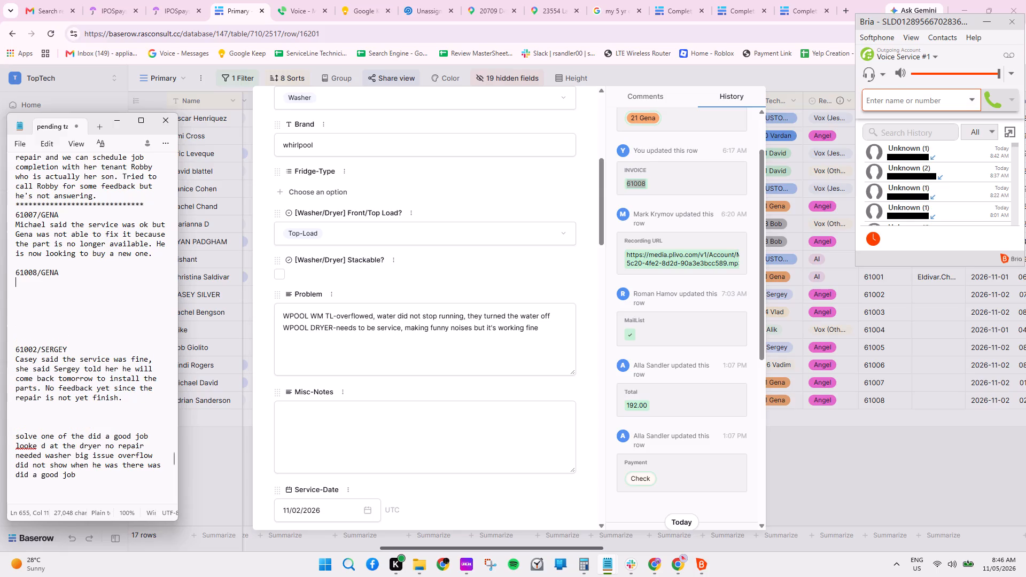
Copy the full Survey Notes text from the Baserow record and paste it under the 61008/GENA heading in Notepad.
{"action": "scroll", "coordinate": [382, 384], "scroll_direction": "down", "scroll_amount": 16}
{"action": "scroll", "coordinate": [395, 384], "scroll_direction": "down", "scroll_amount": 5}
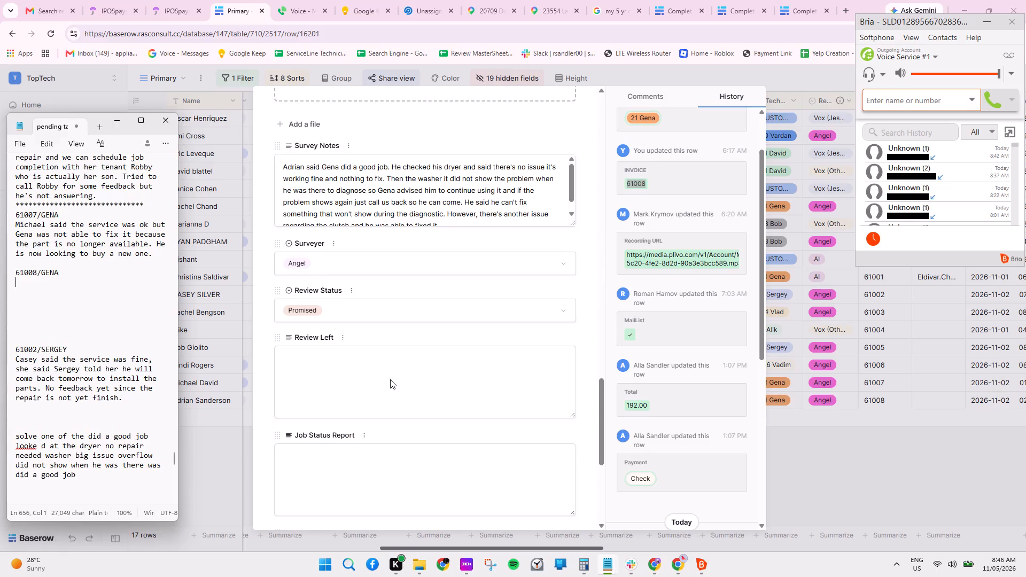
{"action": "left_click_drag", "start_coordinate": [283, 167], "coordinate": [456, 221]}
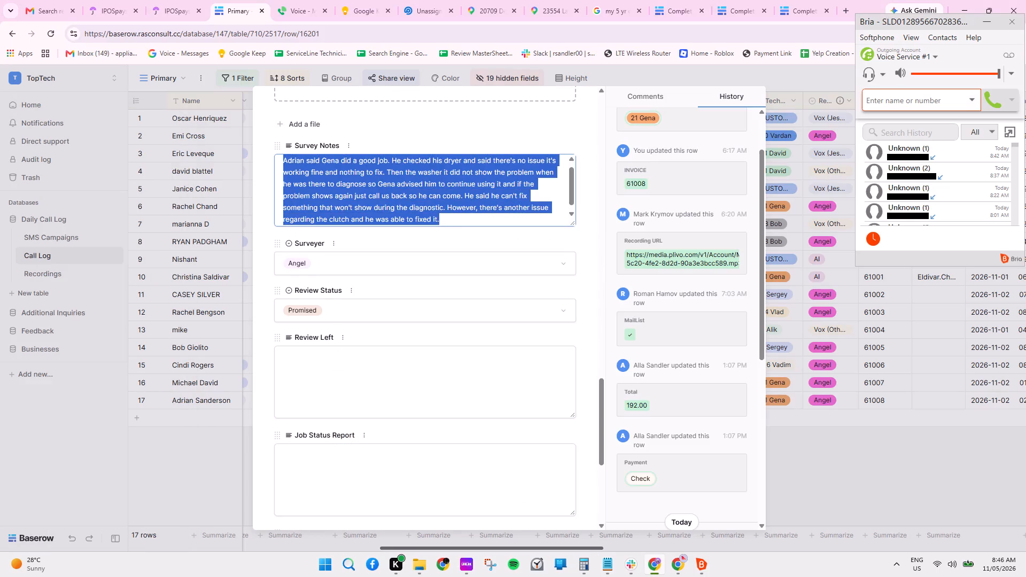
{"action": "left_click_drag", "start_coordinate": [456, 221], "coordinate": [472, 217]}
{"action": "key", "text": "ctrl+c"}
{"action": "left_click", "coordinate": [603, 566]}
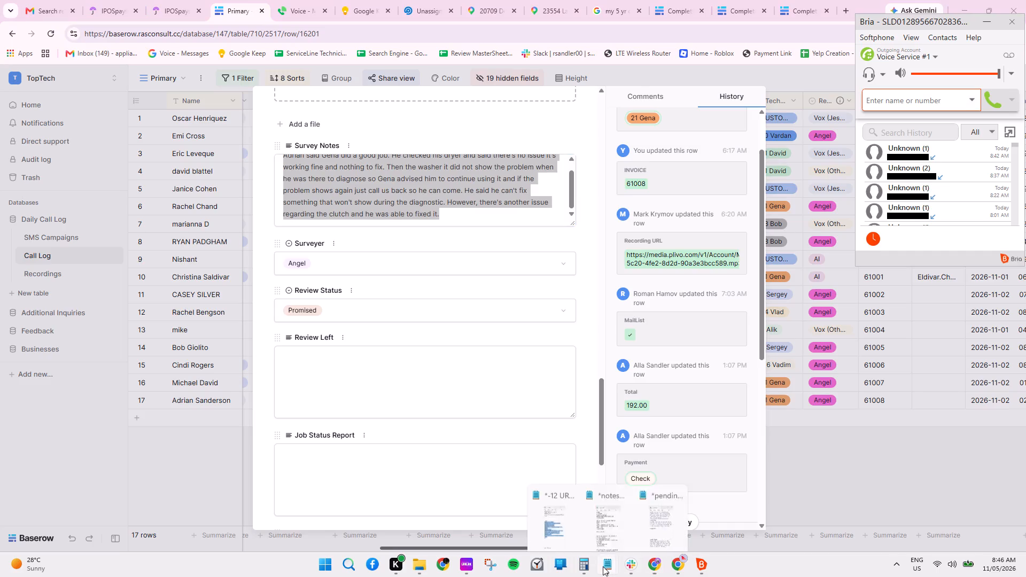
{"action": "left_click", "coordinate": [657, 524]}
{"action": "key", "text": "ctrl+v"}
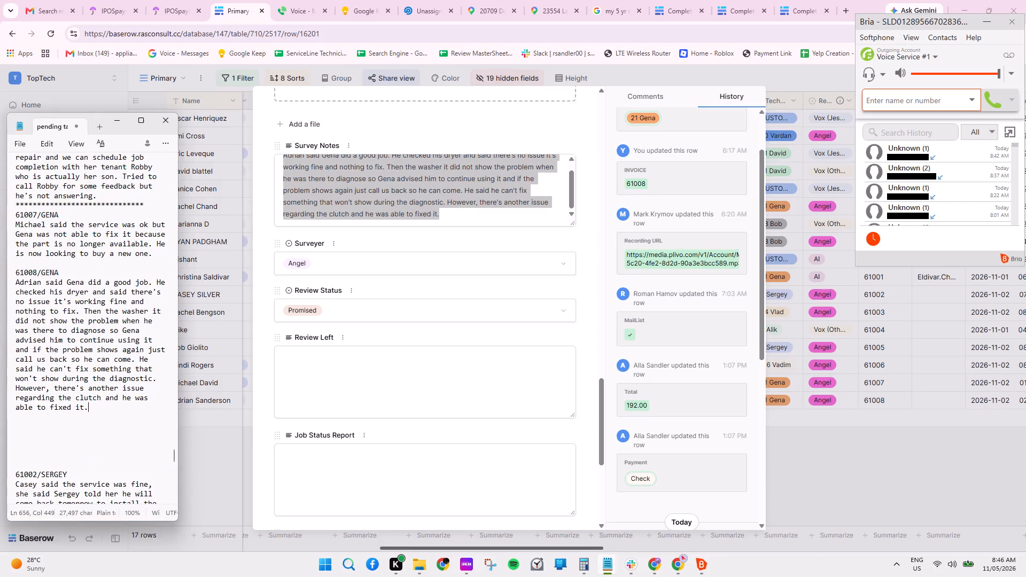
{"action": "scroll", "coordinate": [43, 437], "scroll_direction": "down", "scroll_amount": 2}
{"action": "left_click", "coordinate": [25, 407]}
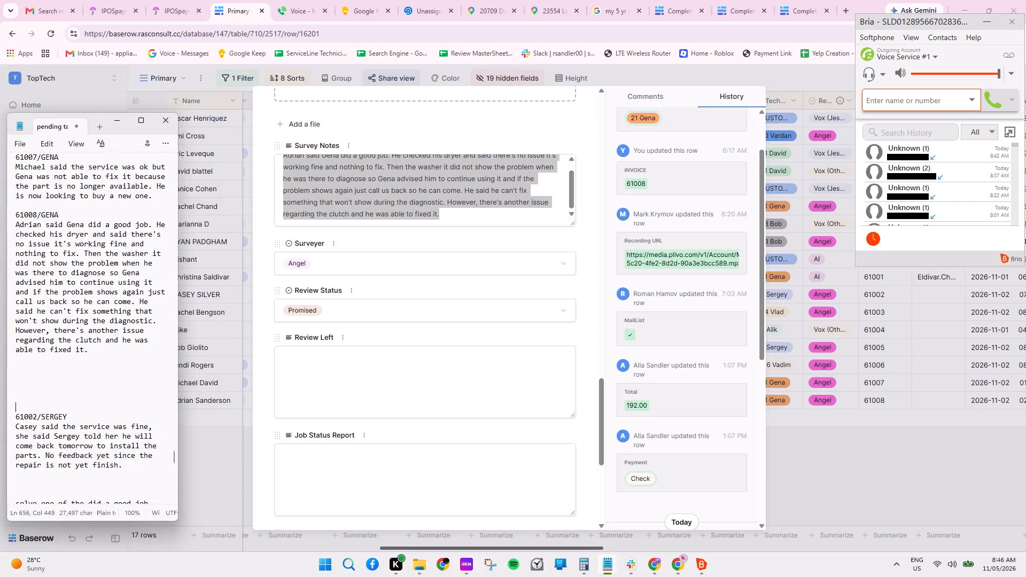
{"action": "key", "text": "BackSpace"}
{"action": "key", "text": "BackSpace"}
{"action": "key", "text": "BackSpace"}
{"action": "key", "text": "BackSpace"}
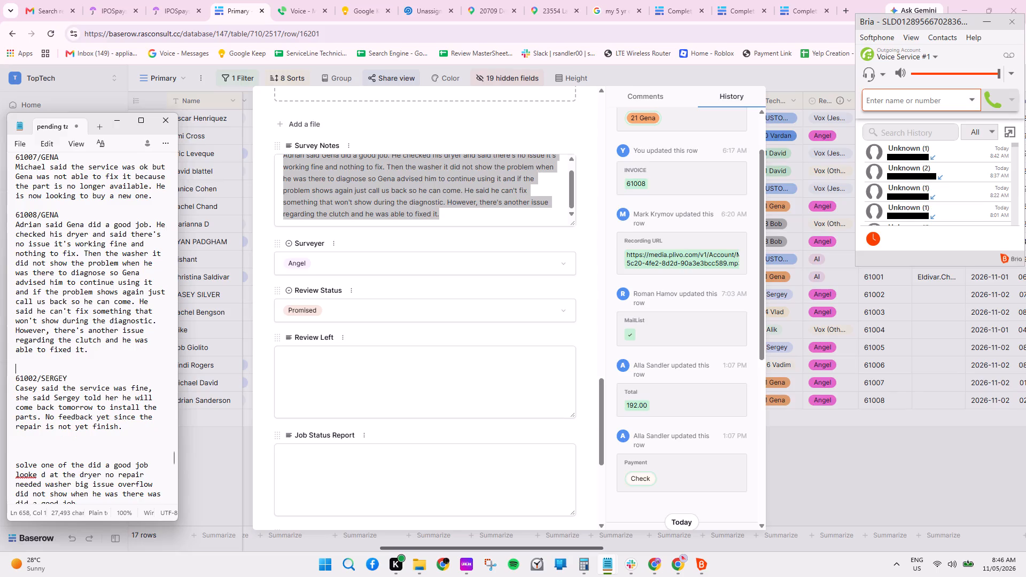
{"action": "scroll", "coordinate": [77, 448], "scroll_direction": "down", "scroll_amount": 4}
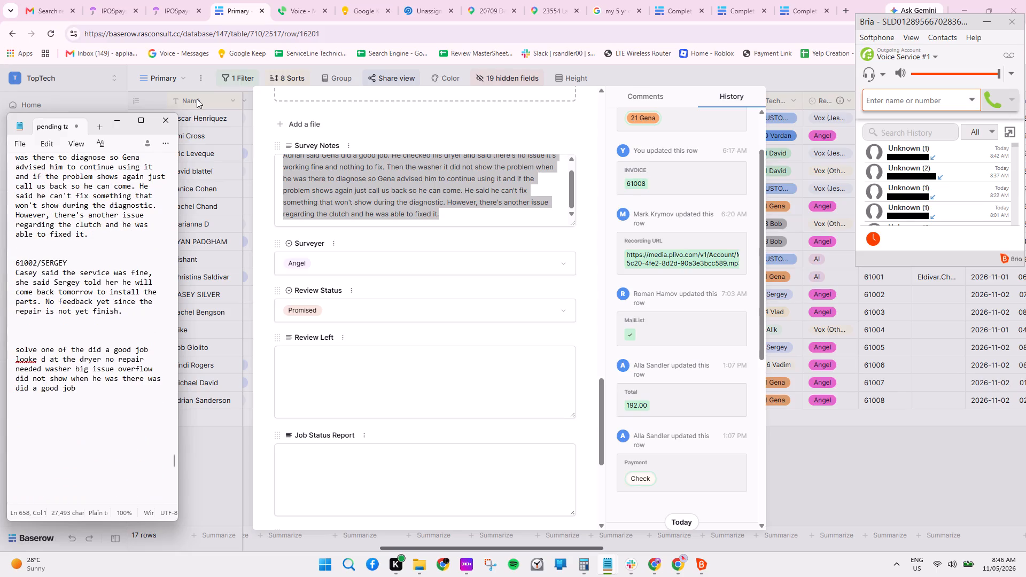
{"action": "left_click", "coordinate": [299, 10]}
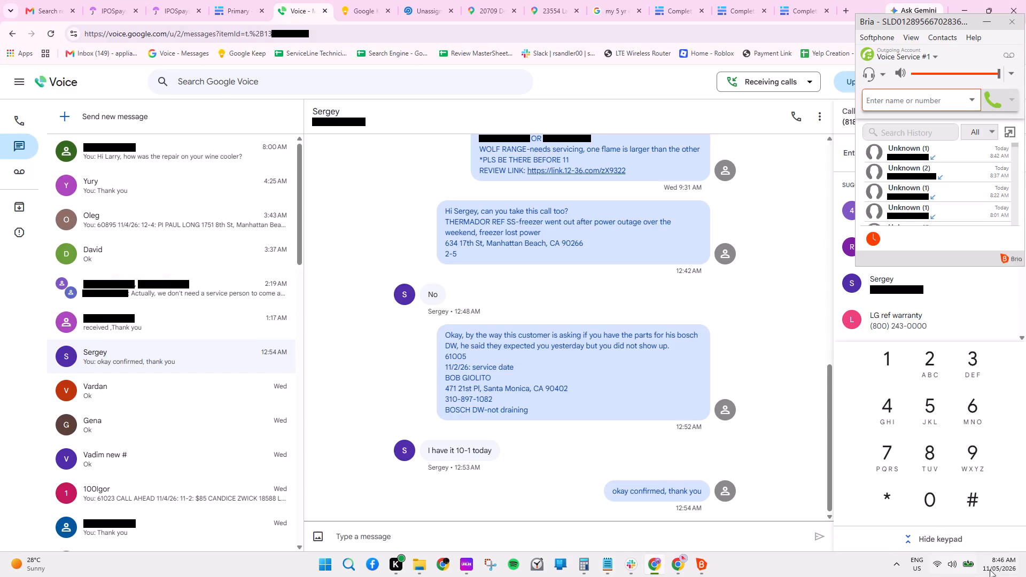
{"action": "left_click", "coordinate": [1007, 576]}
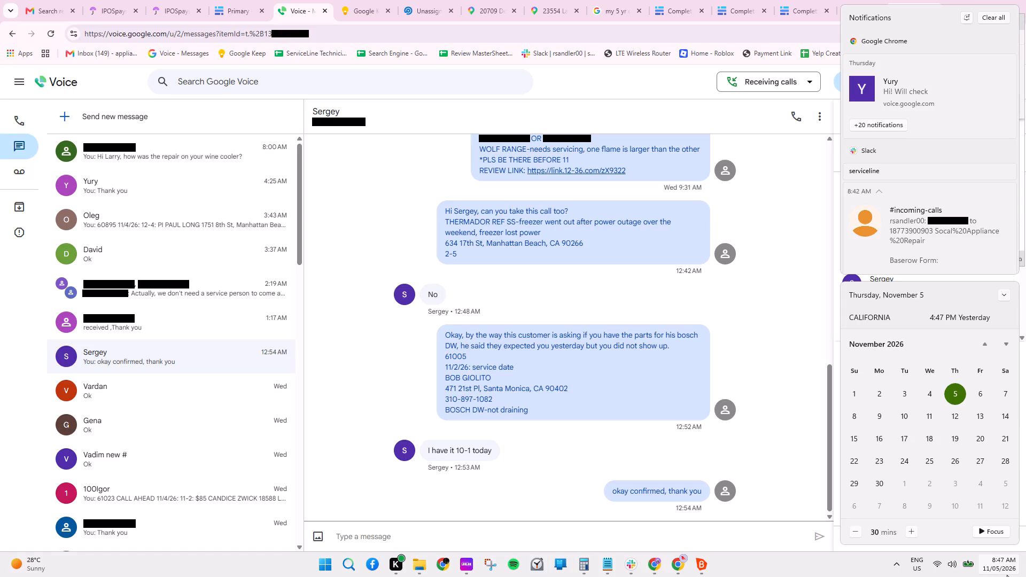
{"action": "left_click", "coordinate": [183, 352]}
{"action": "left_click", "coordinate": [491, 540]}
{"action": "scroll", "coordinate": [469, 409], "scroll_direction": "up", "scroll_amount": 6}
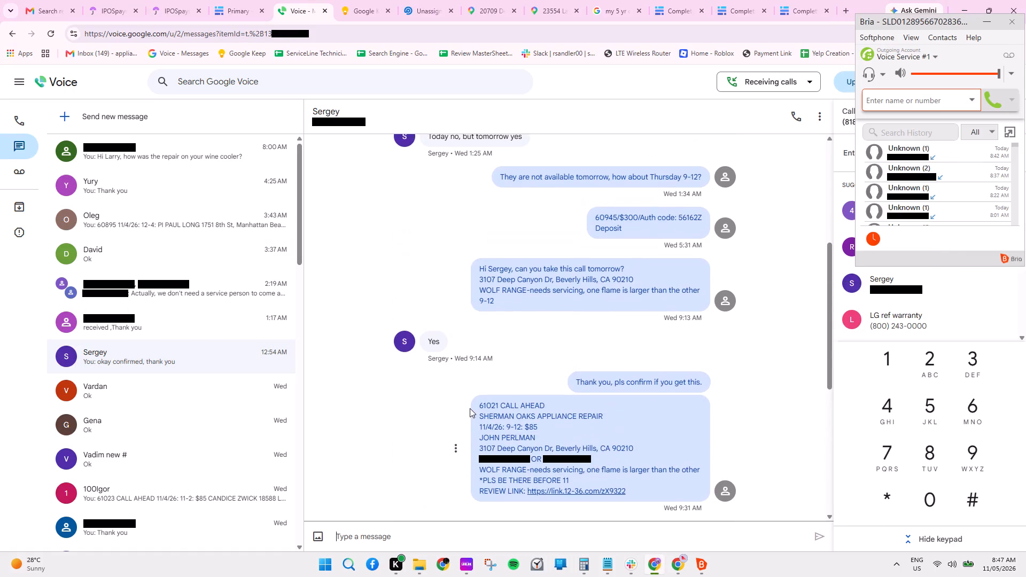
{"action": "scroll", "coordinate": [470, 402], "scroll_direction": "up", "scroll_amount": 6}
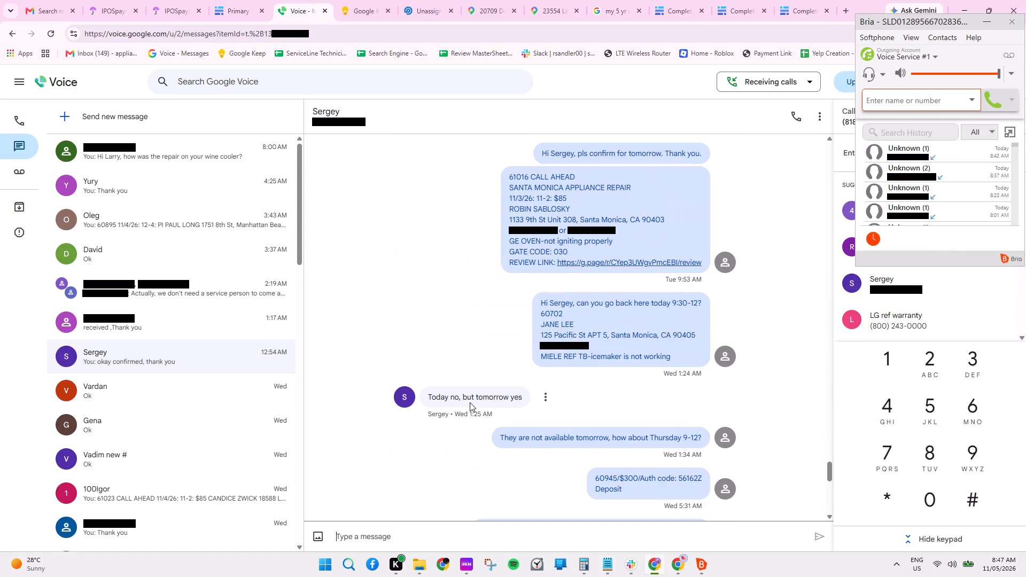
{"action": "left_click_drag", "start_coordinate": [542, 304], "coordinate": [654, 354]}
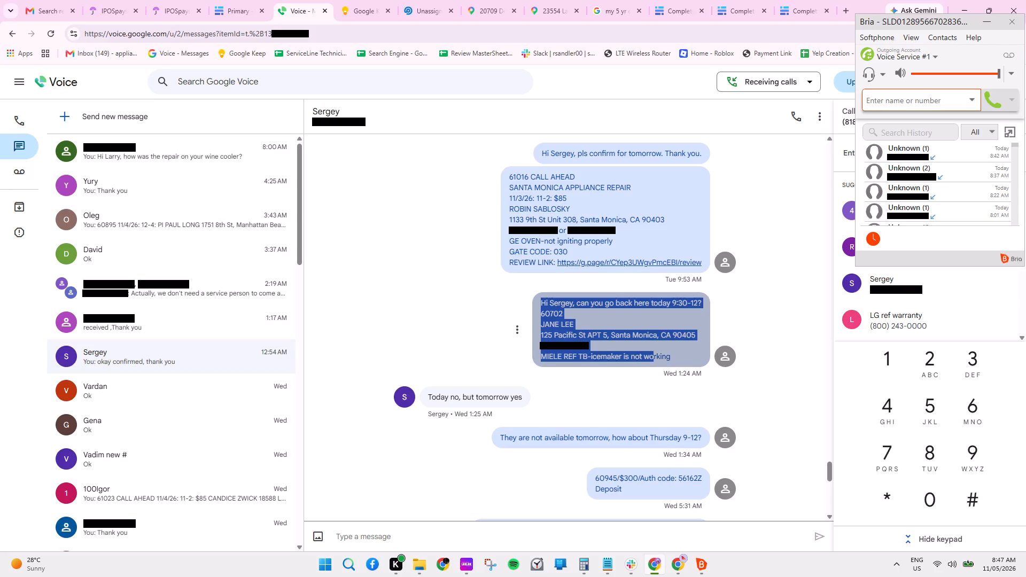
{"action": "left_click_drag", "start_coordinate": [654, 354], "coordinate": [686, 349]}
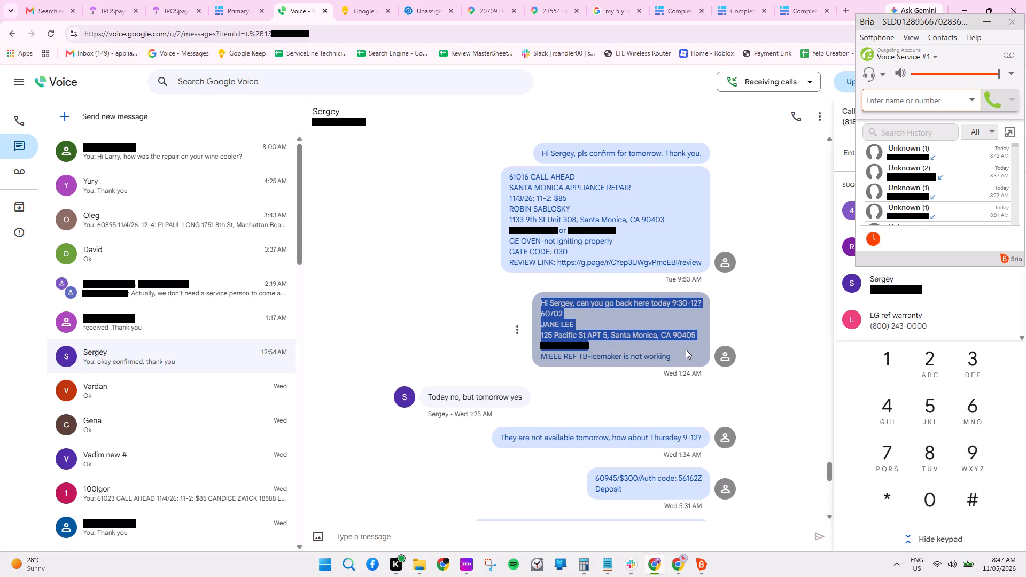
{"action": "left_click_drag", "start_coordinate": [686, 349], "coordinate": [683, 360]}
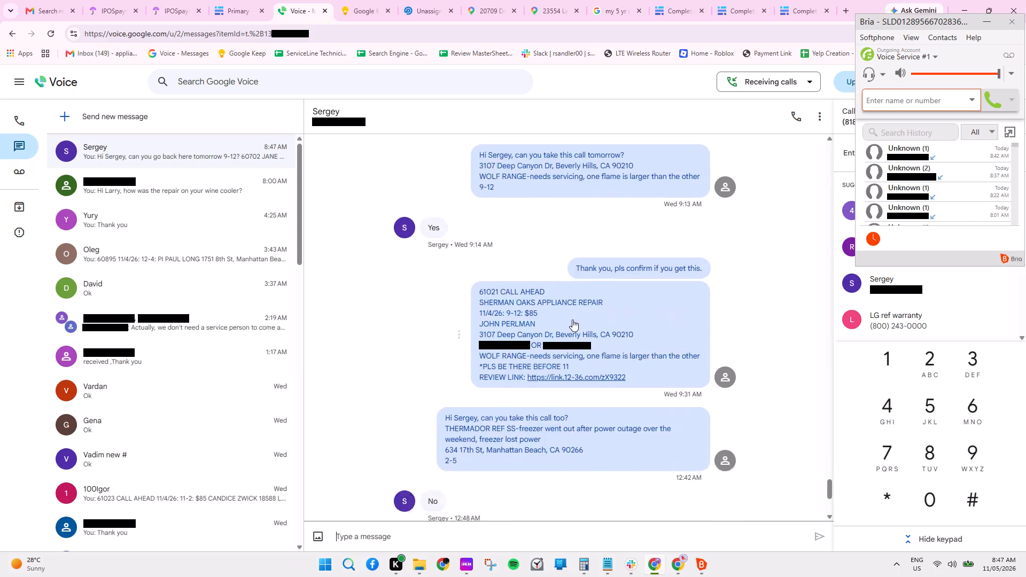
{"action": "scroll", "coordinate": [572, 329], "scroll_direction": "down", "scroll_amount": 11}
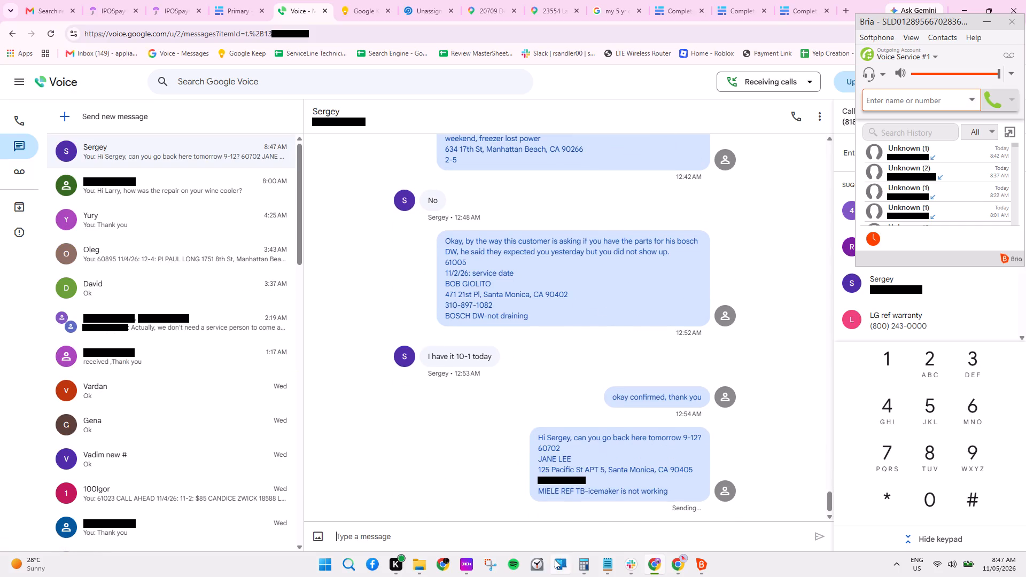
{"action": "left_click", "coordinate": [527, 538]}
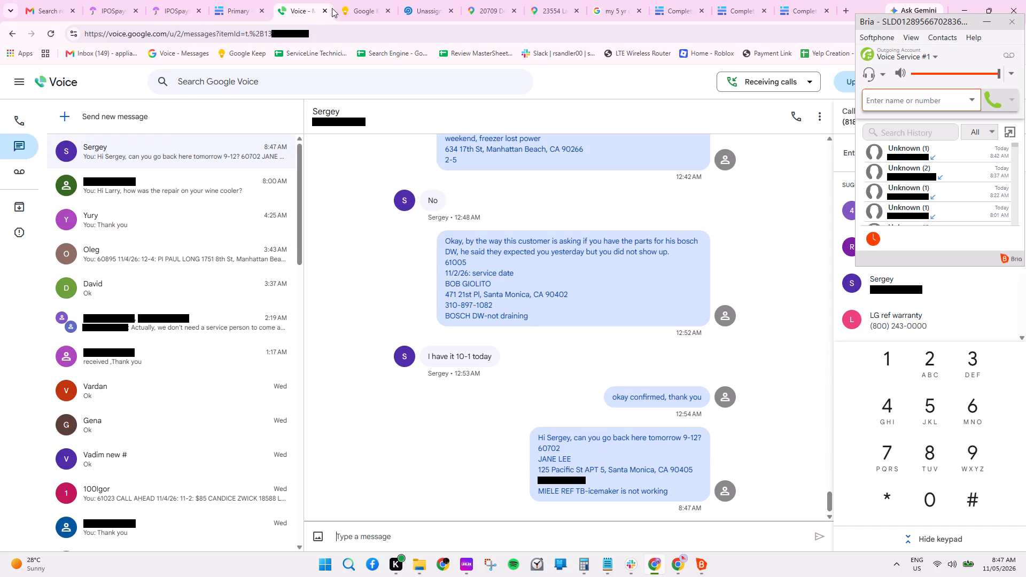
Switch to the shared inbox and check the conversations in the Mine folder.
{"action": "left_click", "coordinate": [424, 9]}
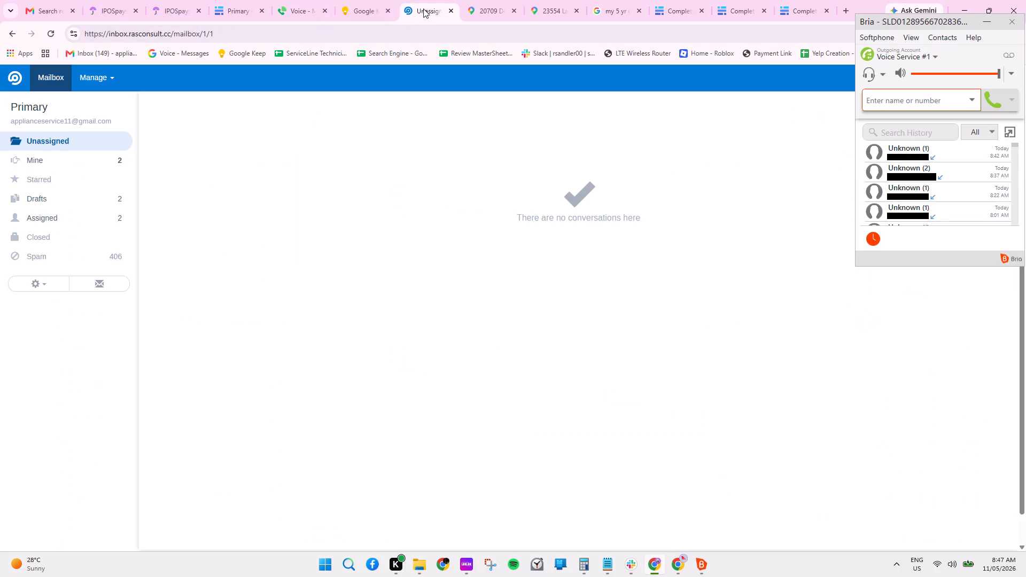
{"action": "left_click", "coordinate": [51, 155]}
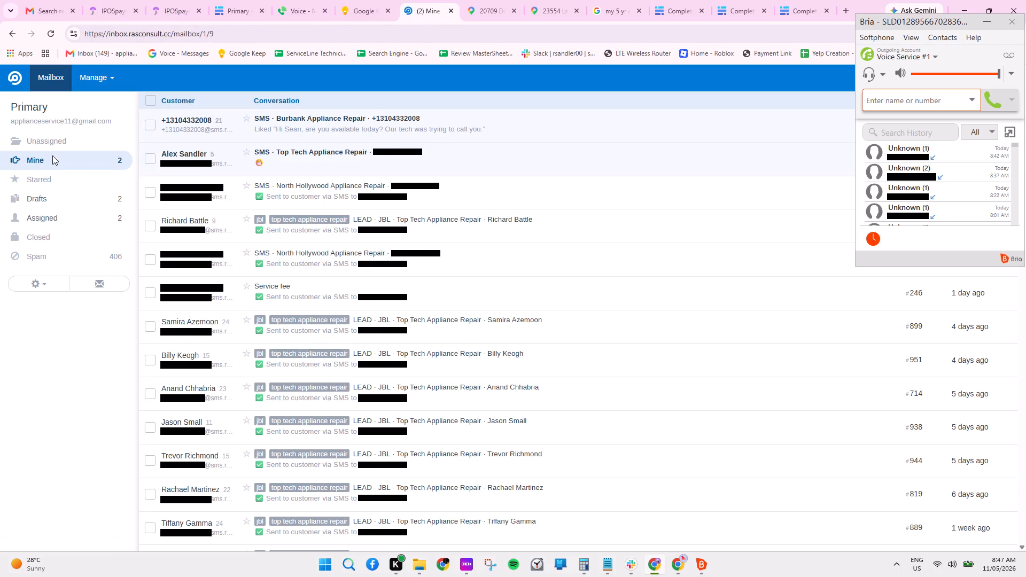
Switch to the most recent blank Baserow form for recording a new call.
{"action": "left_click", "coordinate": [226, 6]}
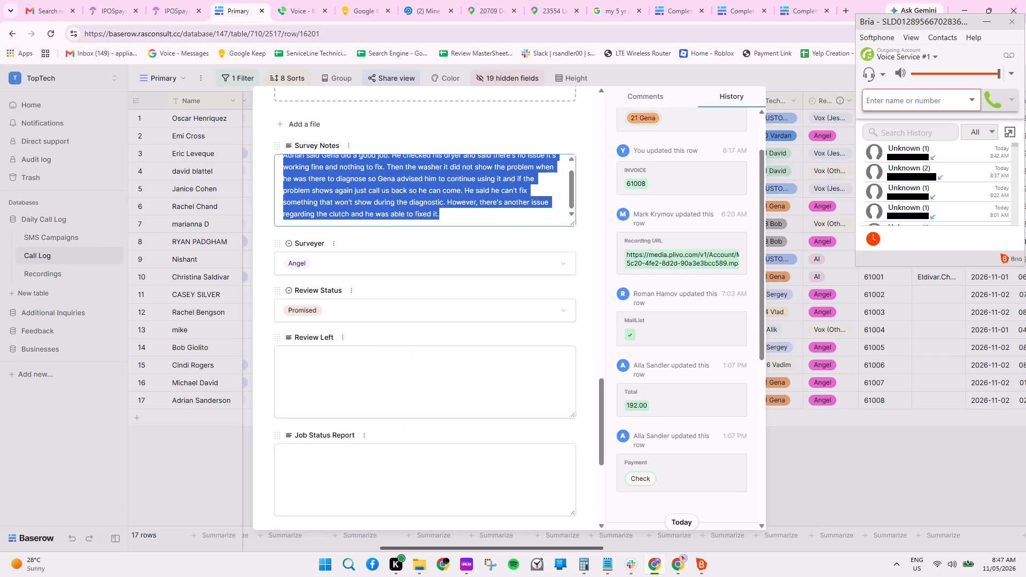
{"action": "left_click", "coordinate": [802, 11]}
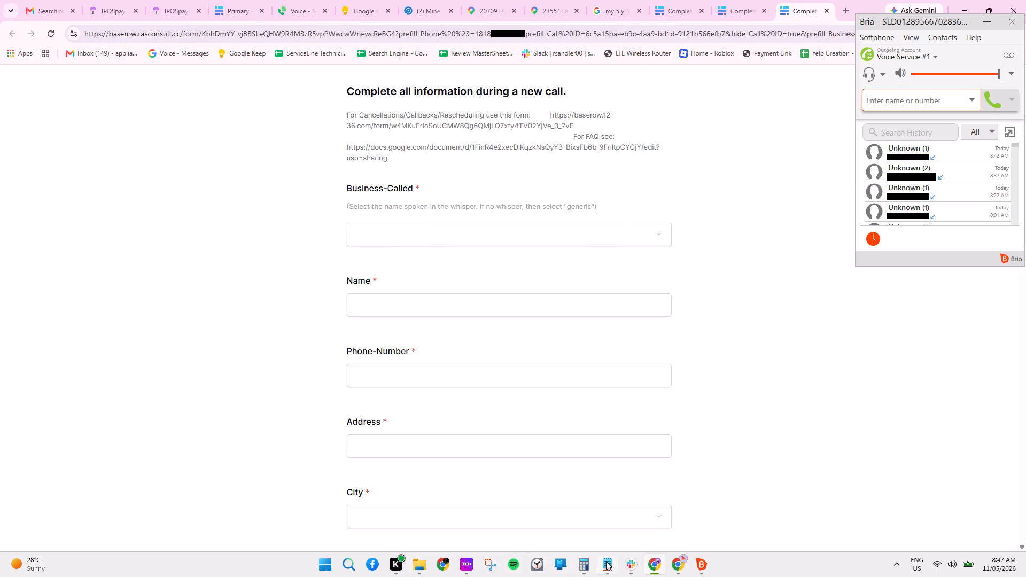
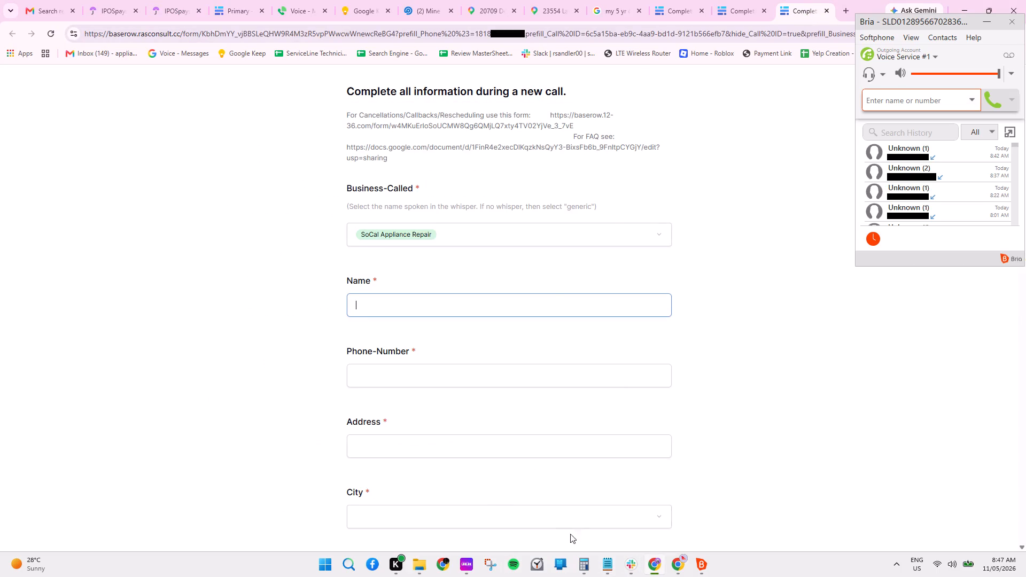
Copy the washer caller's name from the Notepad call notes into the Name field of the Baserow form.
{"action": "left_click", "coordinate": [603, 568]}
{"action": "left_click", "coordinate": [611, 523]}
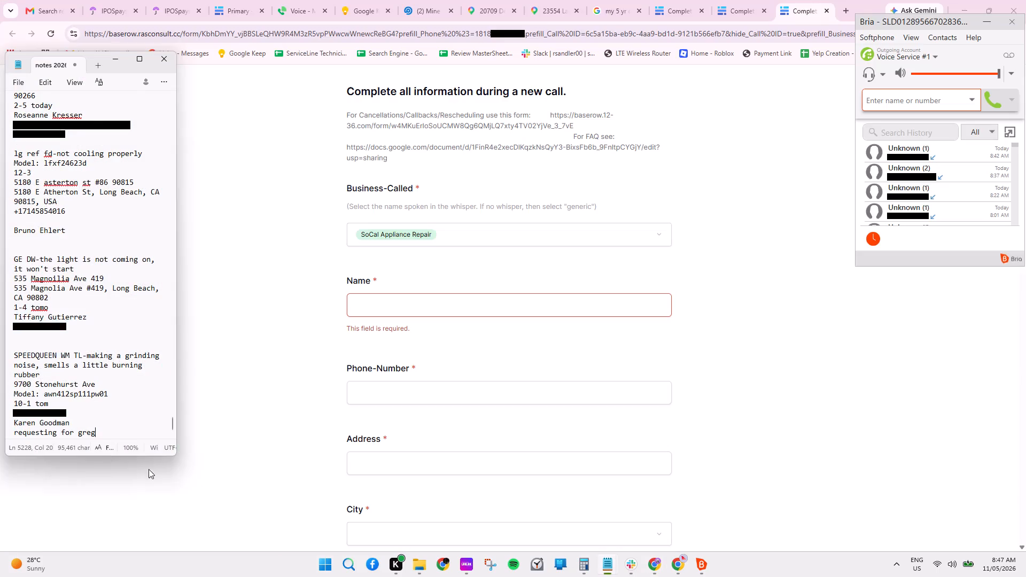
{"action": "triple_click", "coordinate": [61, 423]}
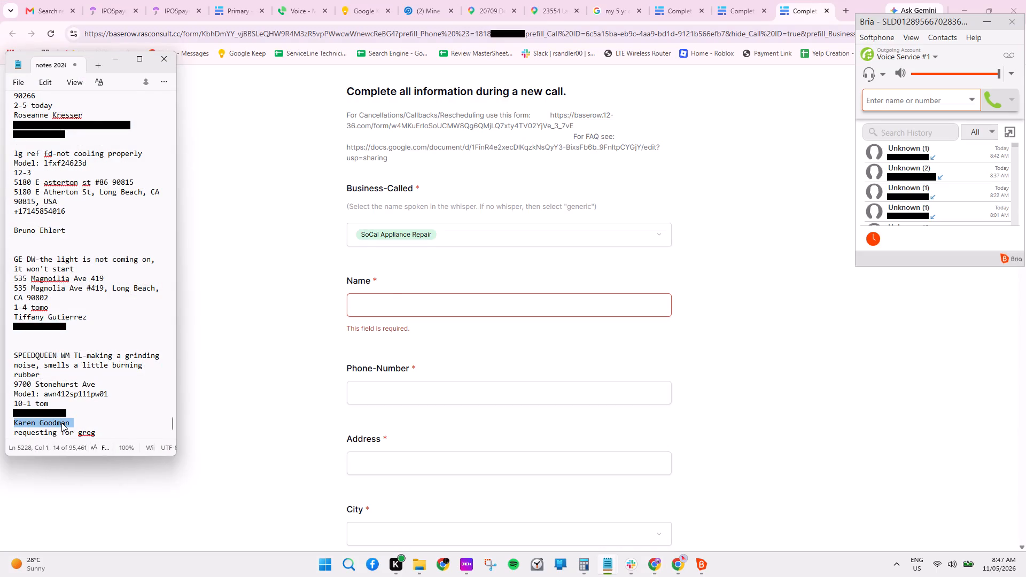
{"action": "key", "text": "ctrl+c"}
{"action": "left_click", "coordinate": [393, 302]}
{"action": "key", "text": "ctrl+v"}
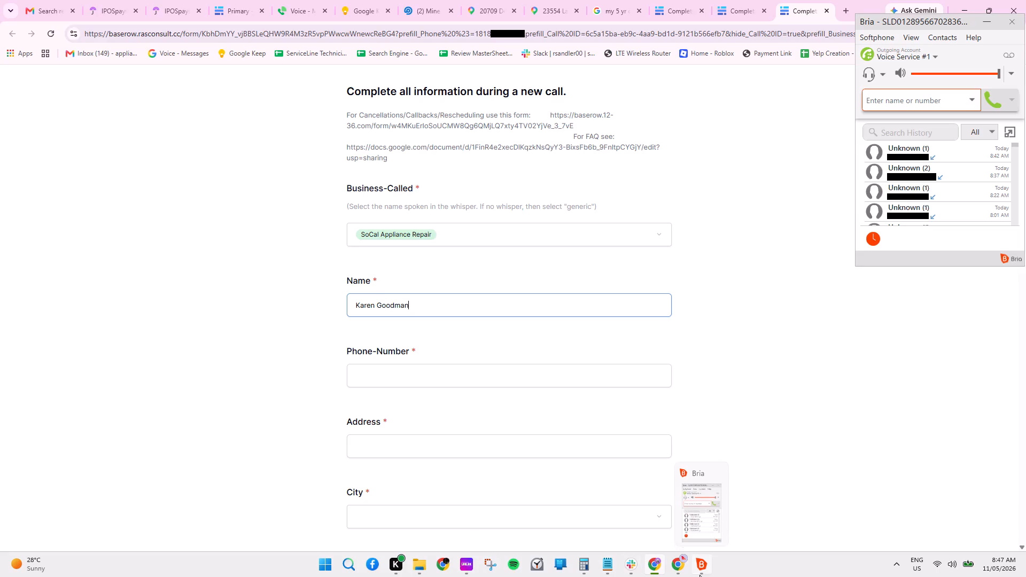
Copy the same caller's phone number from the Notepad notes into the form's Phone-Number field and separate its digit groups with hyphens.
{"action": "left_click", "coordinate": [408, 366]}
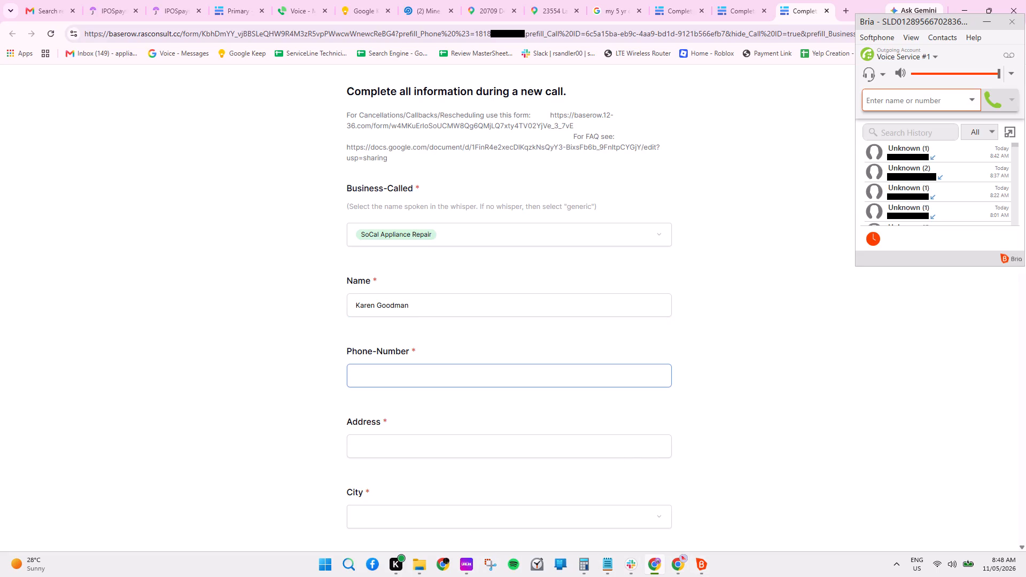
{"action": "left_click", "coordinate": [416, 378]}
{"action": "left_click", "coordinate": [607, 574]}
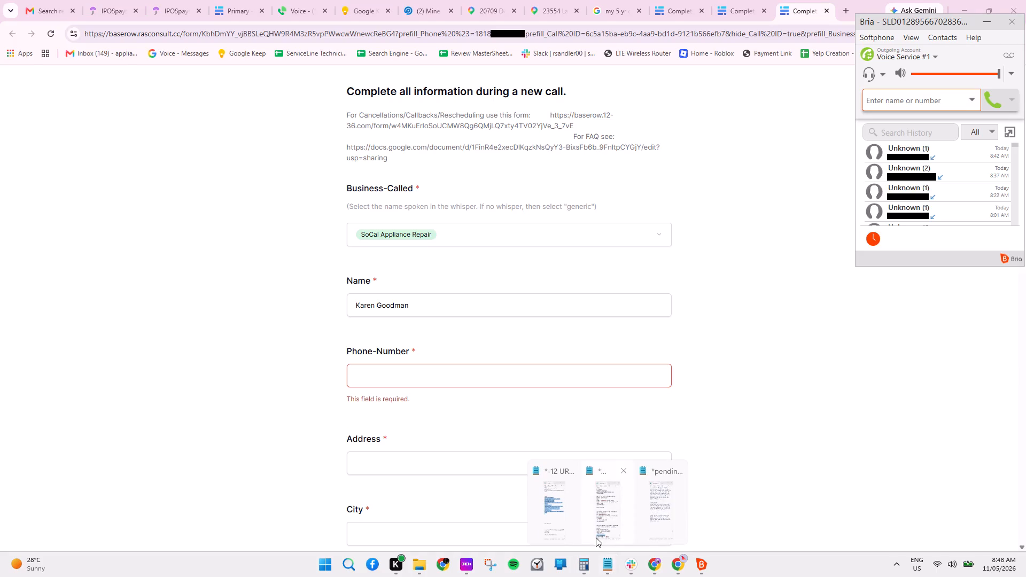
{"action": "left_click", "coordinate": [596, 537]}
{"action": "left_click_drag", "start_coordinate": [22, 414], "coordinate": [68, 413]}
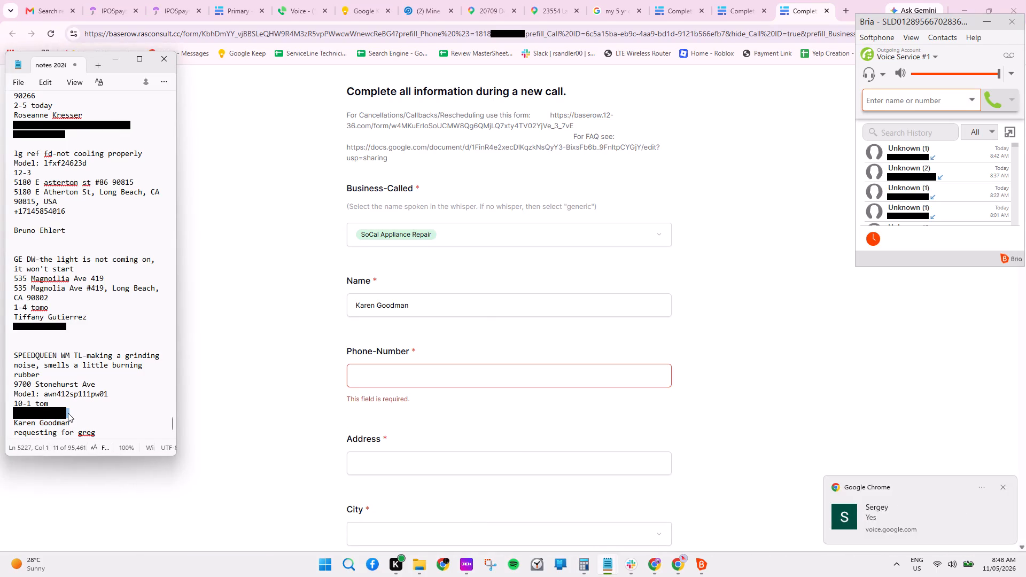
{"action": "key", "text": "ctrl+c"}
{"action": "left_click", "coordinate": [398, 381]}
{"action": "key", "text": "ctrl+v"}
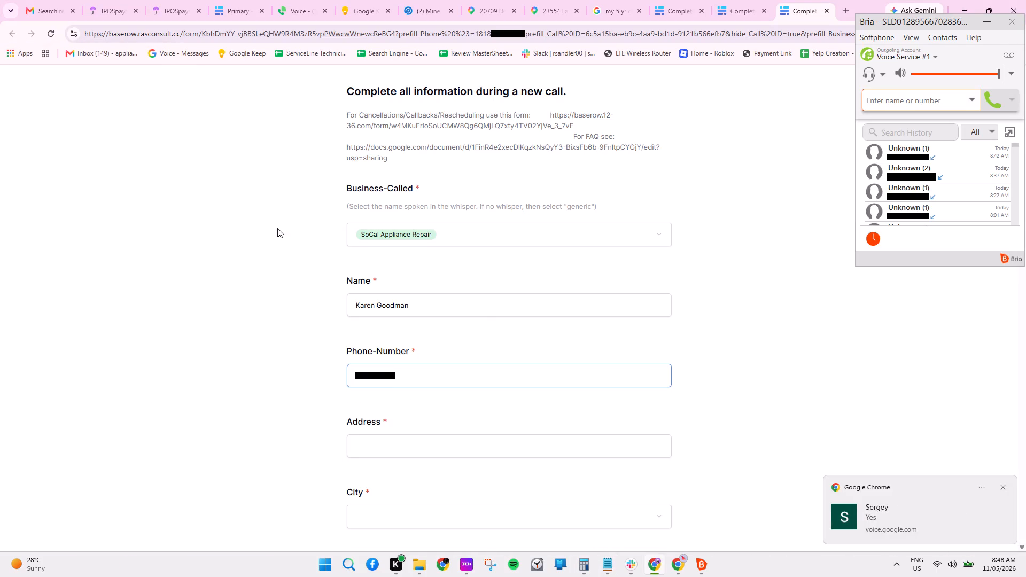
{"action": "left_click", "coordinate": [369, 379]}
{"action": "key", "text": "minus"}
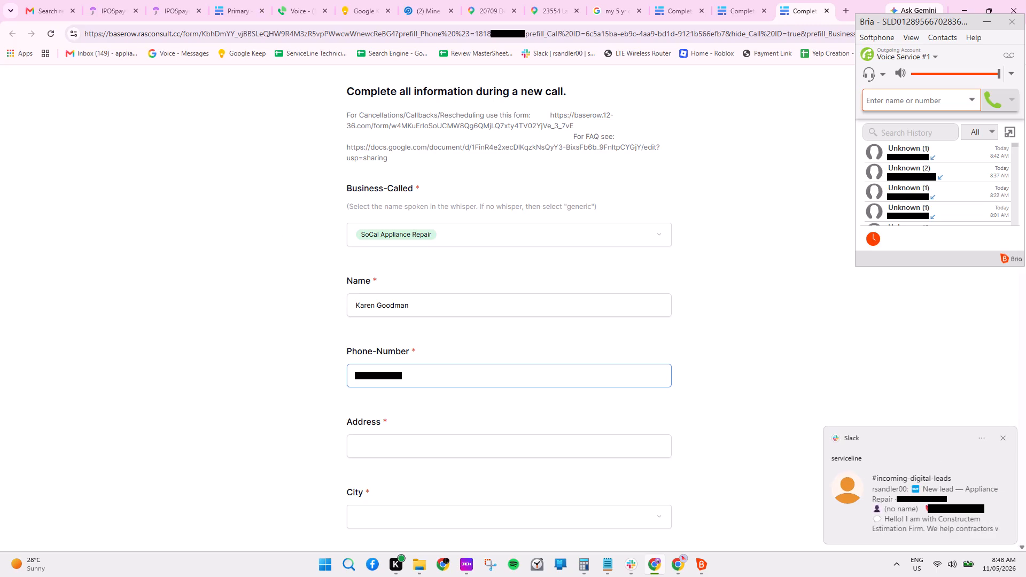
{"action": "left_click", "coordinate": [383, 377]}
{"action": "key", "text": "minus"}
Start filling in the Address field of the new-call form for the washer caller.
{"action": "left_click", "coordinate": [384, 442]}
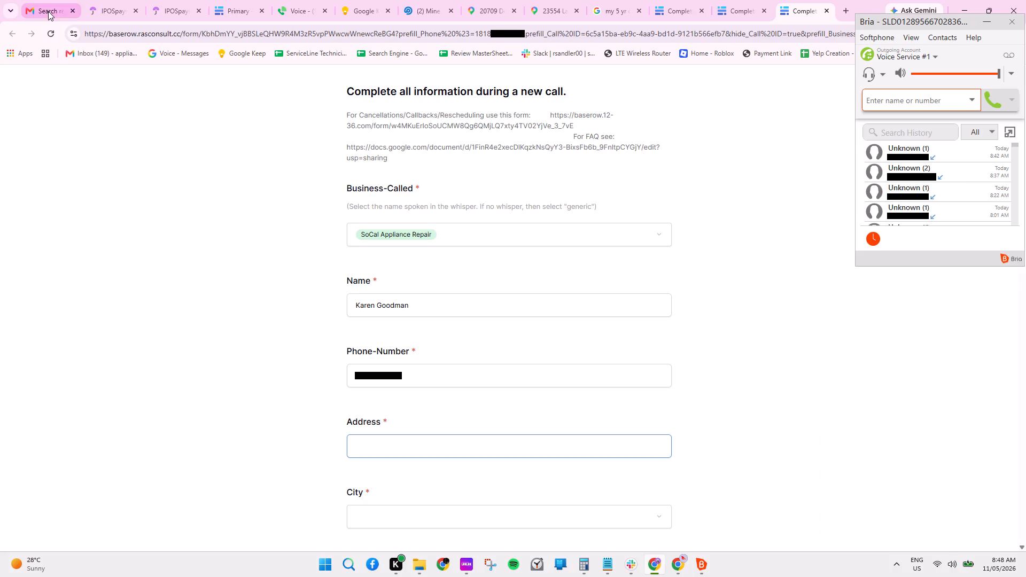
Switch to the Notepad pending-tasks notes to retrieve the washer caller's address for the form's Address field.
{"action": "left_click", "coordinate": [607, 559]}
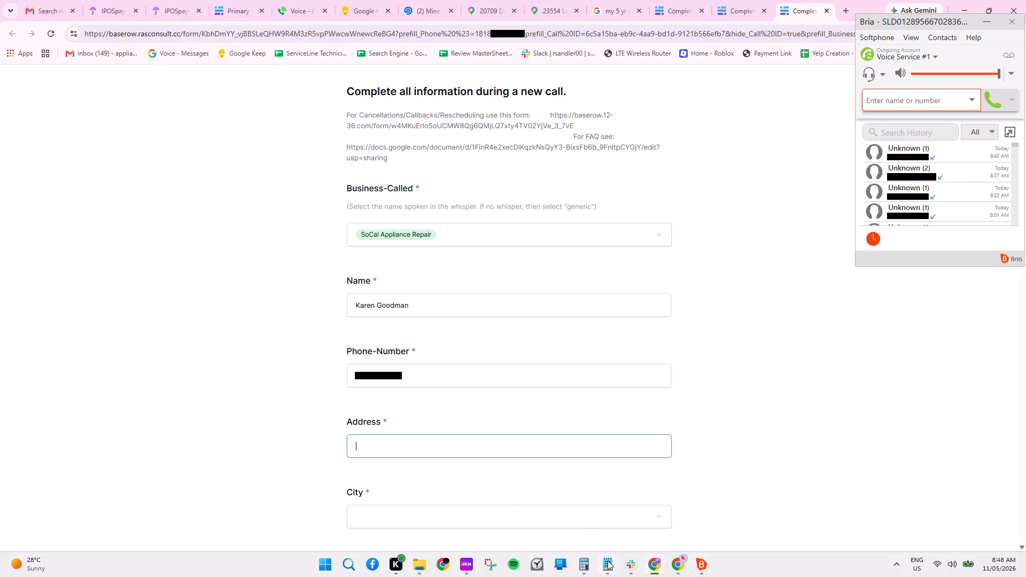
{"action": "left_click", "coordinate": [658, 515]}
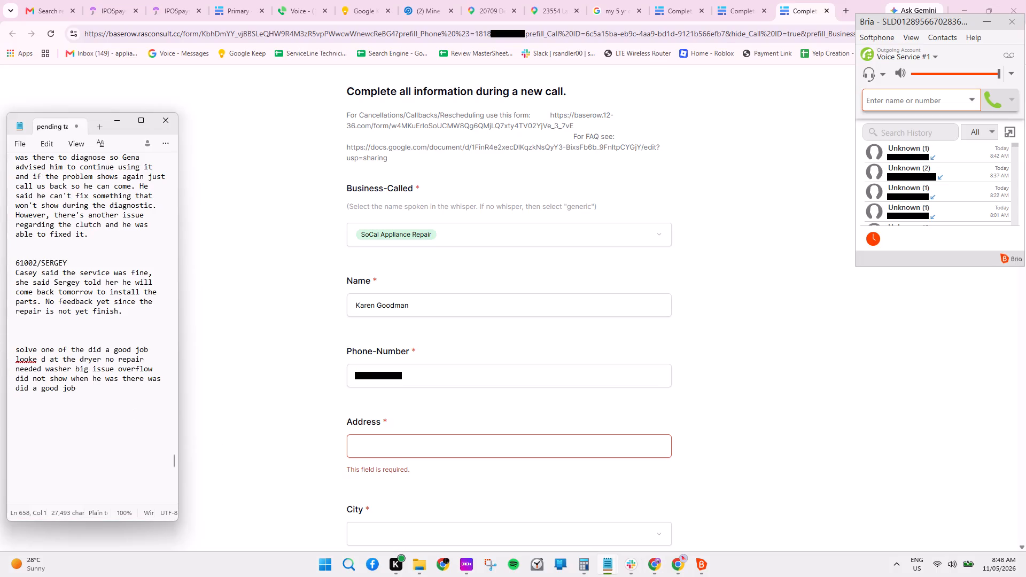
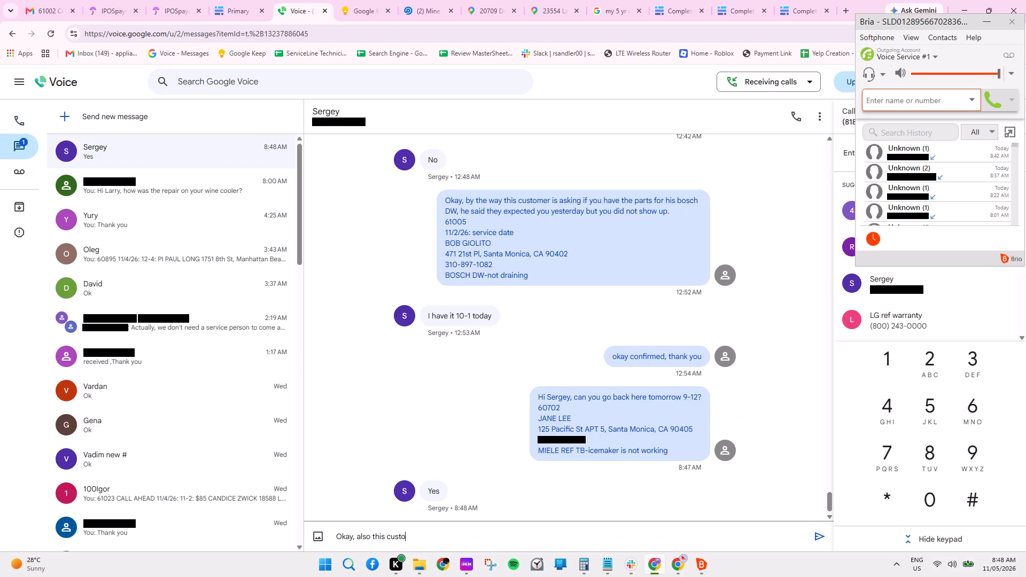
Finish the draft question to Sergey: the customer said you told her you will come back tomorrow to install the parts?, followed by a line break.
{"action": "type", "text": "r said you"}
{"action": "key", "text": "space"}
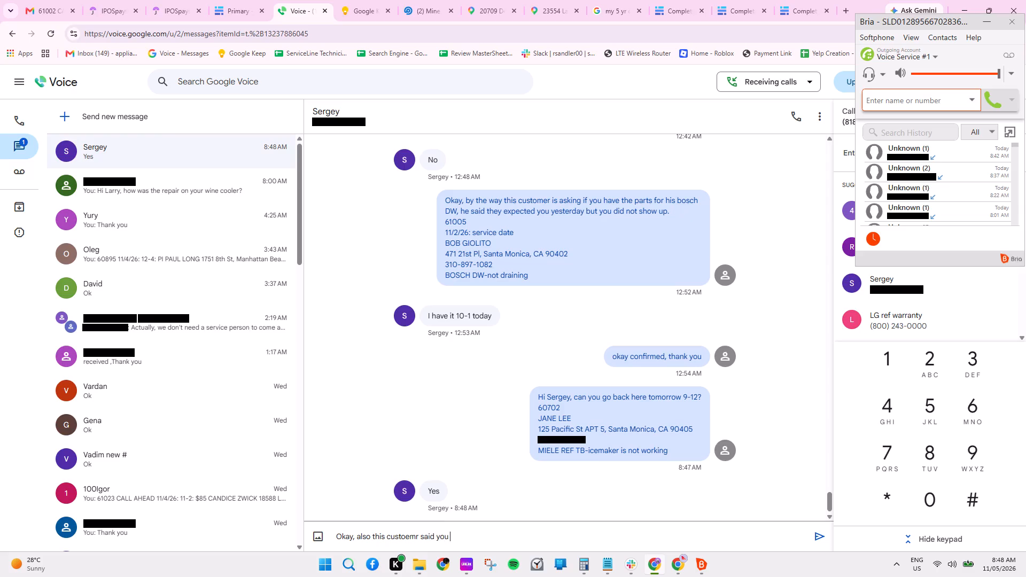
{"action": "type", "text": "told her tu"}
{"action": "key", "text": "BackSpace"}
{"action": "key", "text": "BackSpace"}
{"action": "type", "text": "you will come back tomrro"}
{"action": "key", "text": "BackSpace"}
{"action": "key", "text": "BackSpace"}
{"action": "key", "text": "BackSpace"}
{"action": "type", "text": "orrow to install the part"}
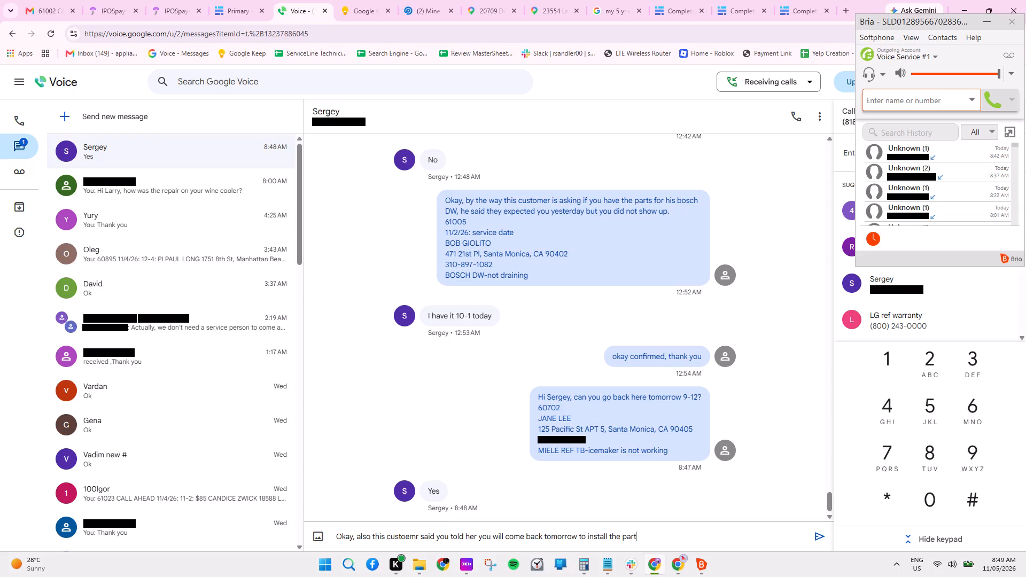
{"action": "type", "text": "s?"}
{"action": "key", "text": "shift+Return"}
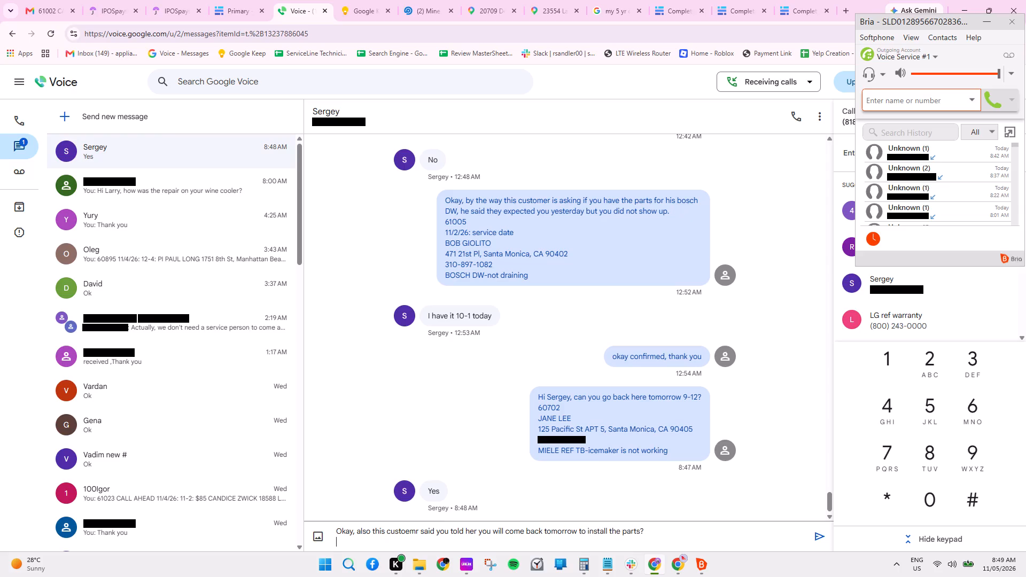
Add job number 61002 on its own line below the parts-installation question in the draft message to Sergey.
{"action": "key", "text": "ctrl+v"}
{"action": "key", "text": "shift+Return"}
Copy the customer's name, address, phone number and Viking DW error code E01 problem from Sergey's earlier 61002 message into the draft below the job number.
{"action": "scroll", "coordinate": [646, 380], "scroll_direction": "up", "scroll_amount": 2}
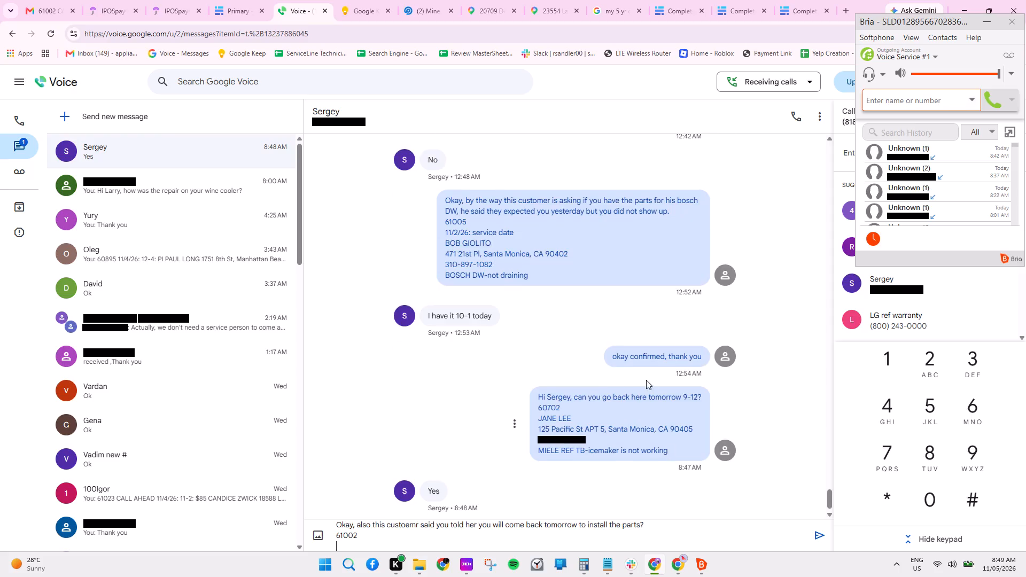
{"action": "scroll", "coordinate": [646, 380], "scroll_direction": "up", "scroll_amount": 6}
{"action": "scroll", "coordinate": [534, 347], "scroll_direction": "up", "scroll_amount": 10}
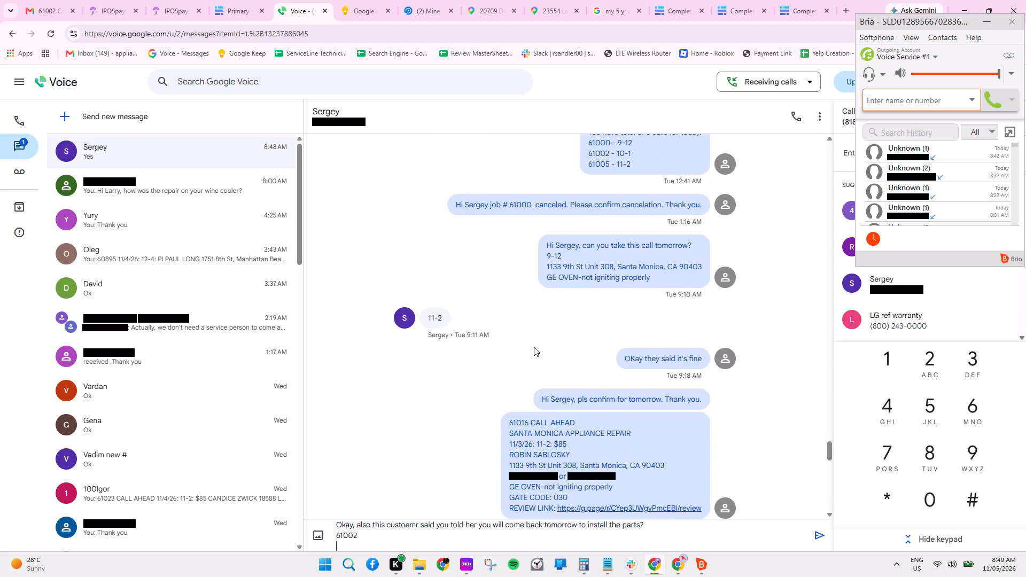
{"action": "scroll", "coordinate": [534, 347], "scroll_direction": "up", "scroll_amount": 10}
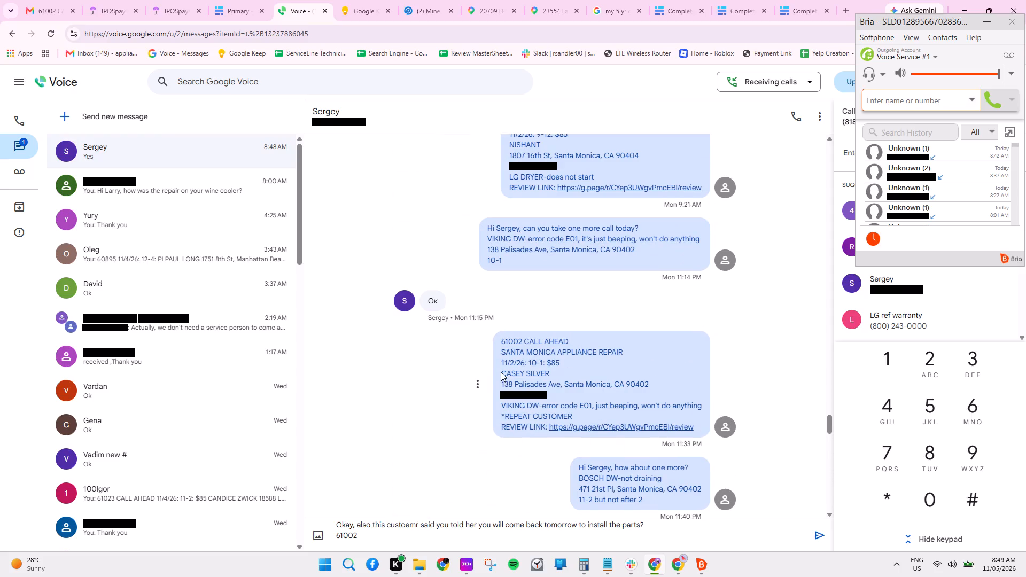
{"action": "left_click_drag", "start_coordinate": [501, 372], "coordinate": [706, 404]}
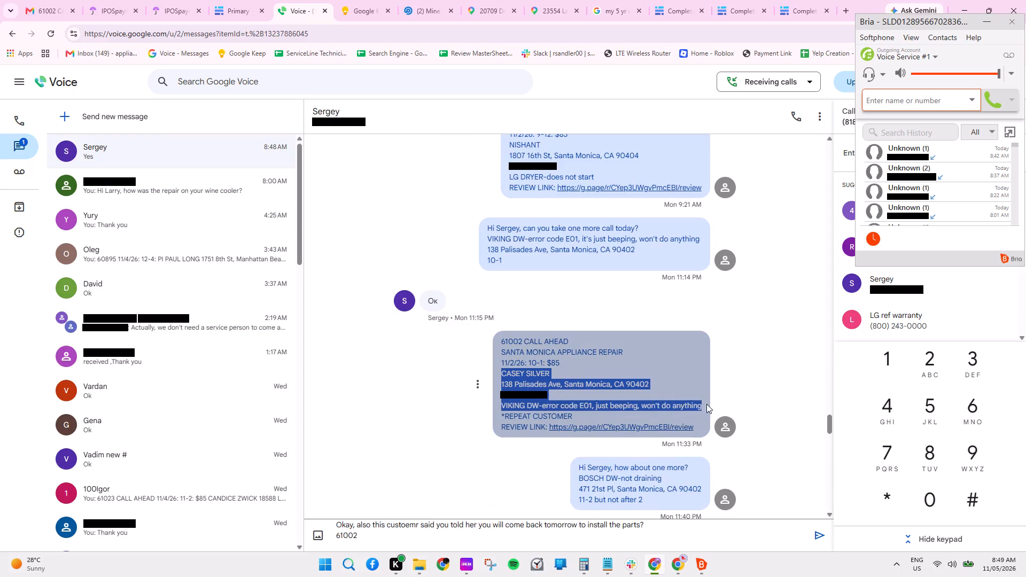
{"action": "left_click_drag", "start_coordinate": [706, 404], "coordinate": [709, 404]}
{"action": "key", "text": "ctrl+c"}
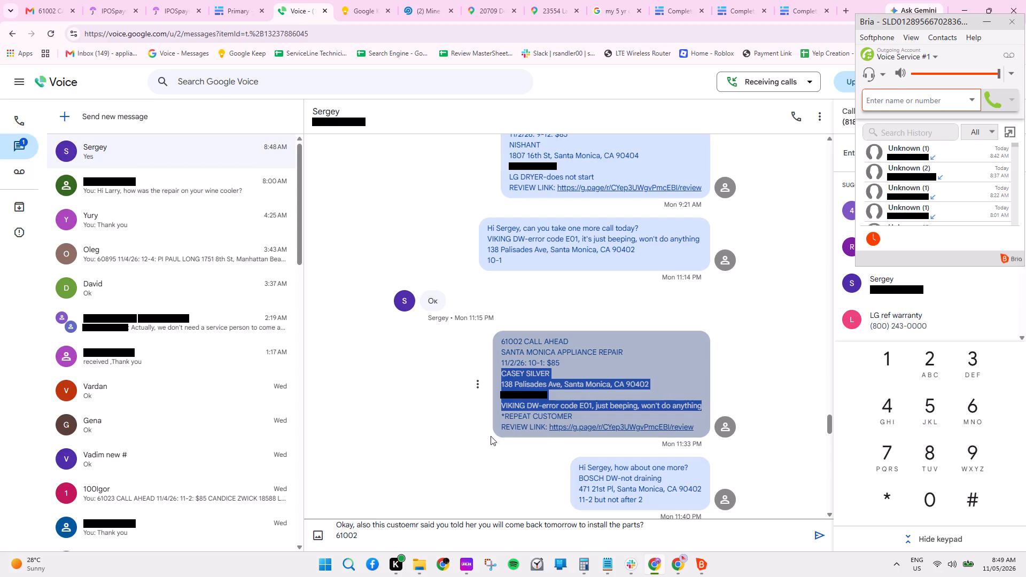
{"action": "scroll", "coordinate": [485, 443], "scroll_direction": "down", "scroll_amount": 2}
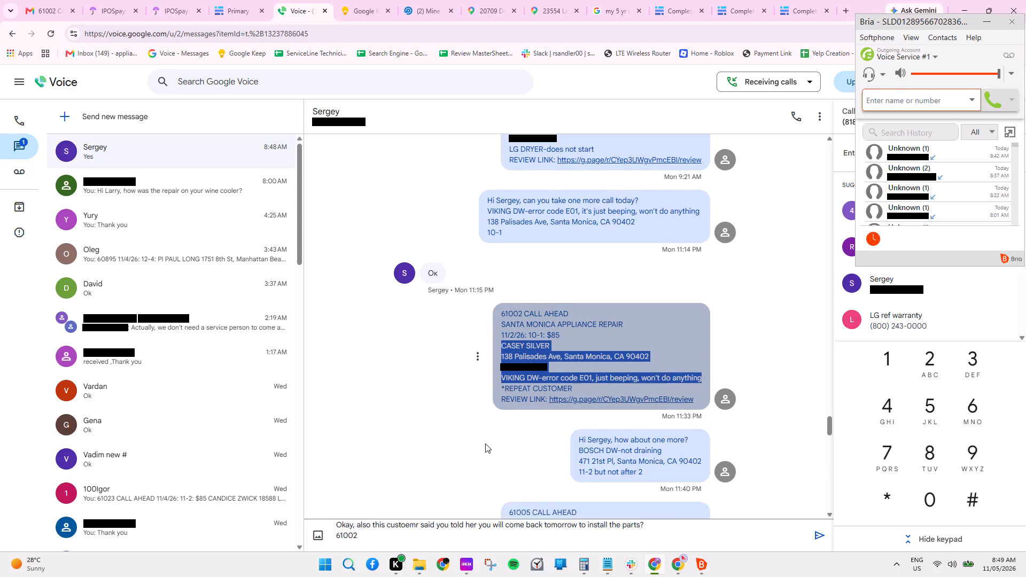
{"action": "scroll", "coordinate": [485, 443], "scroll_direction": "down", "scroll_amount": 20}
{"action": "scroll", "coordinate": [485, 443], "scroll_direction": "down", "scroll_amount": 14}
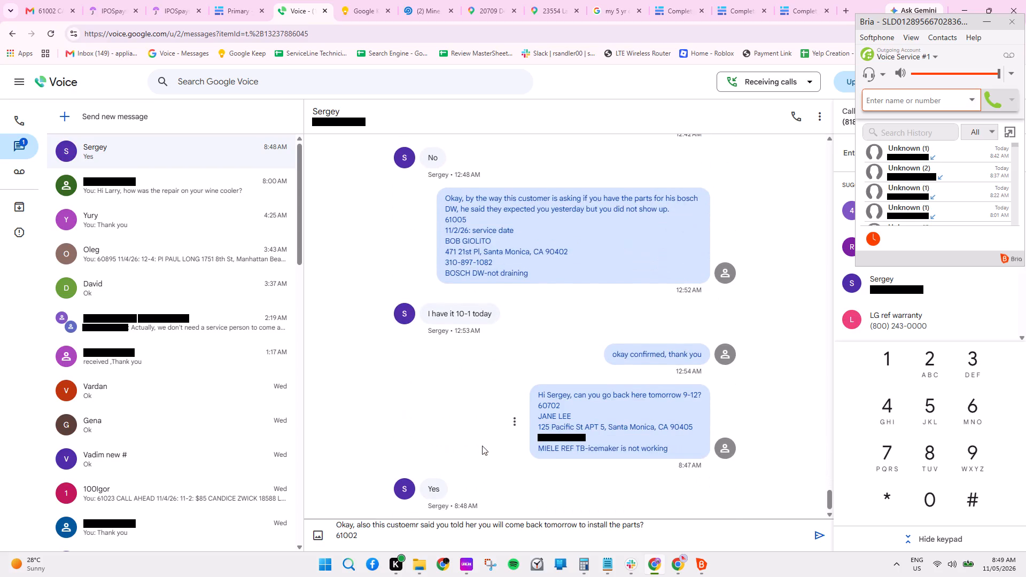
{"action": "left_click", "coordinate": [352, 542]}
{"action": "key", "text": "ctrl+v"}
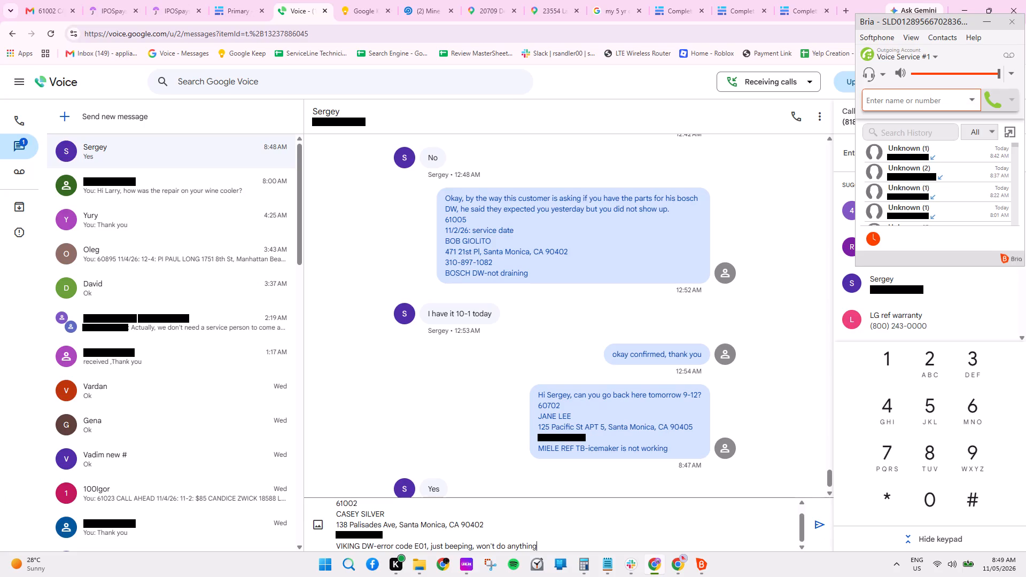
{"action": "scroll", "coordinate": [491, 518], "scroll_direction": "up", "scroll_amount": 1}
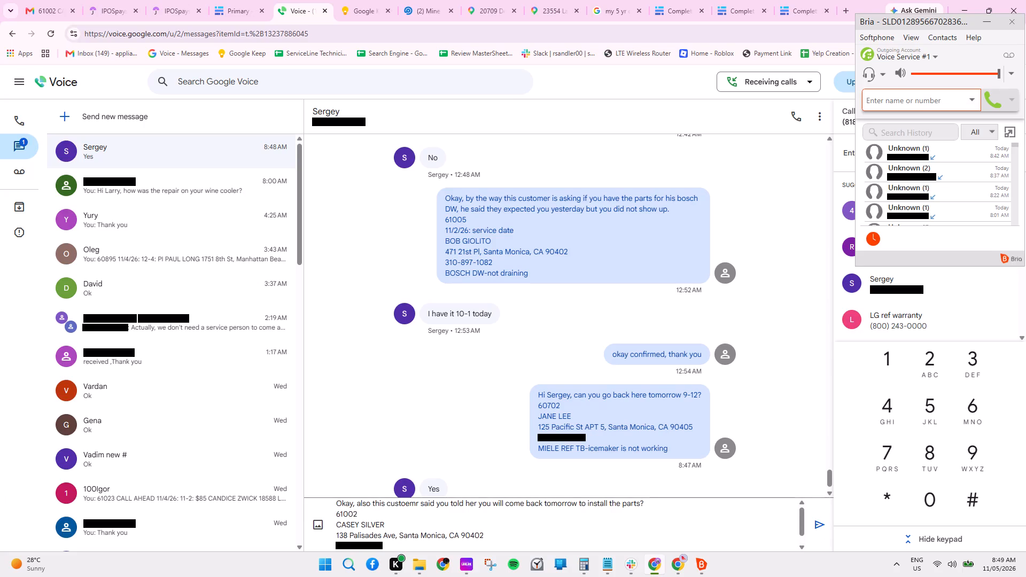
Correct the misspelled word to "customer" in the parts-installation draft to Sergey and send the message.
{"action": "left_click", "coordinate": [411, 503]}
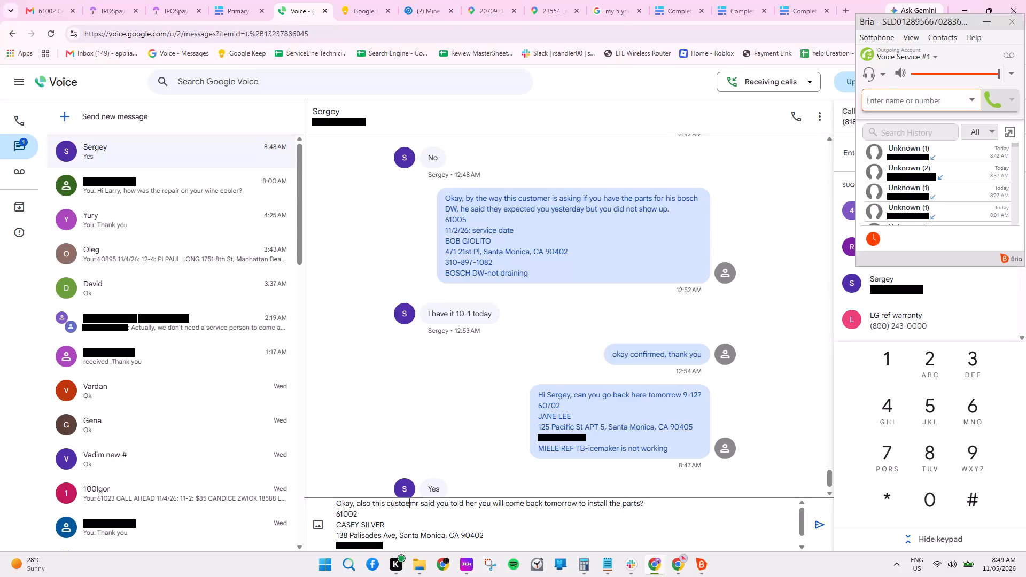
{"action": "key", "text": "BackSpace"}
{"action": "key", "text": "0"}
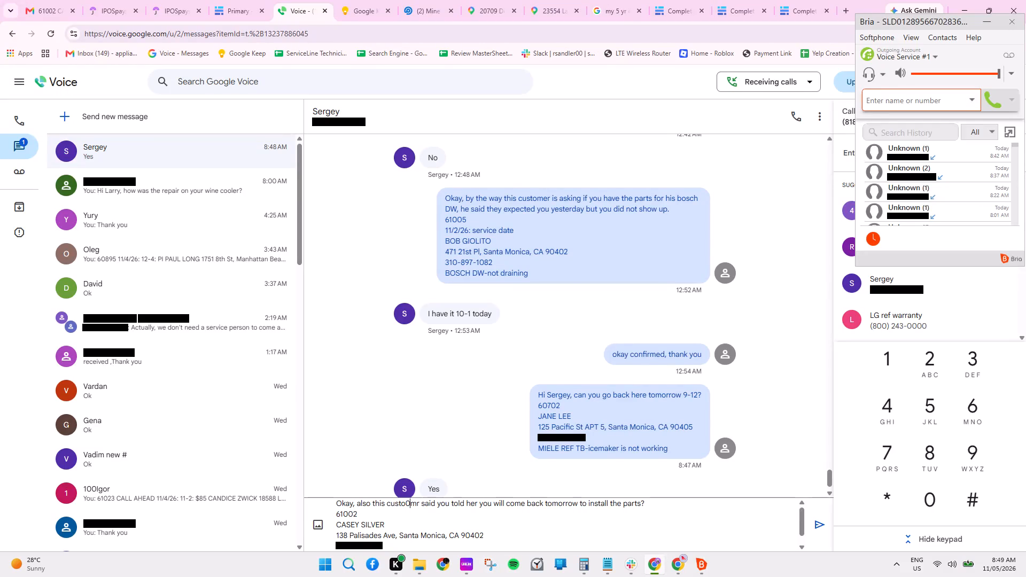
{"action": "key", "text": "BackSpace"}
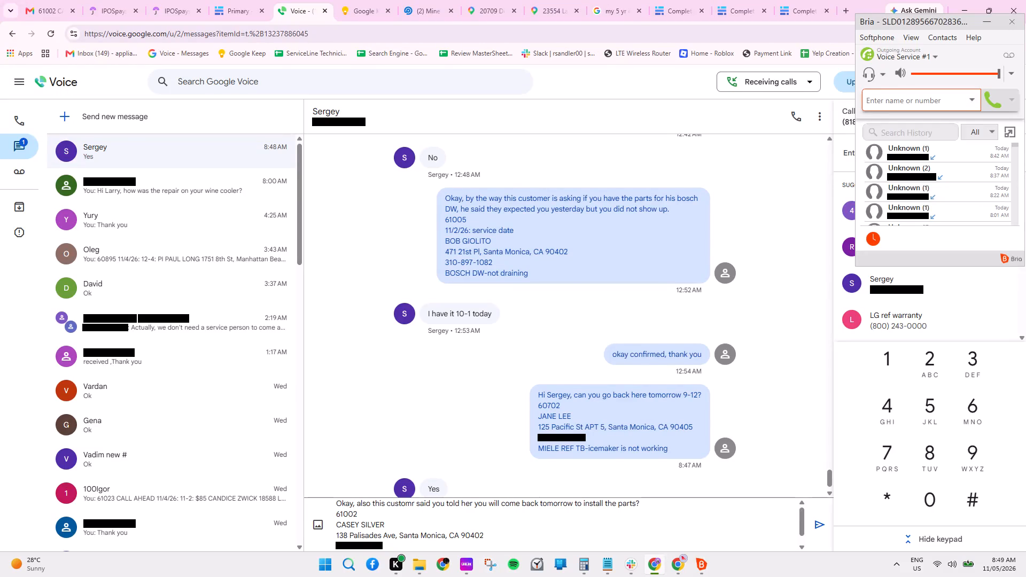
{"action": "key", "text": "Right"}
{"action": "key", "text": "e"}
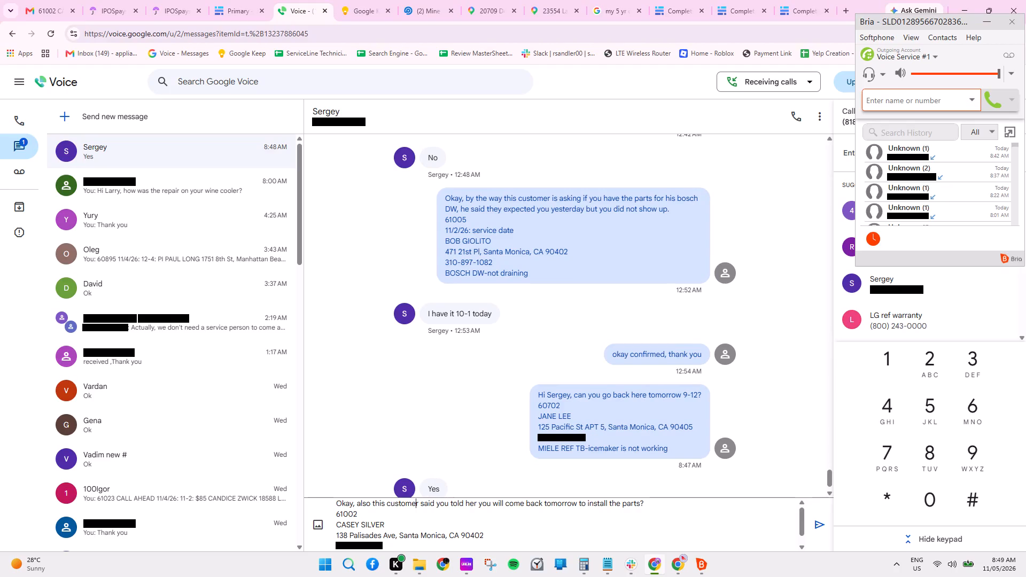
{"action": "key", "text": "Return"}
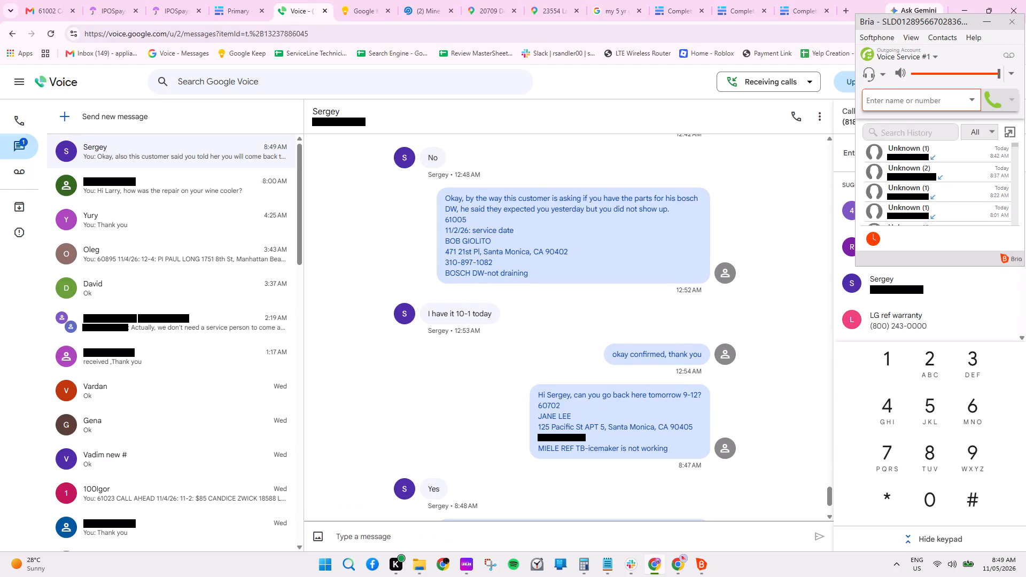
{"action": "scroll", "coordinate": [464, 496], "scroll_direction": "down", "scroll_amount": 12}
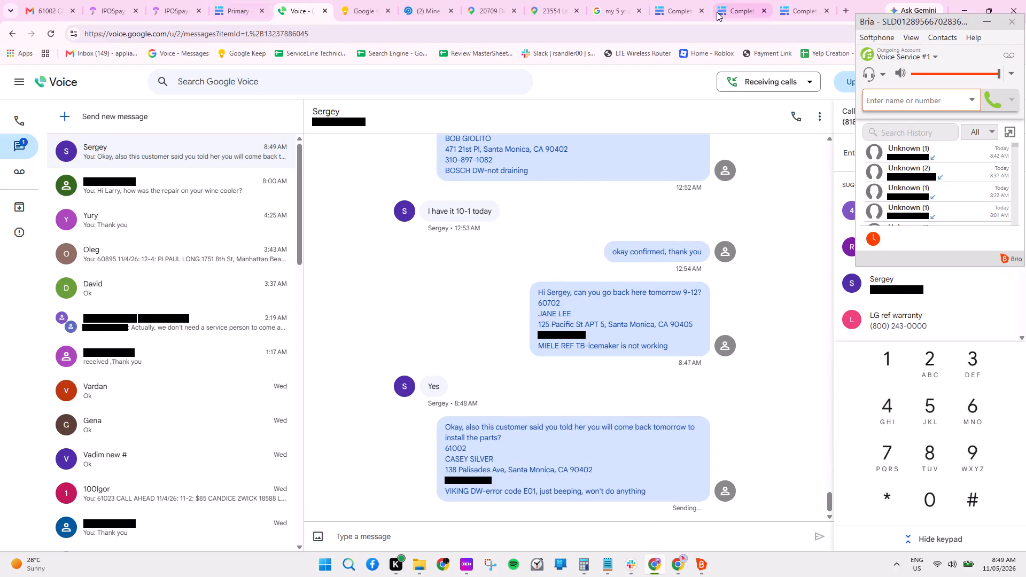
Return to the washer caller's new-call form and bring up the Notepad notes for its empty Address field.
{"action": "left_click", "coordinate": [790, 16]}
{"action": "scroll", "coordinate": [406, 425], "scroll_direction": "down", "scroll_amount": 3}
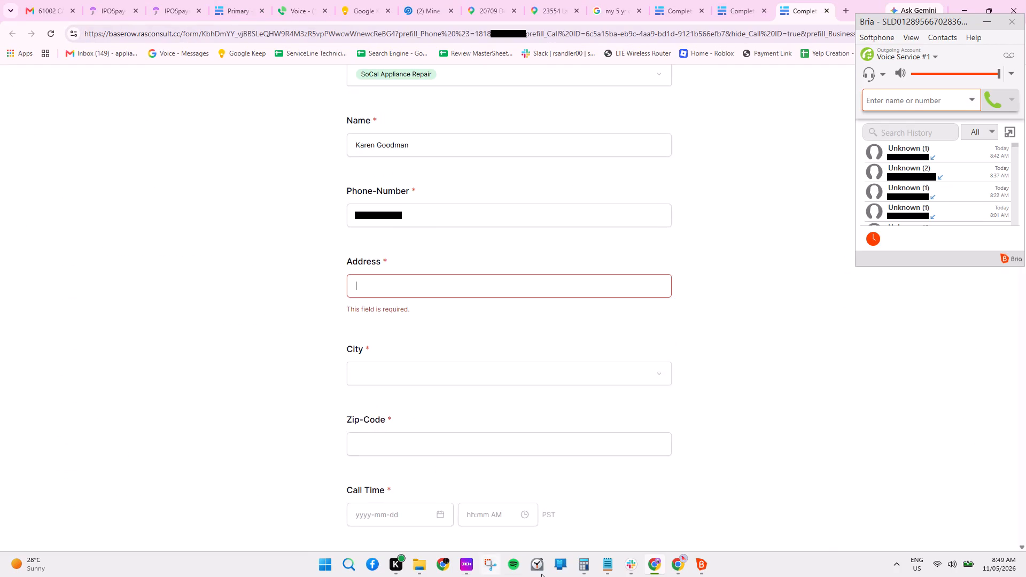
{"action": "left_click", "coordinate": [607, 565]}
{"action": "left_click", "coordinate": [607, 520]}
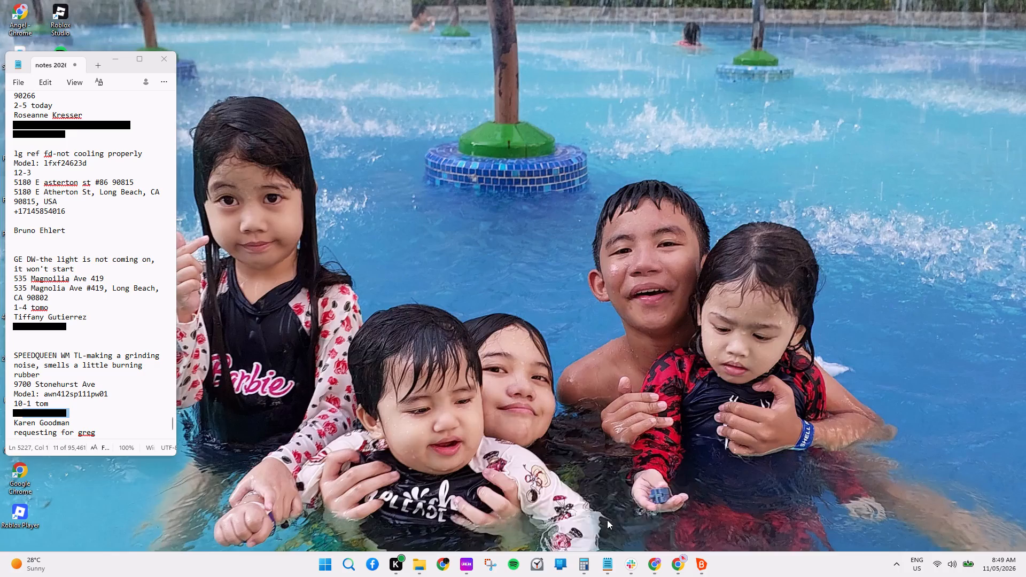
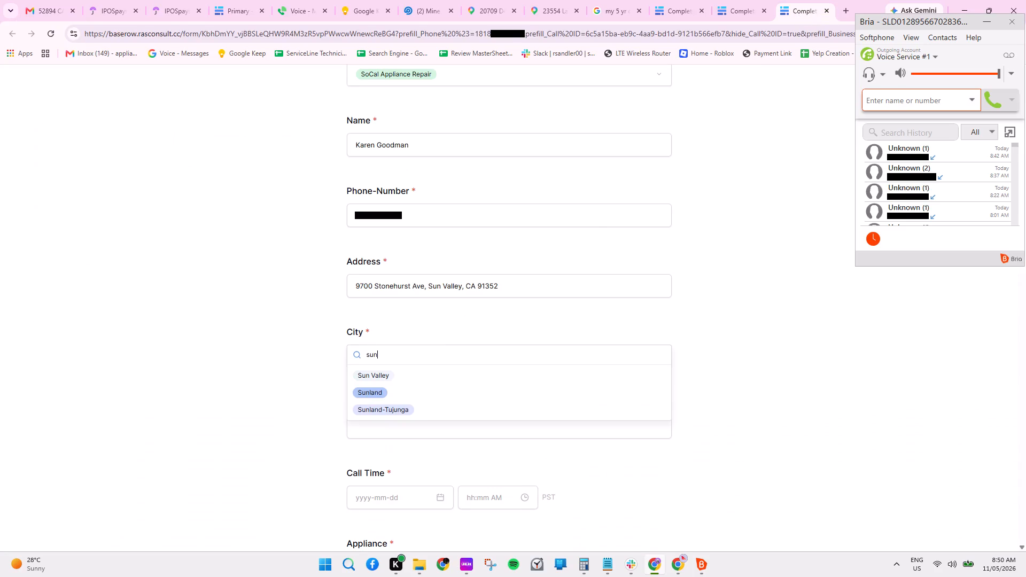
Select Sun Valley as the city and copy zip code 91352 from the address into the Zip-Code field.
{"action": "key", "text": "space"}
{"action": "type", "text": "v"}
{"action": "left_click", "coordinate": [468, 377]}
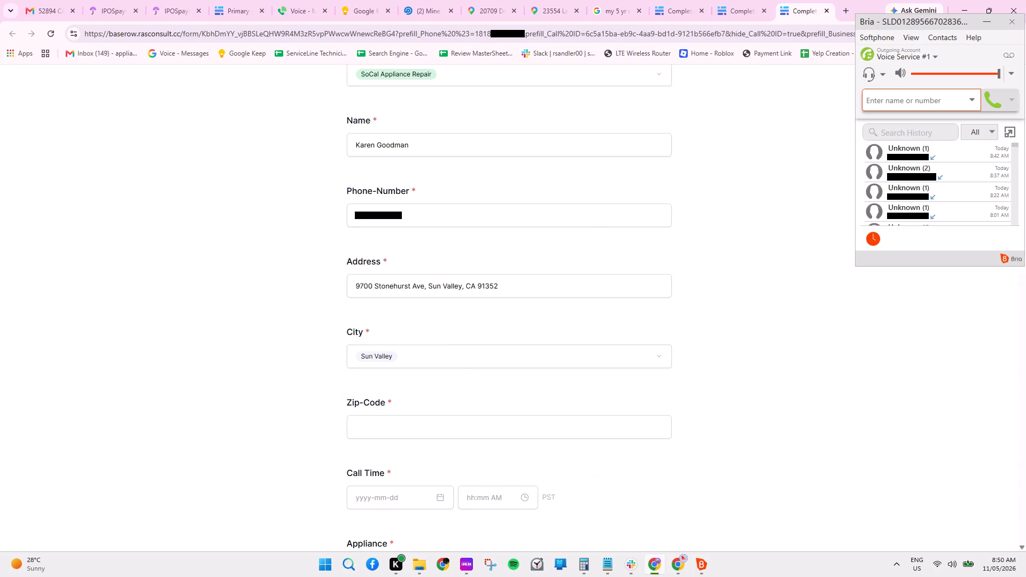
{"action": "double_click", "coordinate": [489, 277]}
{"action": "key", "text": "ctrl+c"}
{"action": "left_click", "coordinate": [391, 418]}
{"action": "key", "text": "ctrl+v"}
Set the Call Time date to 2026-11-04.
{"action": "scroll", "coordinate": [488, 398], "scroll_direction": "down", "scroll_amount": 3}
{"action": "left_click", "coordinate": [391, 341]}
{"action": "left_click", "coordinate": [432, 427]}
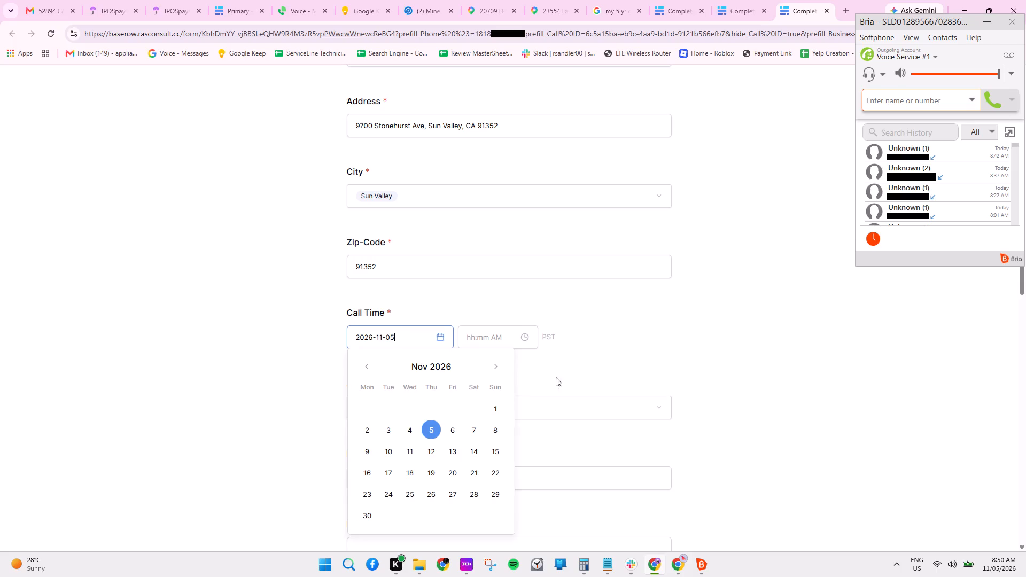
{"action": "left_click", "coordinate": [414, 426]}
{"action": "left_click", "coordinate": [654, 325]}
Choose Washer as the appliance and Top-Load as its loading type.
{"action": "scroll", "coordinate": [650, 338], "scroll_direction": "down", "scroll_amount": 3}
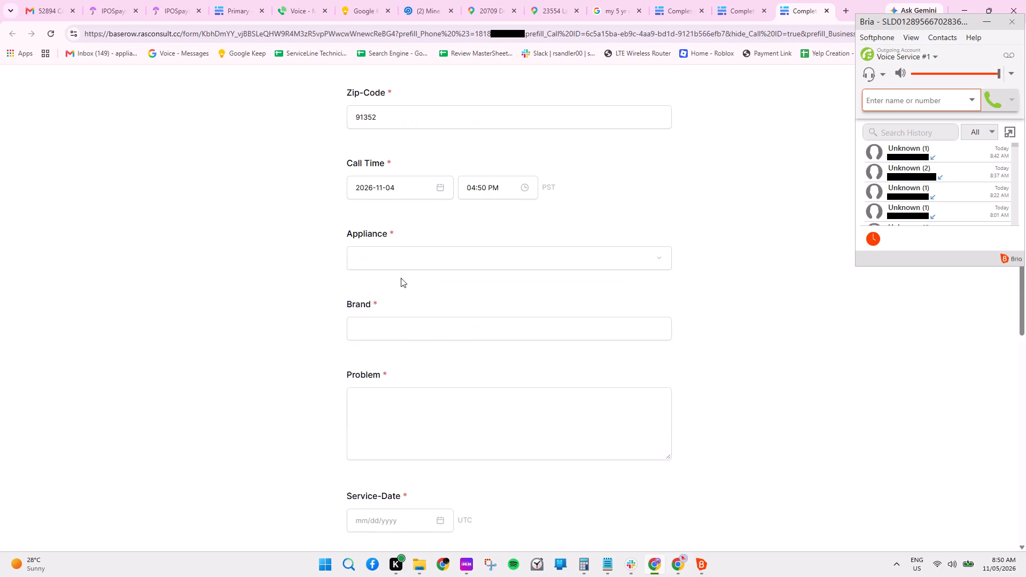
{"action": "left_click", "coordinate": [411, 246]}
{"action": "left_click", "coordinate": [391, 302]}
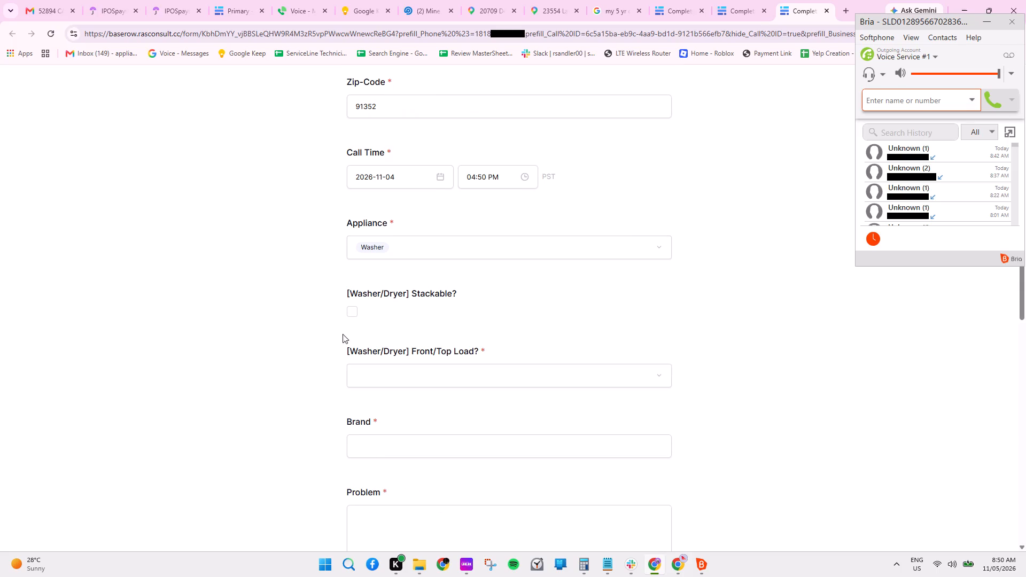
{"action": "left_click", "coordinate": [389, 376]}
{"action": "left_click", "coordinate": [384, 423]}
Enter "speed queen" as the washer's brand.
{"action": "left_click", "coordinate": [390, 438]}
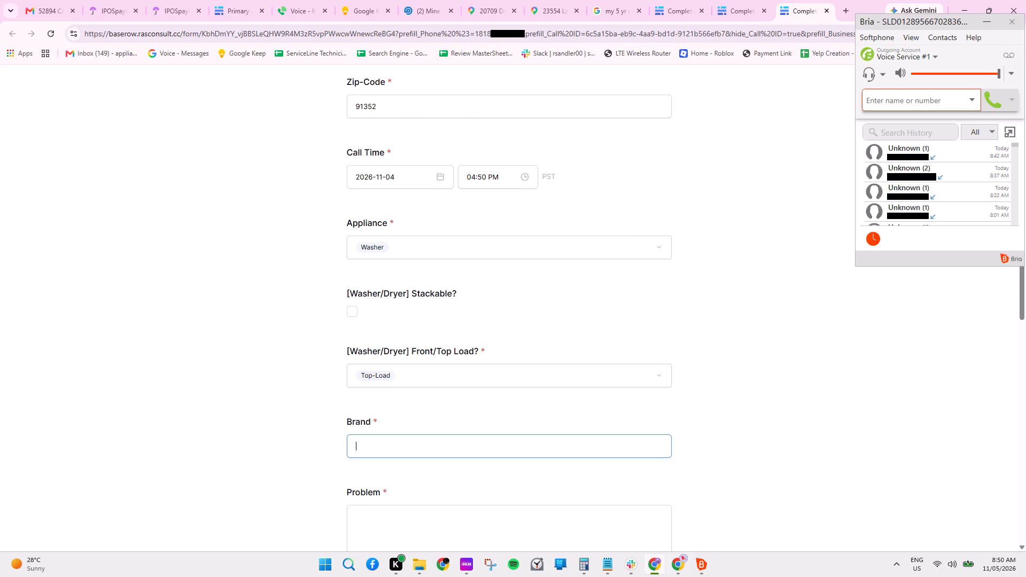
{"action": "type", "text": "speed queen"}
Start filling in the Problem field by bringing up the Notepad notes with the Speed Queen washer caller's details.
{"action": "scroll", "coordinate": [415, 454], "scroll_direction": "down", "scroll_amount": 5}
{"action": "left_click", "coordinate": [425, 286]}
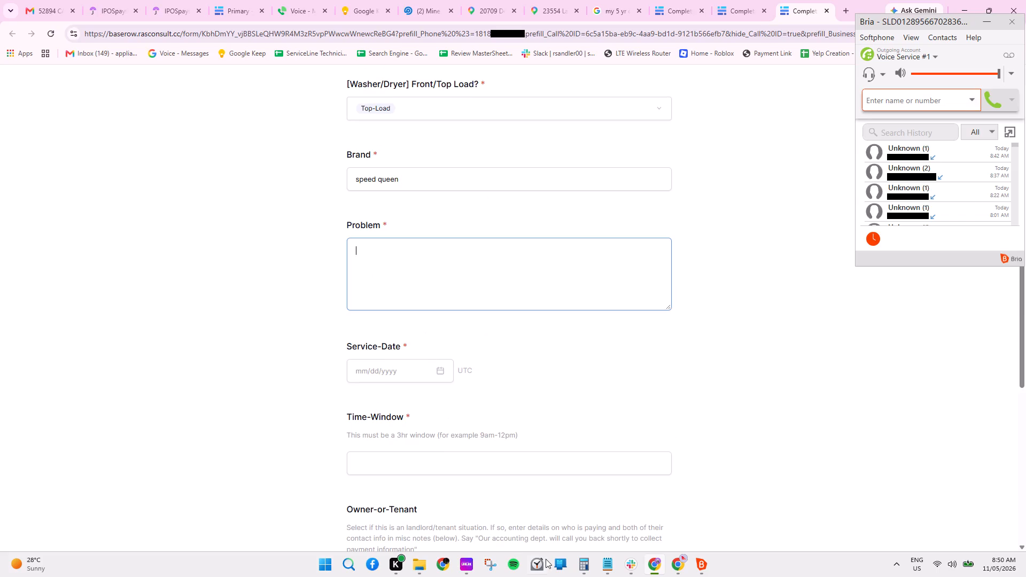
{"action": "left_click", "coordinate": [615, 562]}
{"action": "left_click", "coordinate": [600, 518]}
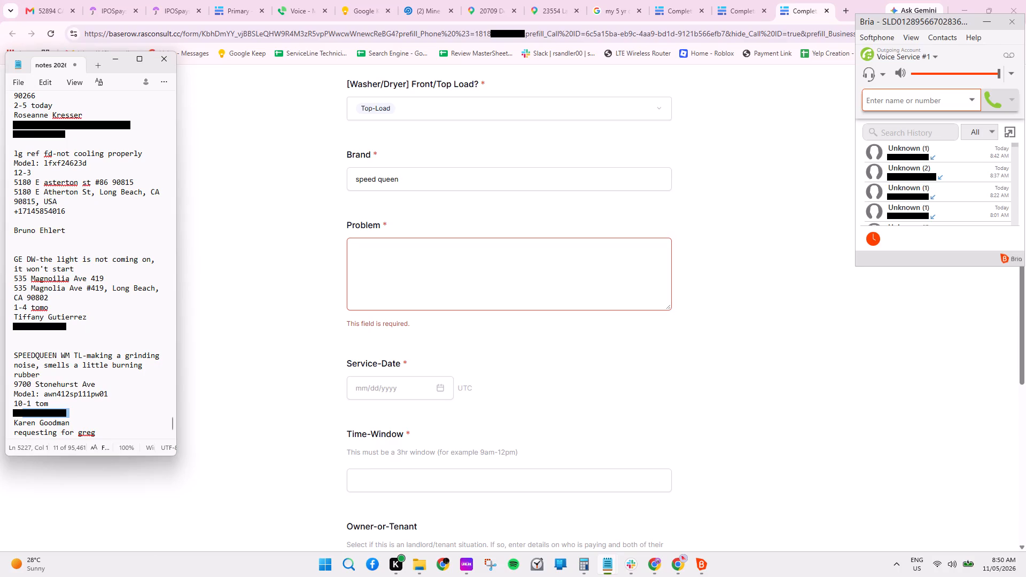
Correct the brand spacing to "SPEED QUEEN" in the washer notes and copy the grinding-noise and burning-rubber description into the form's Problem field.
{"action": "left_click", "coordinate": [35, 354]}
{"action": "key", "text": "space"}
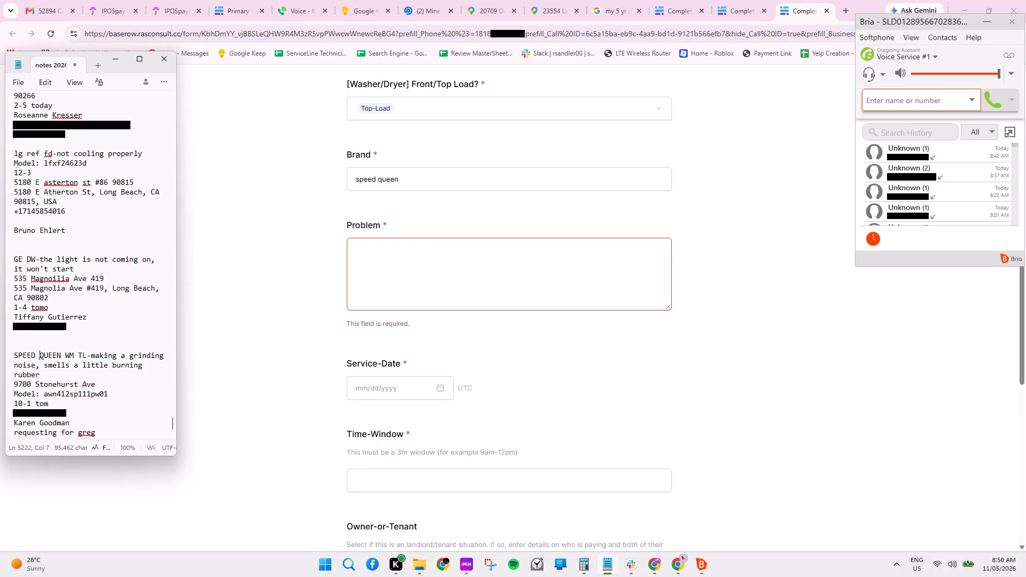
{"action": "left_click_drag", "start_coordinate": [39, 376], "coordinate": [35, 374]}
{"action": "left_click_drag", "start_coordinate": [35, 374], "coordinate": [10, 356]}
{"action": "key", "text": "ctrl+c"}
{"action": "left_click", "coordinate": [419, 246]}
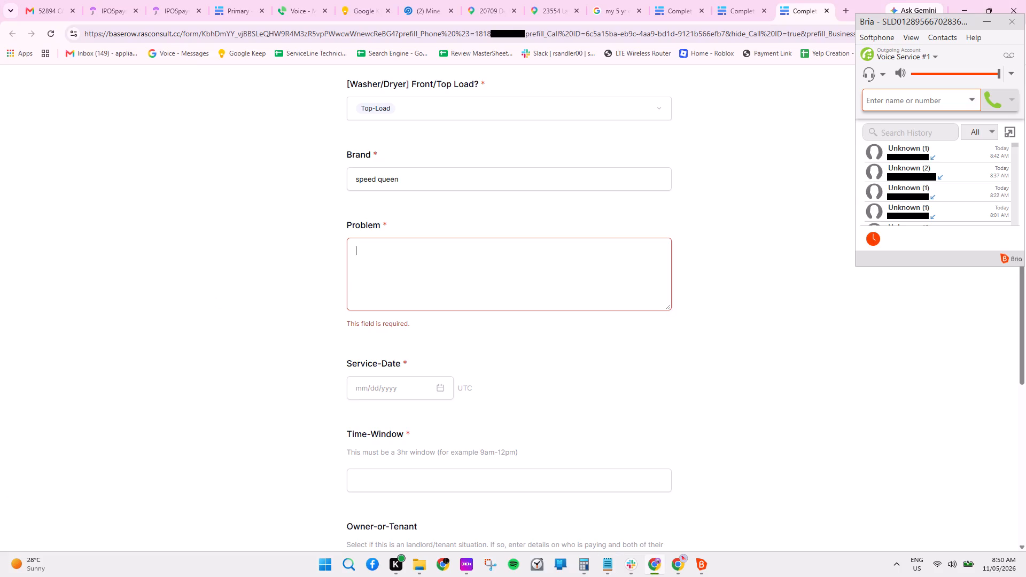
{"action": "key", "text": "ctrl+v"}
Set the appointment's Service-Date to 11/05/2026 and its Time-Window to 10-1.
{"action": "scroll", "coordinate": [442, 338], "scroll_direction": "down", "scroll_amount": 1}
{"action": "left_click", "coordinate": [375, 311]}
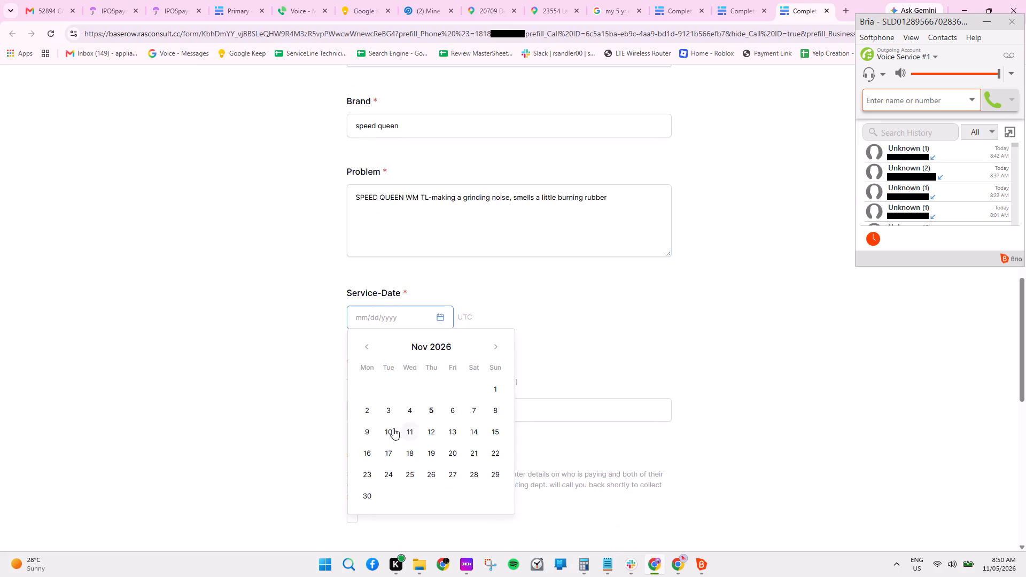
{"action": "left_click", "coordinate": [432, 410]}
{"action": "left_click", "coordinate": [553, 328]}
{"action": "left_click", "coordinate": [428, 414]}
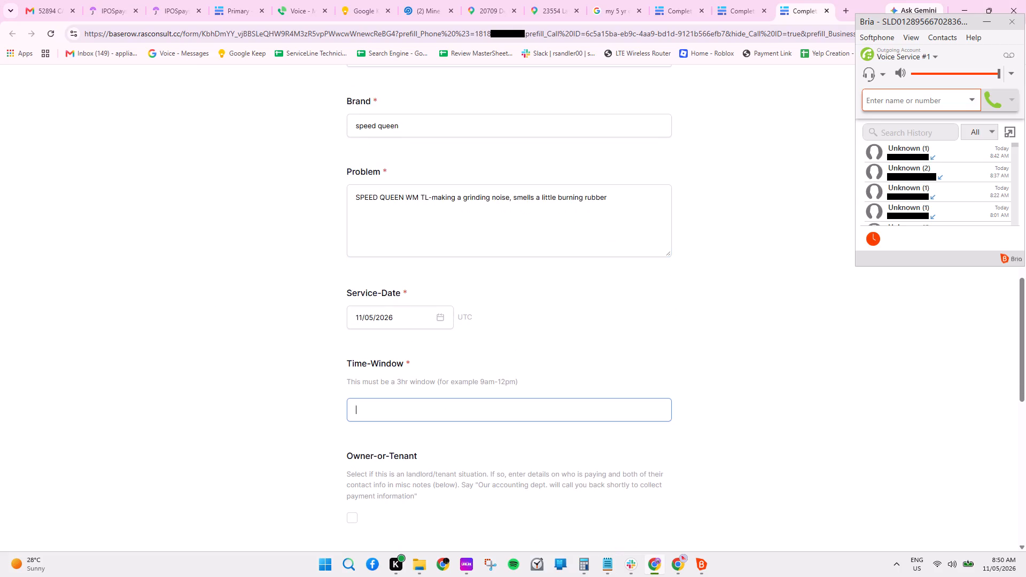
{"action": "type", "text": "10-1"}
Enter "Repeat customer- she's requesting for Gena" in the form's Misc-Notes.
{"action": "scroll", "coordinate": [428, 412], "scroll_direction": "down", "scroll_amount": 4}
{"action": "left_click", "coordinate": [417, 395]}
{"action": "type", "text": "Repeat cusrtom"}
{"action": "key", "text": "BackSpace"}
{"action": "key", "text": "BackSpace"}
{"action": "key", "text": "BackSpace"}
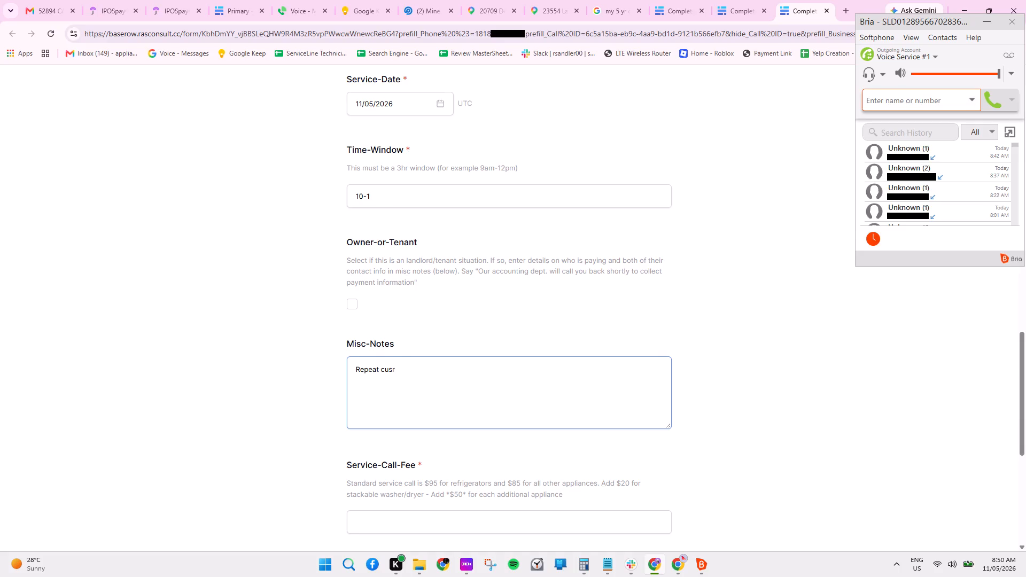
{"action": "key", "text": "BackSpace"}
{"action": "type", "text": "tomer- she's requesting for Gena"}
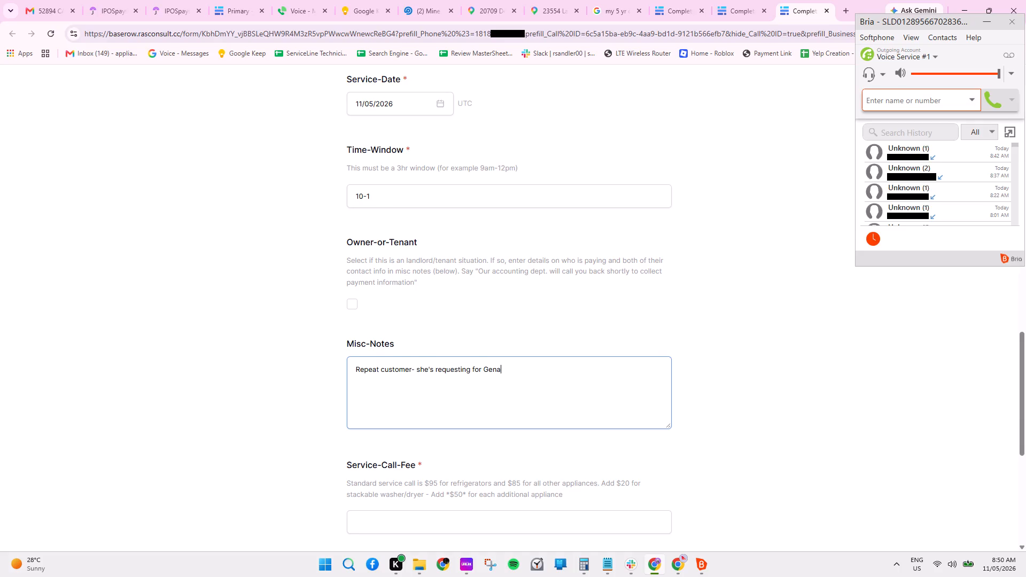
Extend the Misc-Notes with ", she said he came there before for her dryer and he was very nice".
{"action": "type", "text": ", she si"}
{"action": "key", "text": "BackSpace"}
{"action": "key", "text": "s"}
{"action": "key", "text": "BackSpace"}
{"action": "type", "text": "aud"}
{"action": "key", "text": "BackSpace"}
{"action": "key", "text": "BackSpace"}
{"action": "type", "text": "id he cam"}
{"action": "key", "text": "BackSpace"}
{"action": "key", "text": "BackSpace"}
{"action": "key", "text": "BackSpace"}
{"action": "type", "text": "came there before for their"}
{"action": "key", "text": "BackSpace"}
{"action": "key", "text": "BackSpace"}
{"action": "key", "text": "BackSpace"}
{"action": "key", "text": "BackSpace"}
{"action": "key", "text": "BackSpace"}
{"action": "type", "text": "her dryer and"}
{"action": "key", "text": "space"}
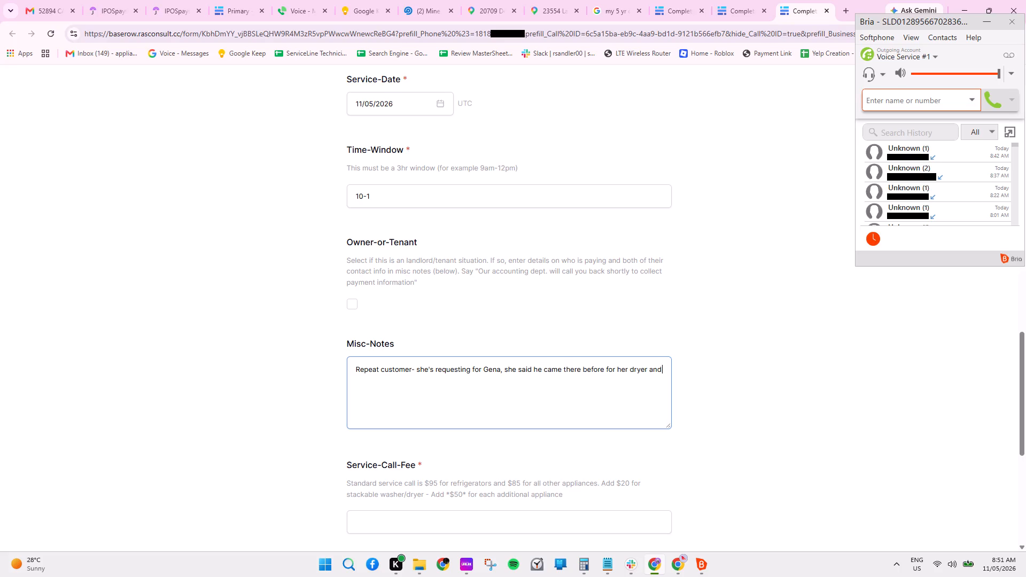
{"action": "type", "text": "he was very nice"}
Set the Service-Call-Fee to 85 and mark that the service call applies to the job.
{"action": "scroll", "coordinate": [563, 394], "scroll_direction": "down", "scroll_amount": 2}
{"action": "left_click", "coordinate": [374, 423]}
{"action": "type", "text": "85"}
{"action": "scroll", "coordinate": [454, 386], "scroll_direction": "down", "scroll_amount": 5}
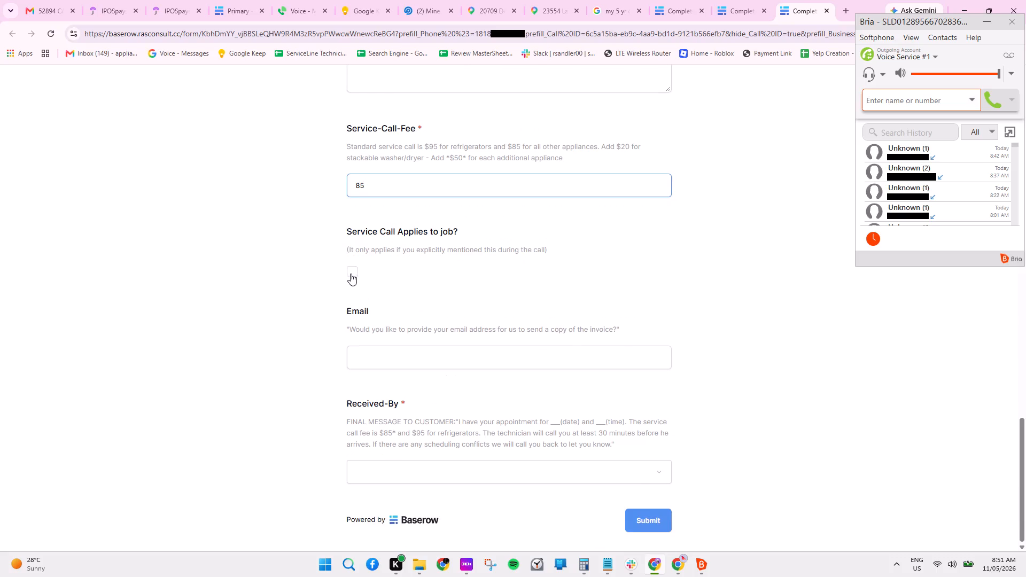
{"action": "left_click", "coordinate": [351, 274]}
Set Received-By to Angel and submit the washer appointment form.
{"action": "scroll", "coordinate": [505, 316], "scroll_direction": "down", "scroll_amount": 2}
{"action": "left_click", "coordinate": [398, 478]}
{"action": "left_click", "coordinate": [424, 522]}
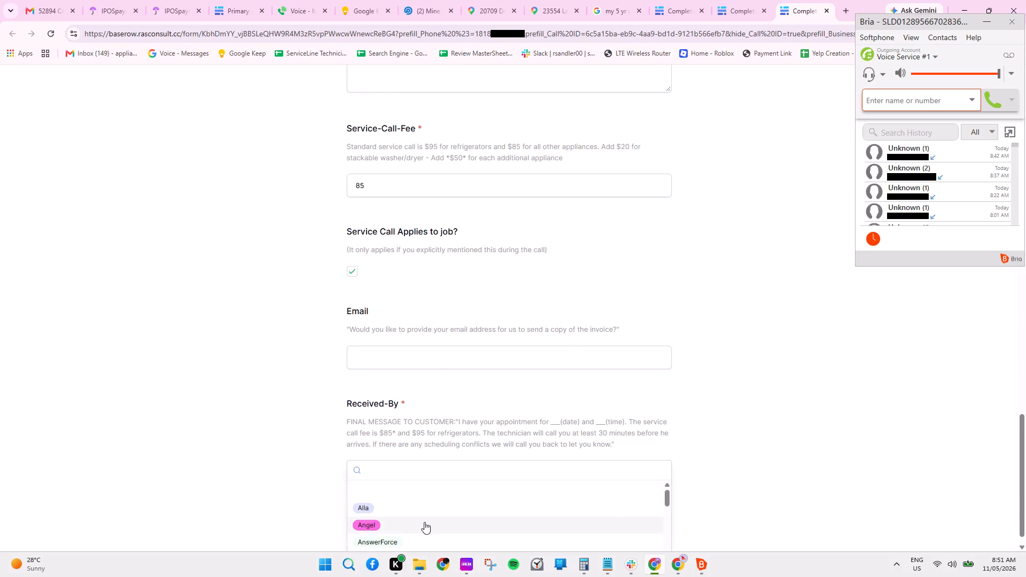
{"action": "left_click", "coordinate": [652, 520]}
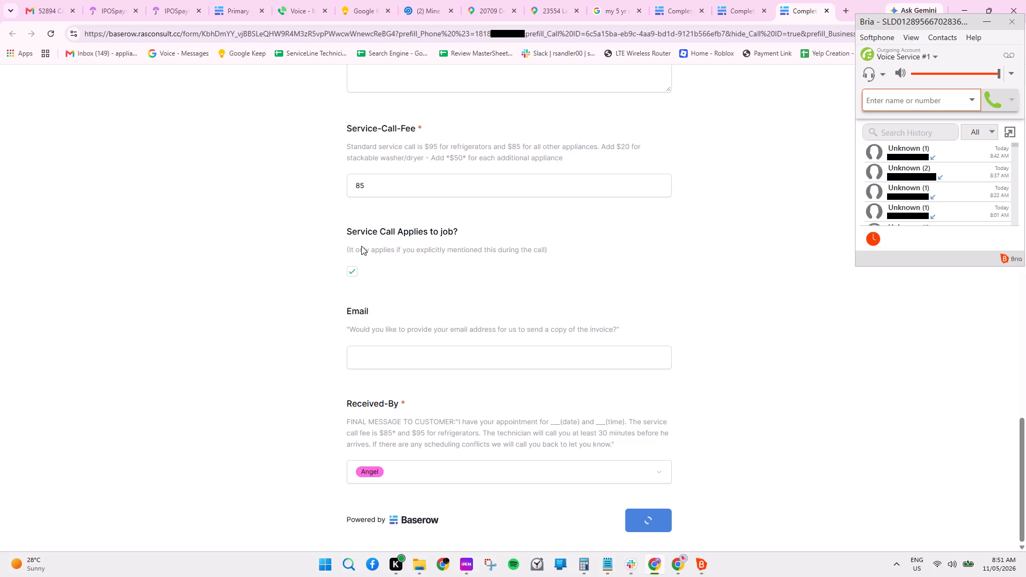
{"action": "left_click", "coordinate": [584, 317]}
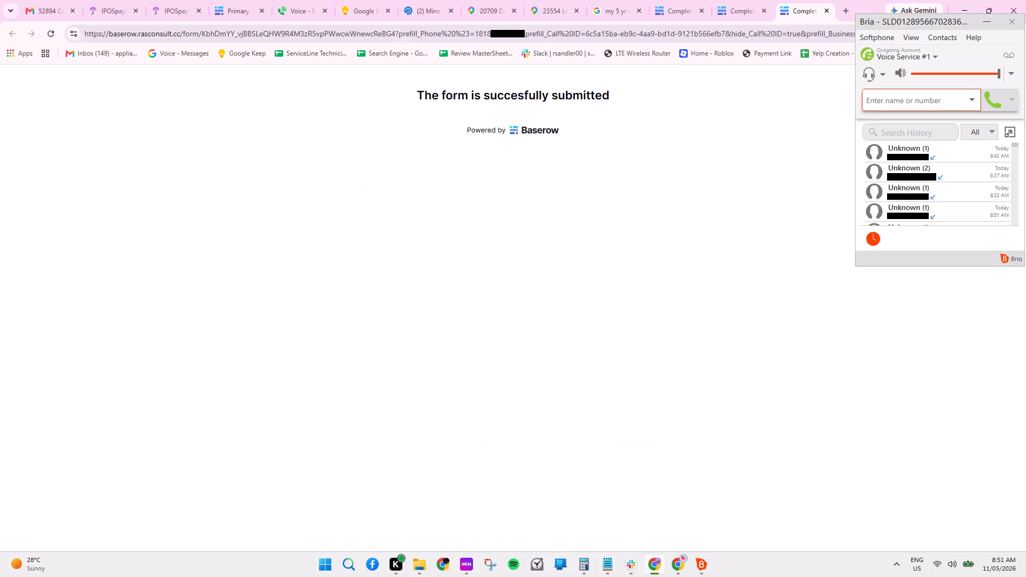
Close the open record in the Baserow Call Log, minimise the softphone, and set the Service-Date filter to 11/05/2026.
{"action": "left_click", "coordinate": [291, 12]}
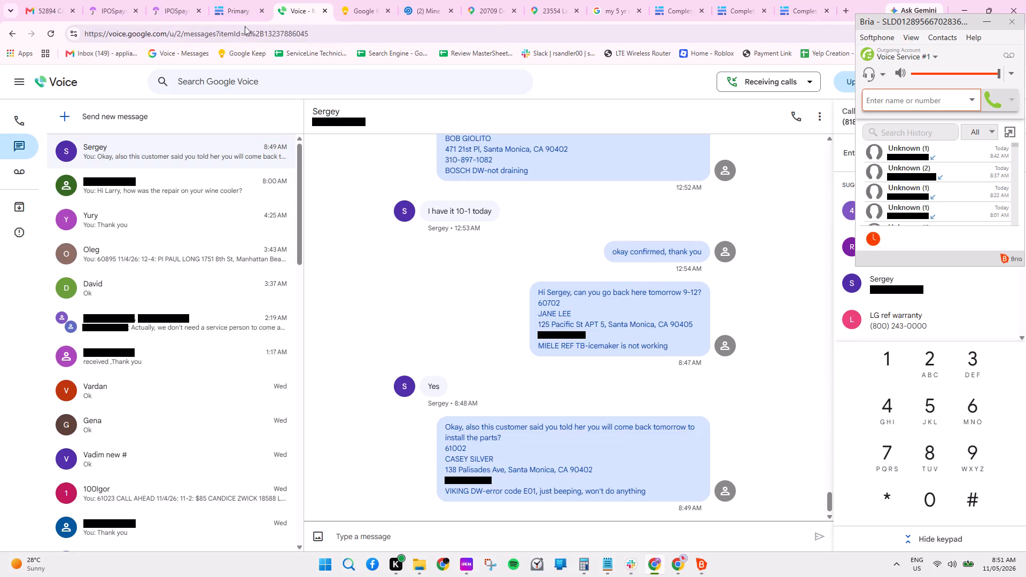
{"action": "left_click", "coordinate": [228, 10]}
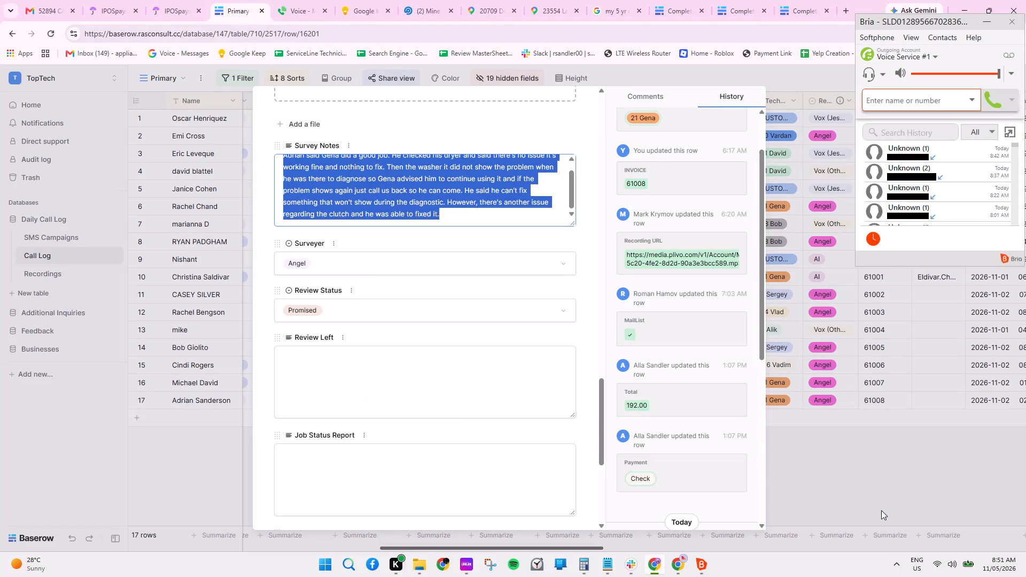
{"action": "left_click", "coordinate": [881, 469]}
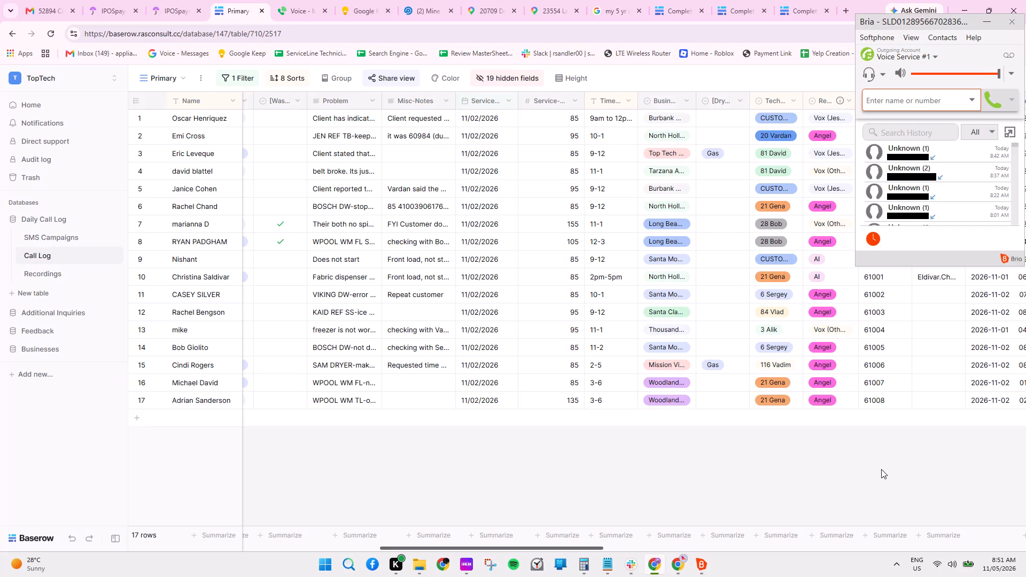
{"action": "left_click", "coordinate": [988, 23]}
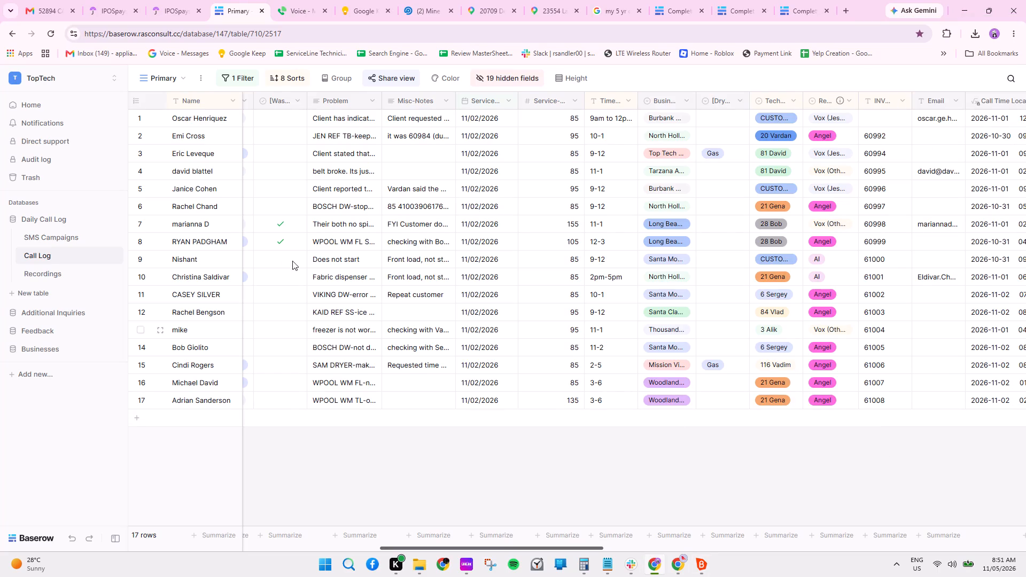
{"action": "left_click", "coordinate": [230, 74]}
{"action": "left_click", "coordinate": [479, 104]}
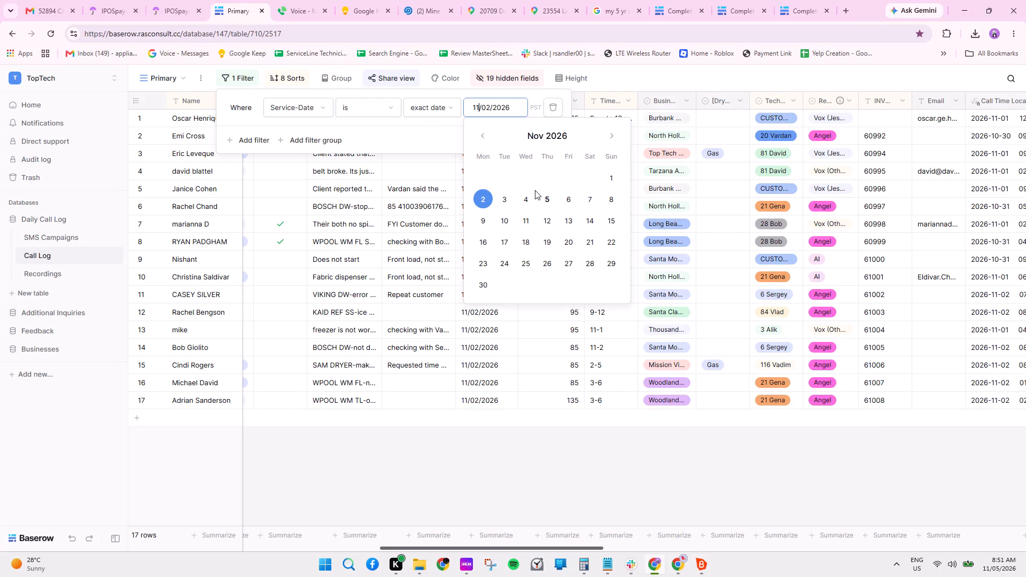
{"action": "left_click", "coordinate": [545, 199]}
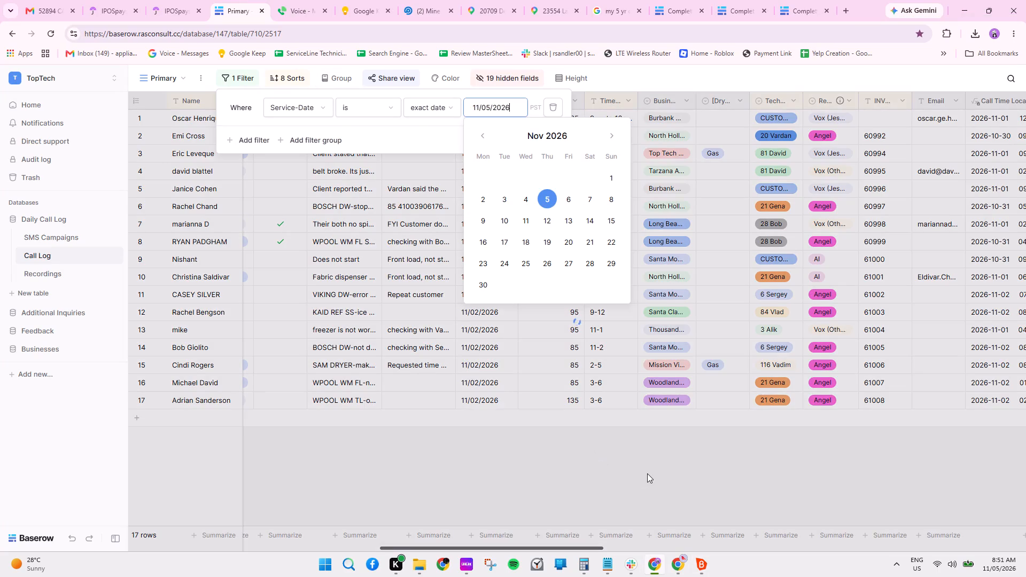
{"action": "left_click", "coordinate": [648, 471]}
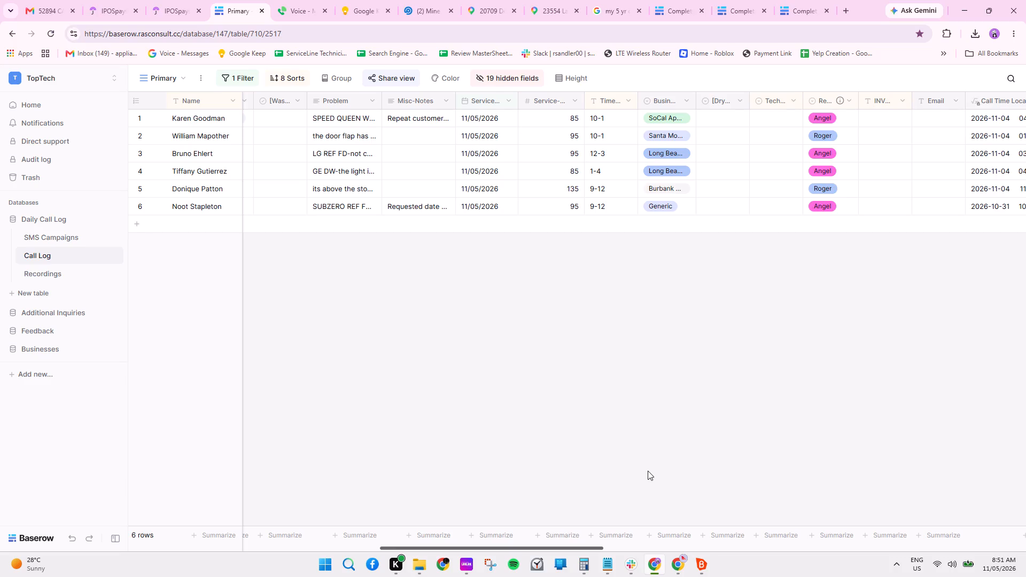
{"action": "left_click", "coordinate": [664, 438]}
Switch from the Call Log to the open Notepad call notes.
{"action": "left_click", "coordinate": [609, 565]}
{"action": "left_click", "coordinate": [607, 570]}
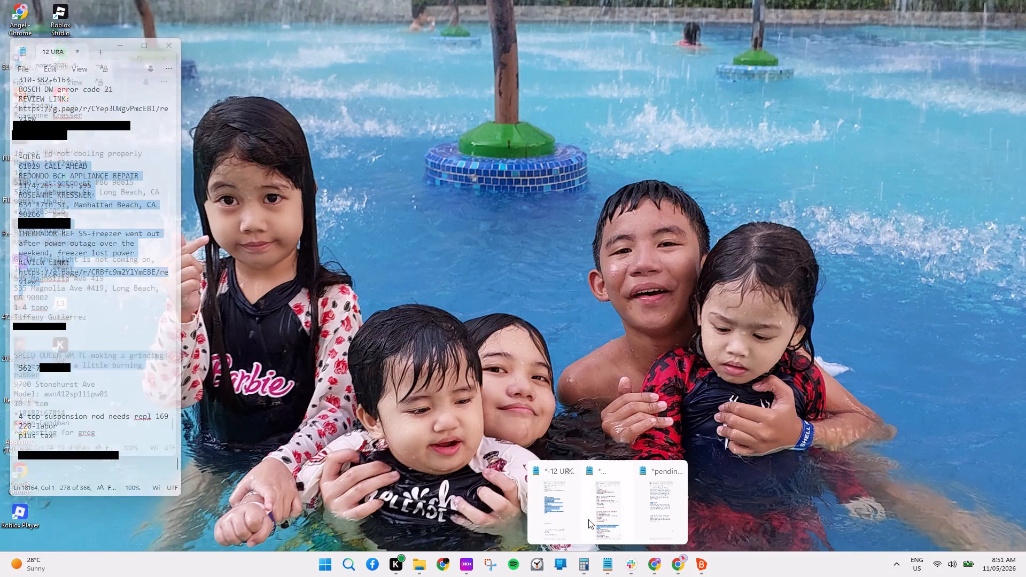
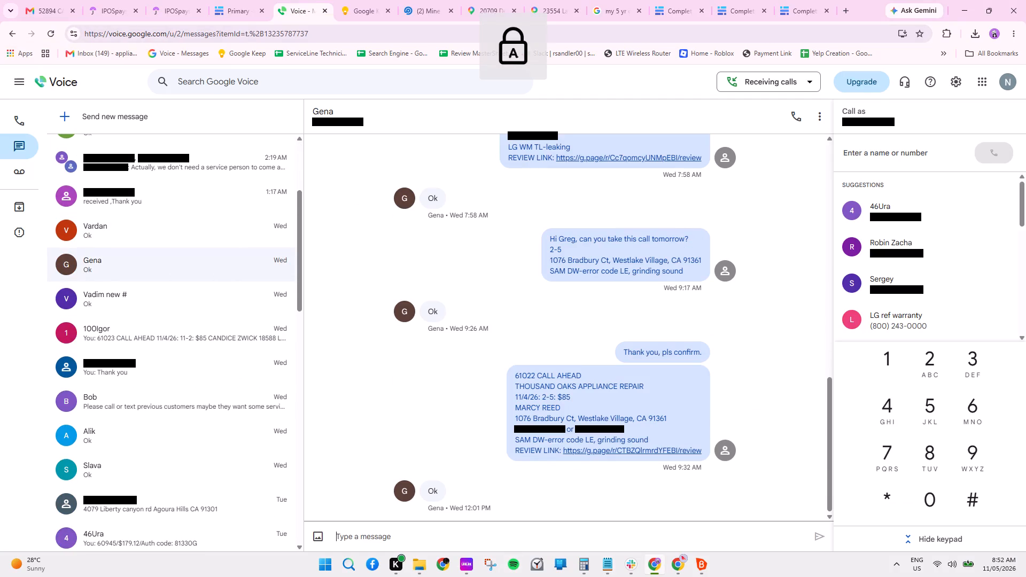
Draft a message to Gena reading "Hi Greg, can you take this call tomorrow?", with "10-1" and the copied Speed Queen washer problem and address below.
{"action": "type", "text": "hI"}
{"action": "key", "text": "space"}
{"action": "key", "text": "BackSpace"}
{"action": "key", "text": "BackSpace"}
{"action": "type", "text": "Hi Greg, can you take this call tomorr"}
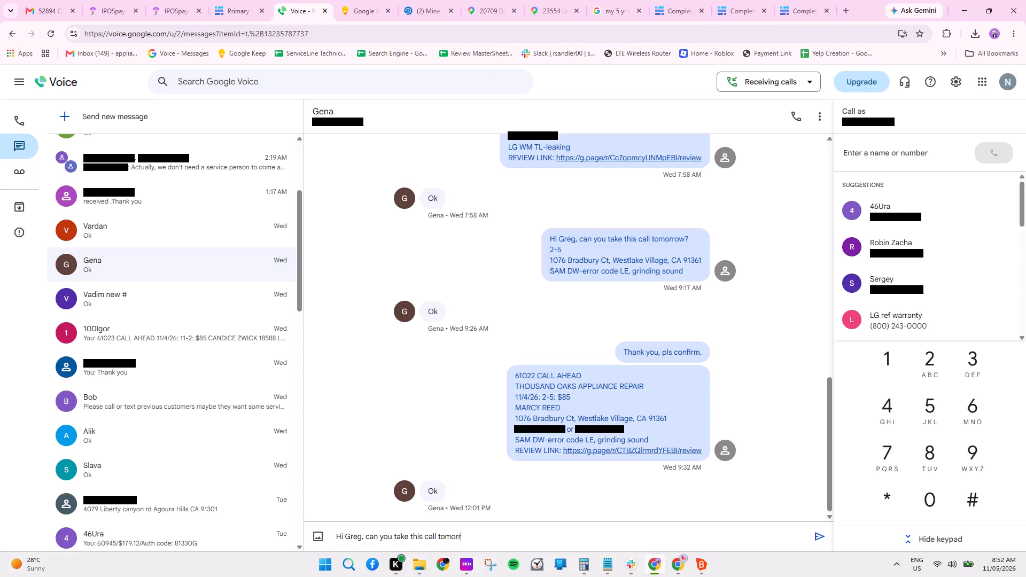
{"action": "type", "text": "ow?"}
{"action": "key", "text": "shift+Return"}
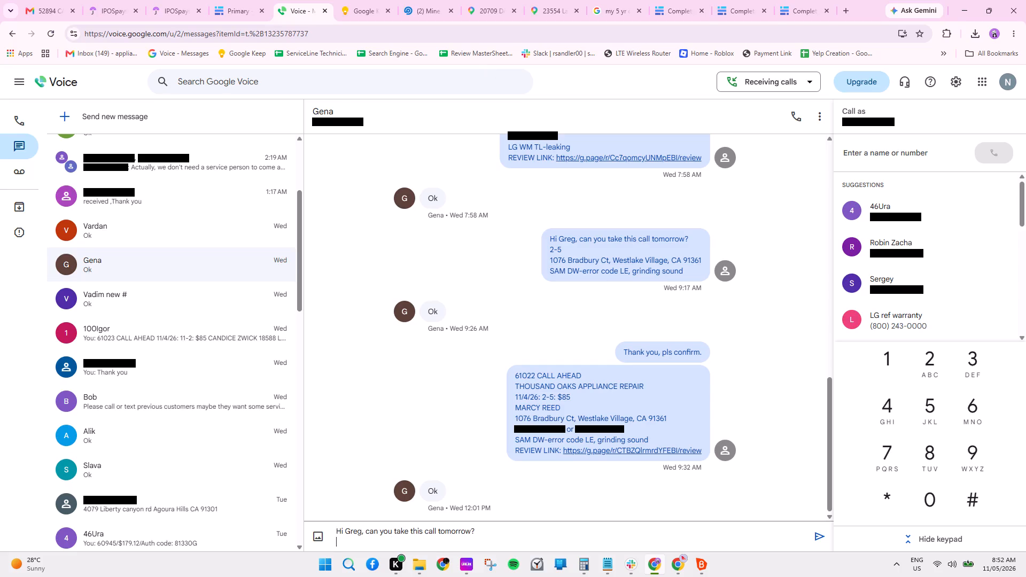
{"action": "type", "text": "10-1"}
{"action": "key", "text": "shift+Return"}
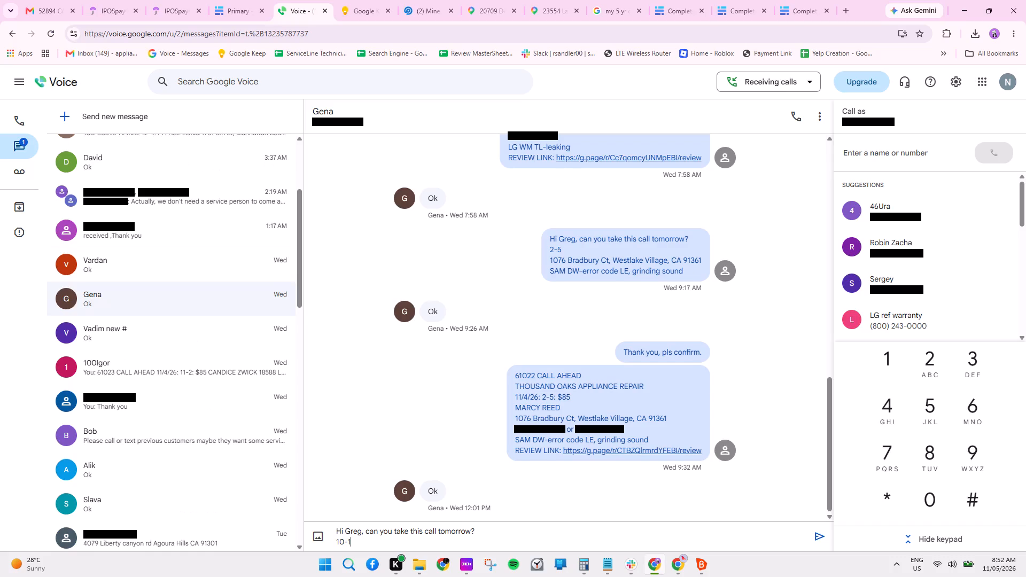
{"action": "key", "text": "ctrl+v"}
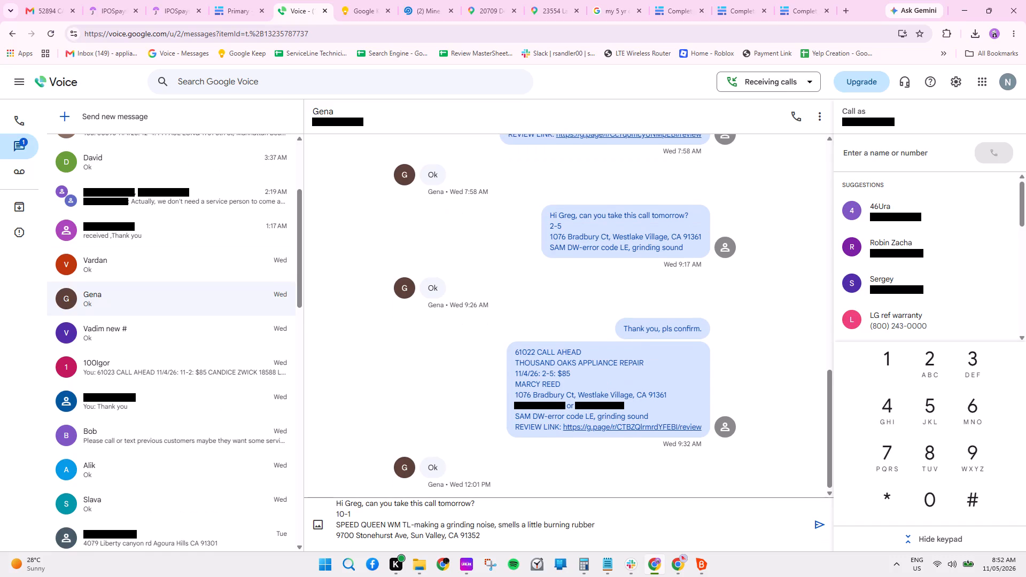
Add "They requested for you, she said you were very nice. You fixed their dryer before." after the question and send the message.
{"action": "left_click", "coordinate": [505, 501]}
{"action": "key", "text": "space"}
{"action": "type", "text": "They requested for you"}
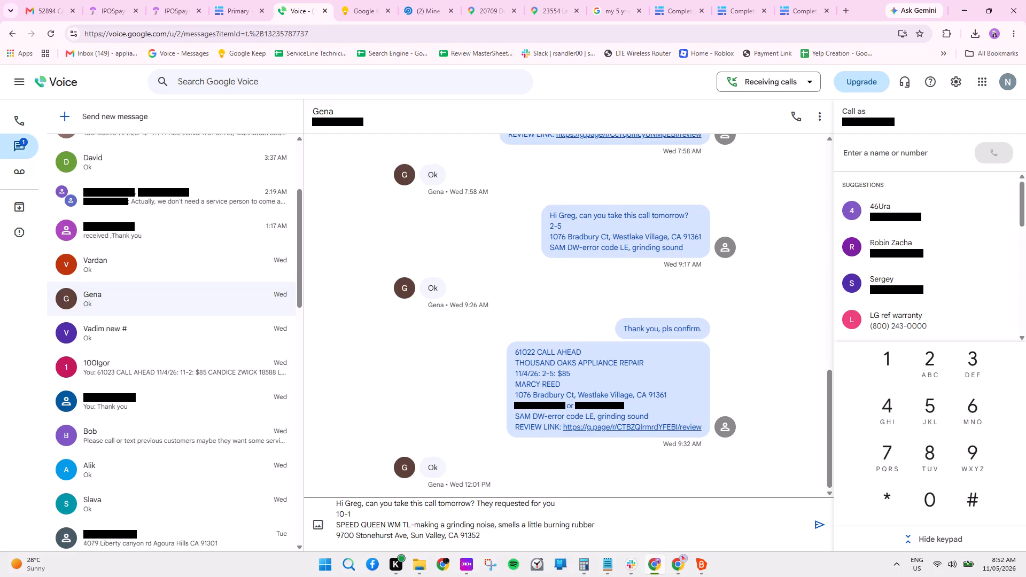
{"action": "type", "text": ", she a"}
{"action": "key", "text": "BackSpace"}
{"action": "type", "text": "saud ="}
{"action": "key", "text": "BackSpace"}
{"action": "key", "text": "BackSpace"}
{"action": "key", "text": "BackSpace"}
{"action": "key", "text": "BackSpace"}
{"action": "type", "text": "id you were very nice"}
{"action": "type", "text": ". You fi"}
{"action": "key", "text": "space"}
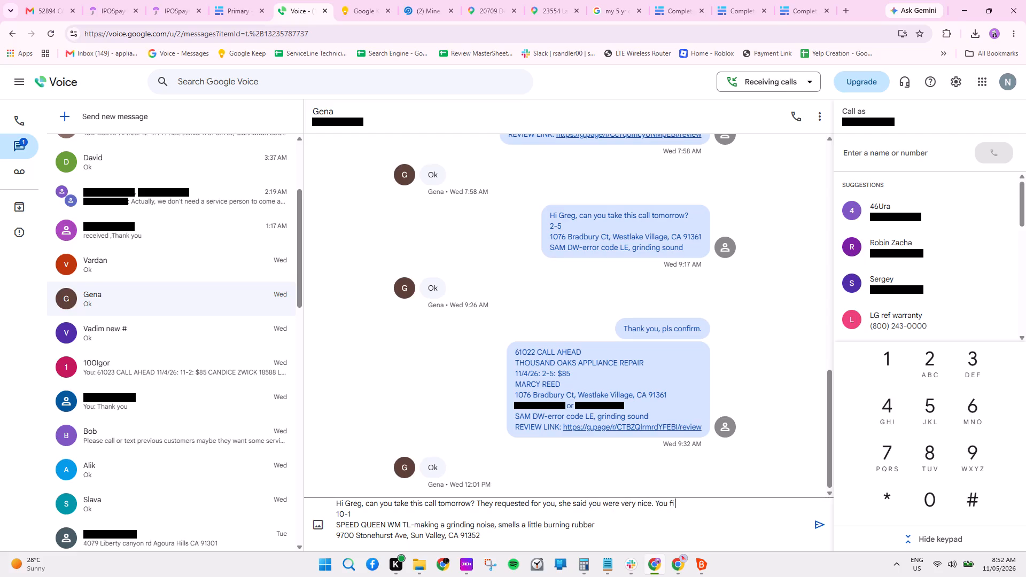
{"action": "key", "text": "BackSpace"}
{"action": "type", "text": "xed their dryer before."}
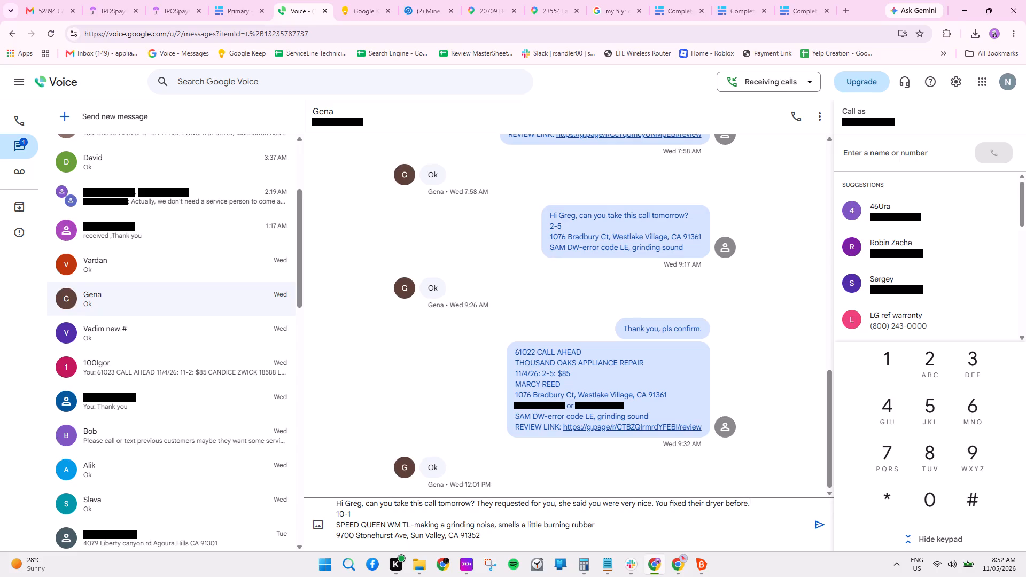
{"action": "key", "text": "Return"}
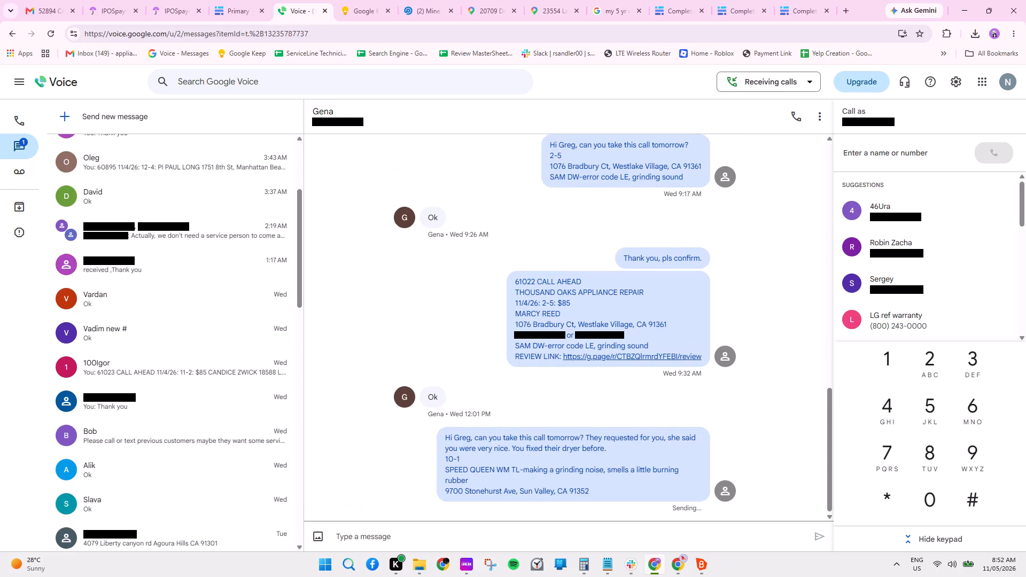
Draft a reply to the law office's new message: "That's good to hear. Do you have any feedback that I can take note of?".
{"action": "scroll", "coordinate": [43, 230], "scroll_direction": "up", "scroll_amount": 8}
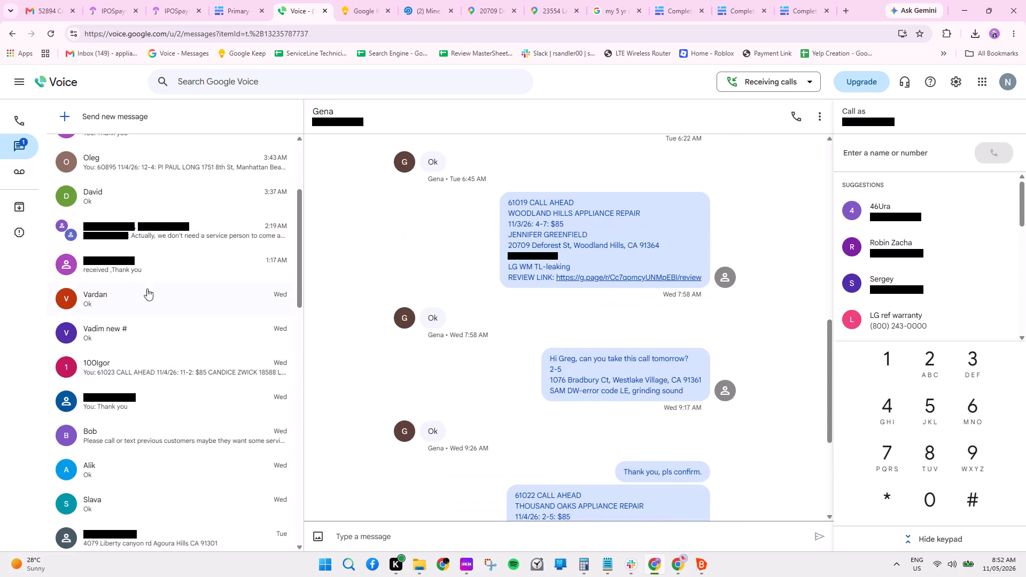
{"action": "scroll", "coordinate": [147, 288], "scroll_direction": "up", "scroll_amount": 6}
{"action": "left_click", "coordinate": [177, 191]}
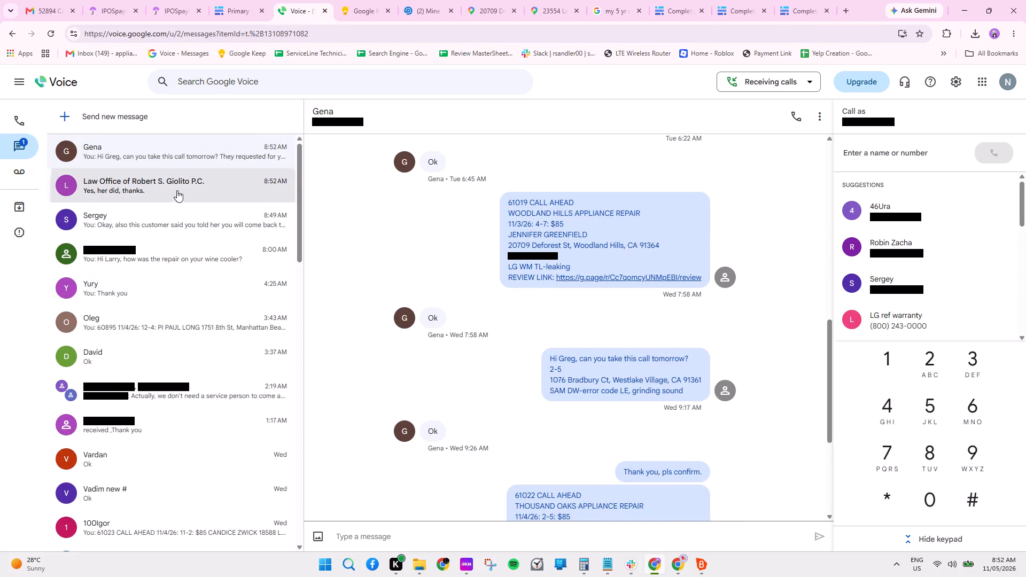
{"action": "left_click", "coordinate": [461, 539]}
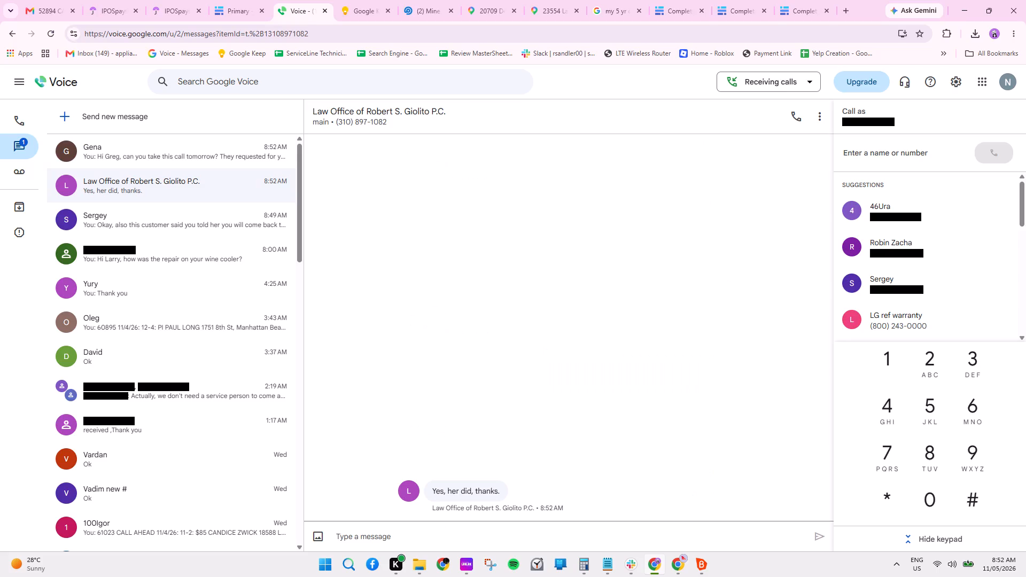
{"action": "type", "text": "That's good to hear. DO you"}
{"action": "key", "text": "BackSpace"}
{"action": "key", "text": "BackSpace"}
{"action": "key", "text": "BackSpace"}
{"action": "key", "text": "BackSpace"}
{"action": "key", "text": "BackSpace"}
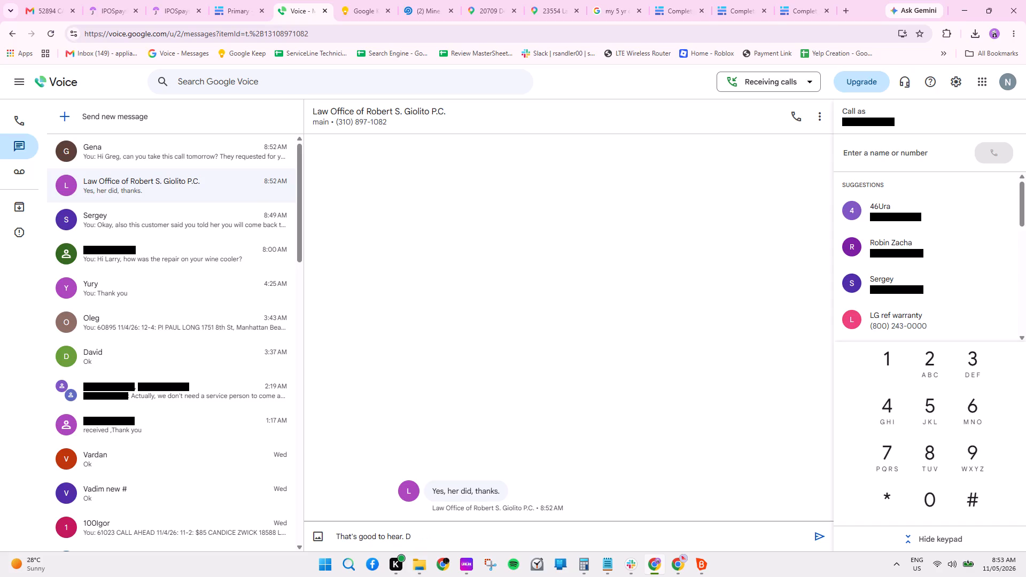
{"action": "type", "text": "o you have ay="}
{"action": "key", "text": "BackSpace"}
{"action": "key", "text": "BackSpace"}
{"action": "type", "text": "ny feeb"}
{"action": "key", "text": "BackSpace"}
{"action": "type", "text": "dback that I can take notre"}
{"action": "key", "text": "BackSpace"}
{"action": "key", "text": "BackSpace"}
{"action": "type", "text": "e of?"}
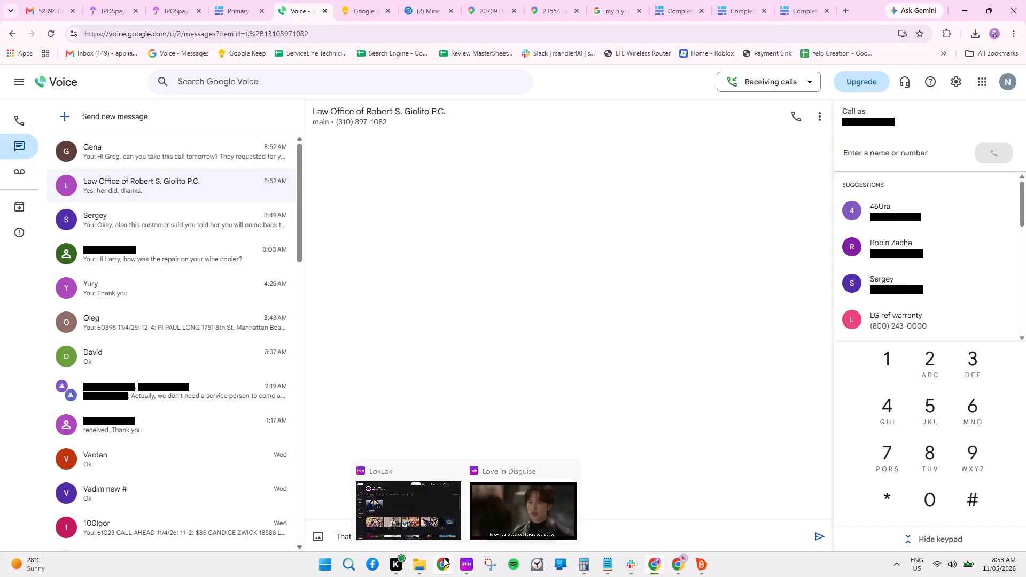
Copy the drafted feedback question, search Google for it in a new tab, and look through the results.
{"action": "left_click_drag", "start_coordinate": [578, 535], "coordinate": [452, 529]}
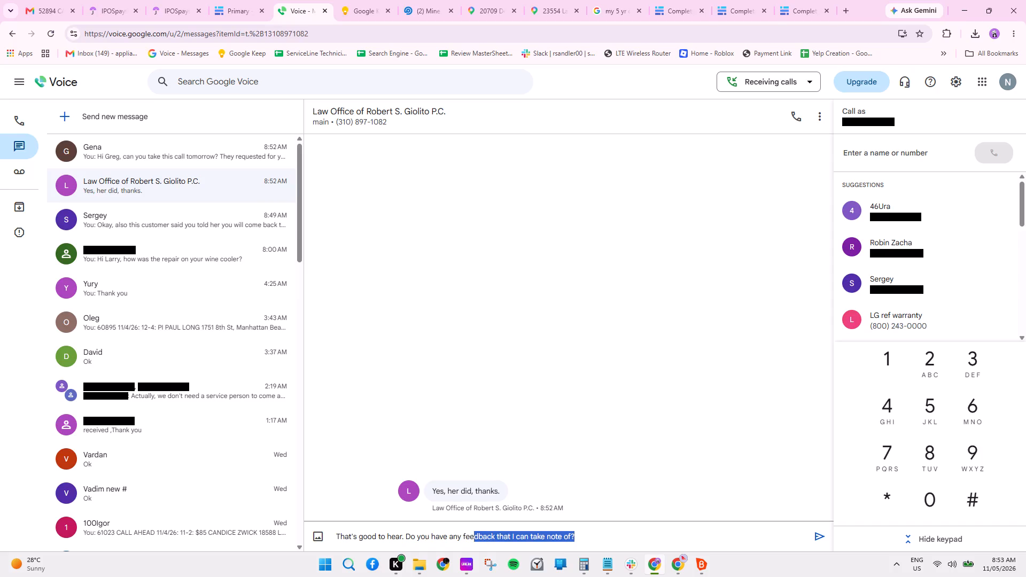
{"action": "left_click_drag", "start_coordinate": [452, 529], "coordinate": [407, 531]}
{"action": "key", "text": "ctrl+c"}
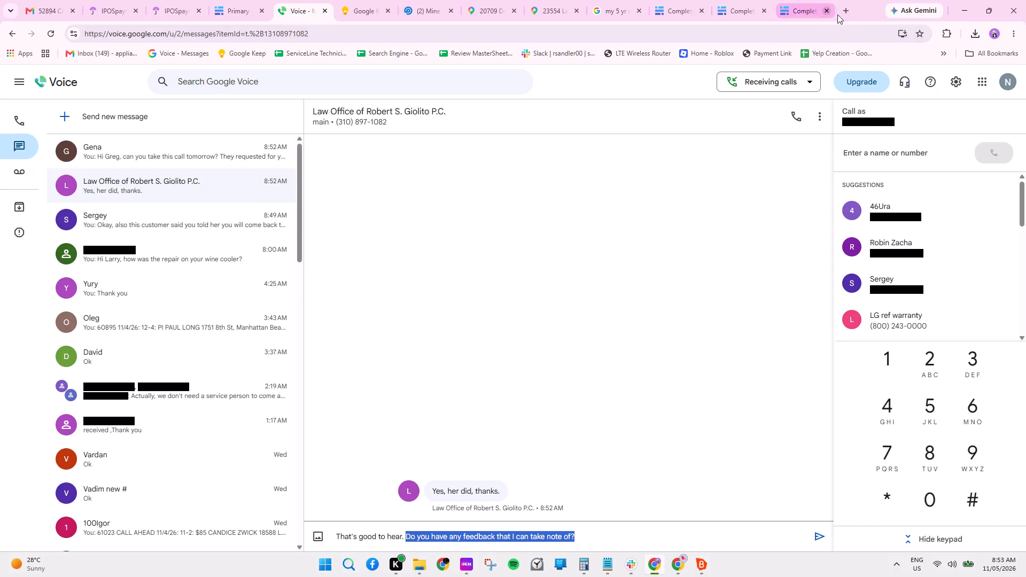
{"action": "left_click", "coordinate": [843, 13]}
{"action": "left_click", "coordinate": [424, 275]}
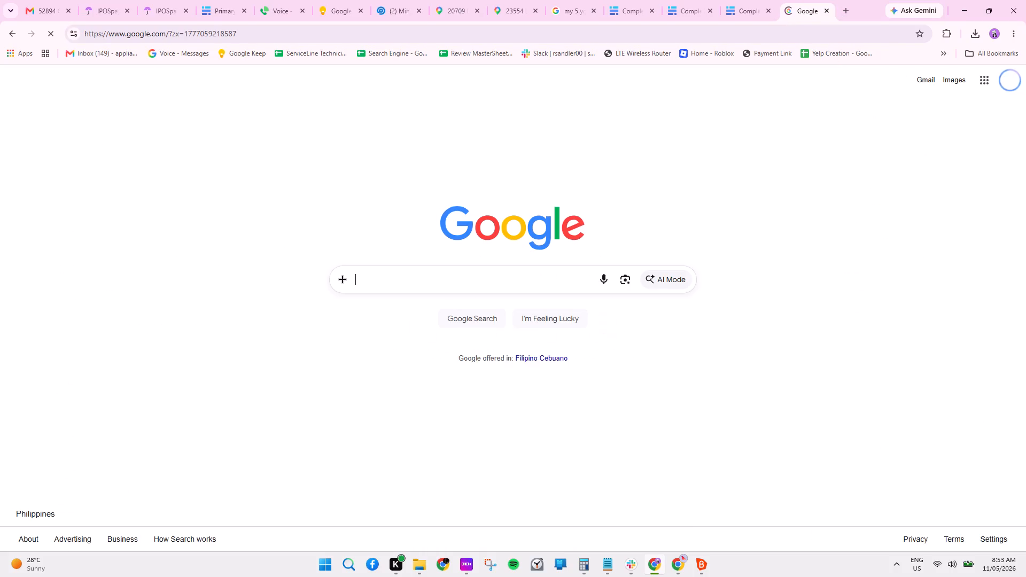
{"action": "left_click", "coordinate": [425, 275]}
{"action": "key", "text": "ctrl+v"}
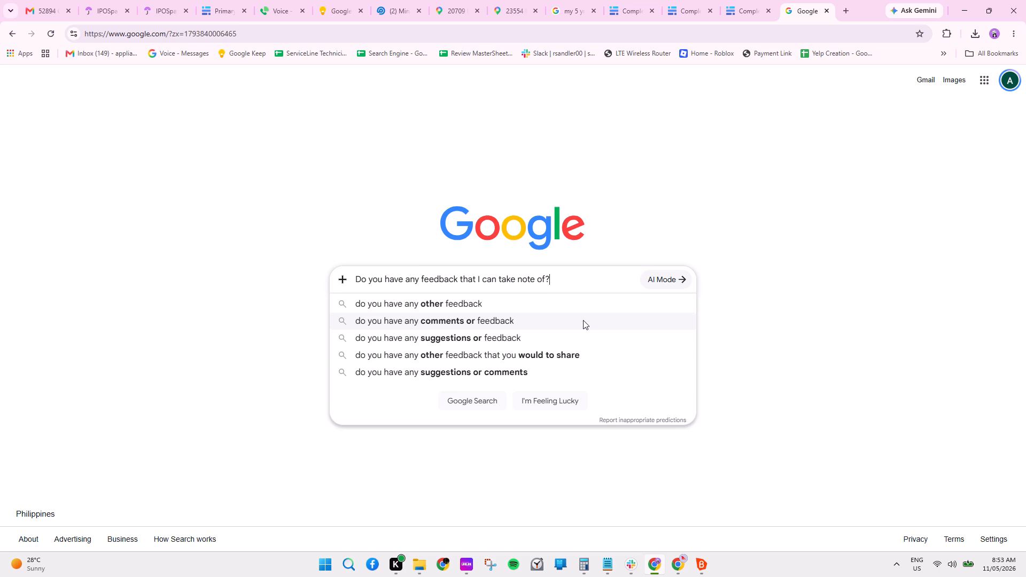
{"action": "key", "text": "Return"}
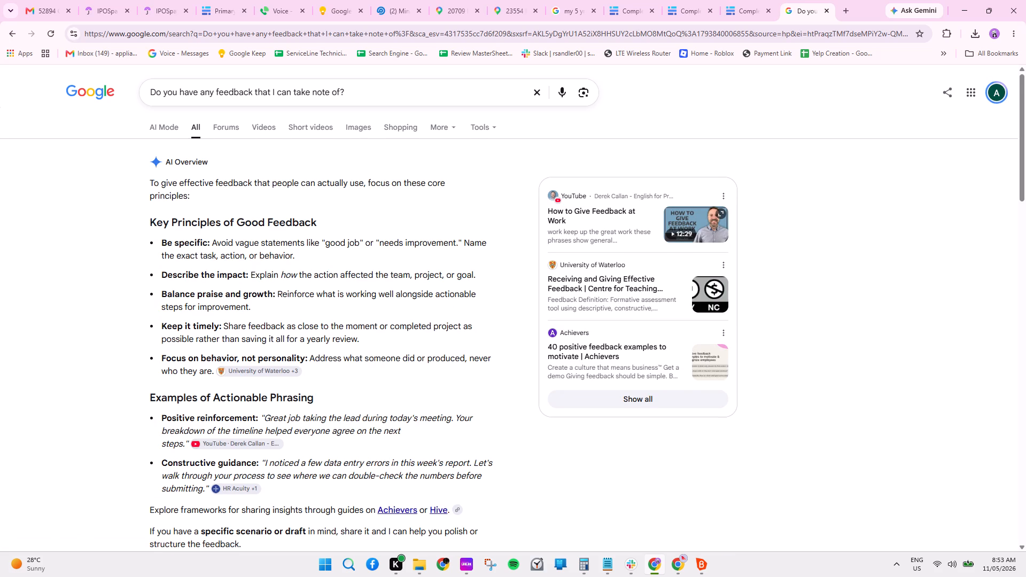
{"action": "scroll", "coordinate": [446, 413], "scroll_direction": "down", "scroll_amount": 6}
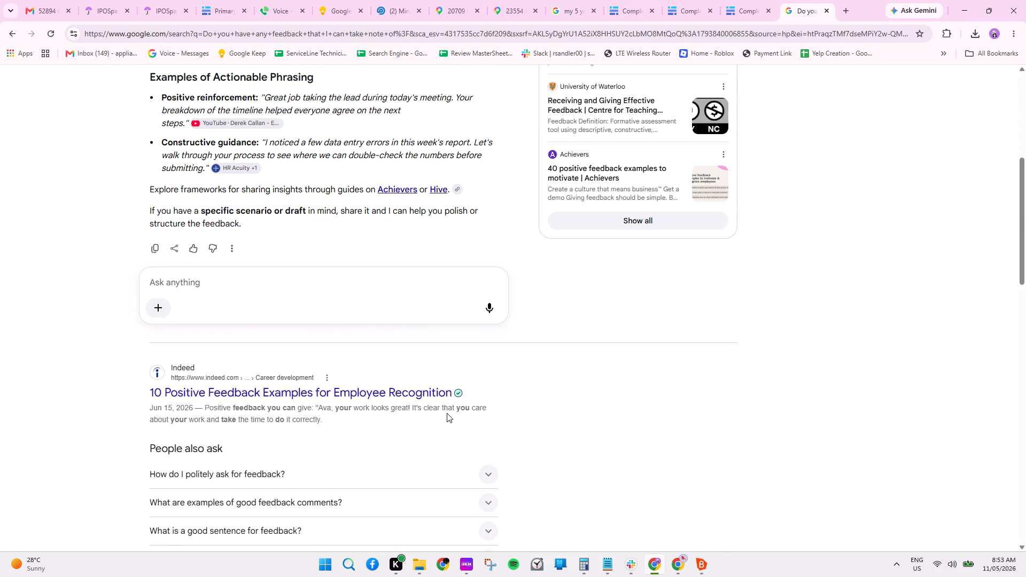
{"action": "scroll", "coordinate": [447, 413], "scroll_direction": "up", "scroll_amount": 8}
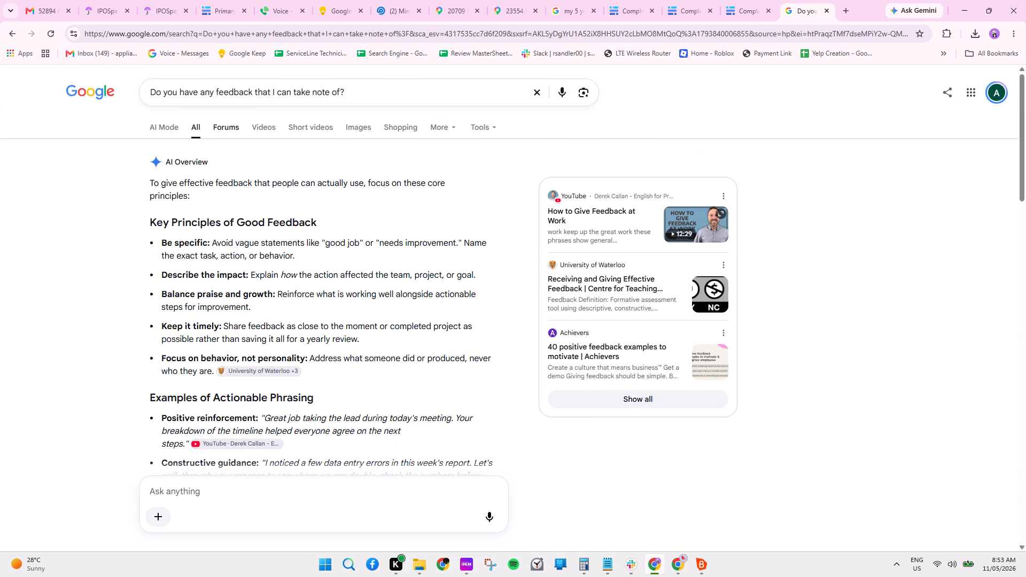
Extend the Google search with "is this correct" to check the question's wording.
{"action": "left_click", "coordinate": [383, 92]}
{"action": "key", "text": "space"}
{"action": "type", "text": "is this correct"}
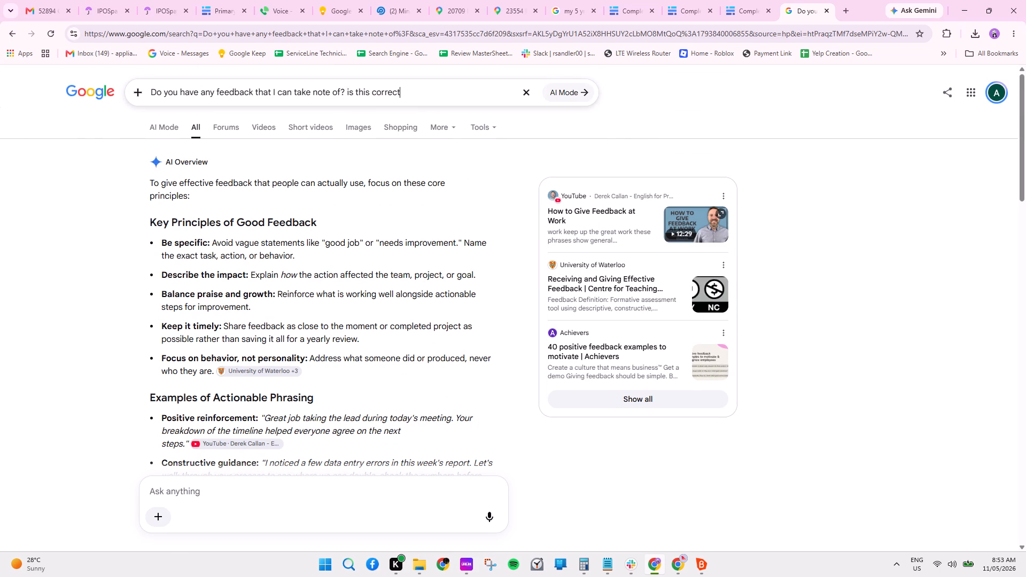
{"action": "key", "text": "Return"}
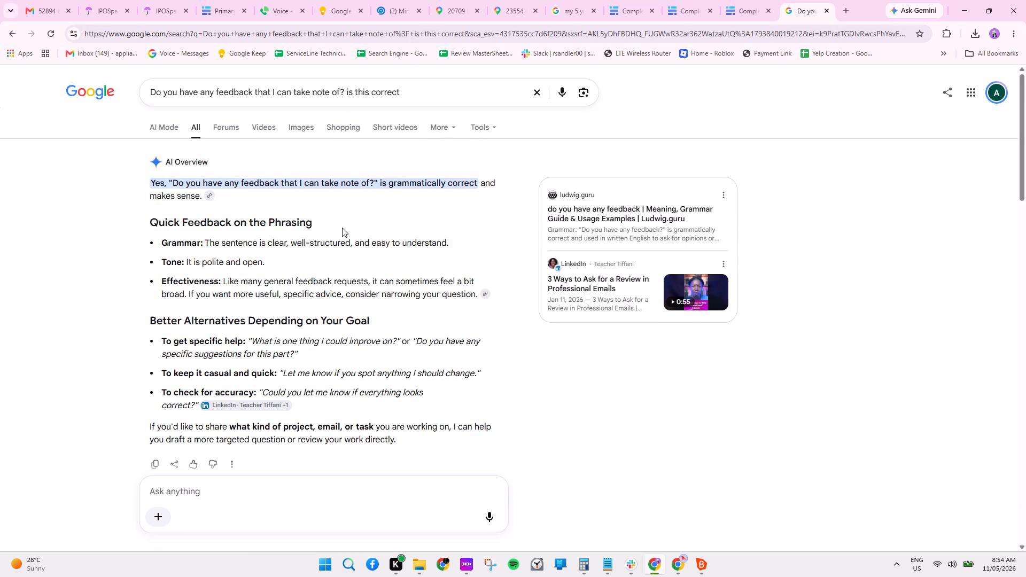
Return to the law office conversation in Google Voice and send the drafted reply.
{"action": "left_click", "coordinate": [278, 6]}
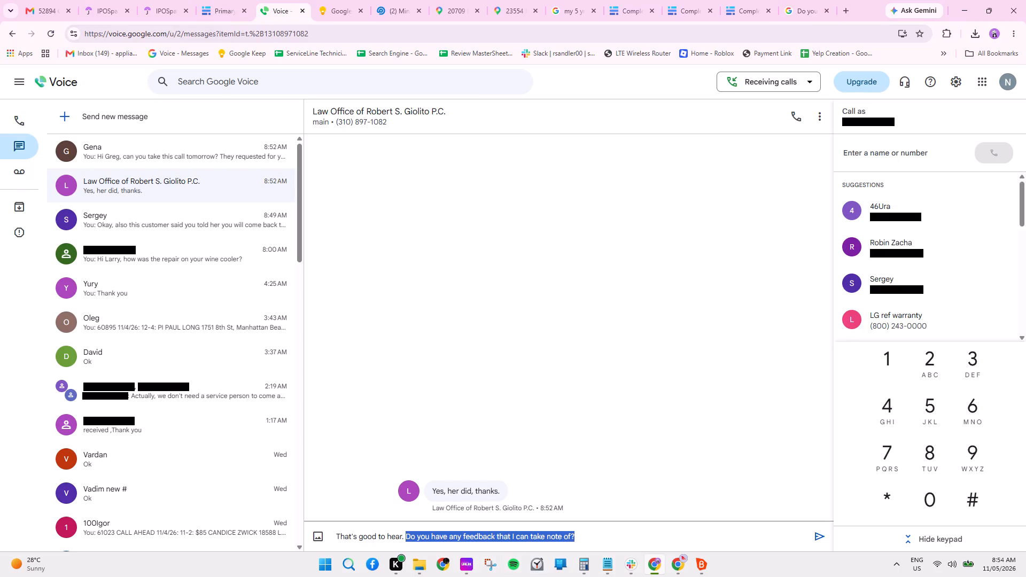
{"action": "left_click", "coordinate": [817, 536]}
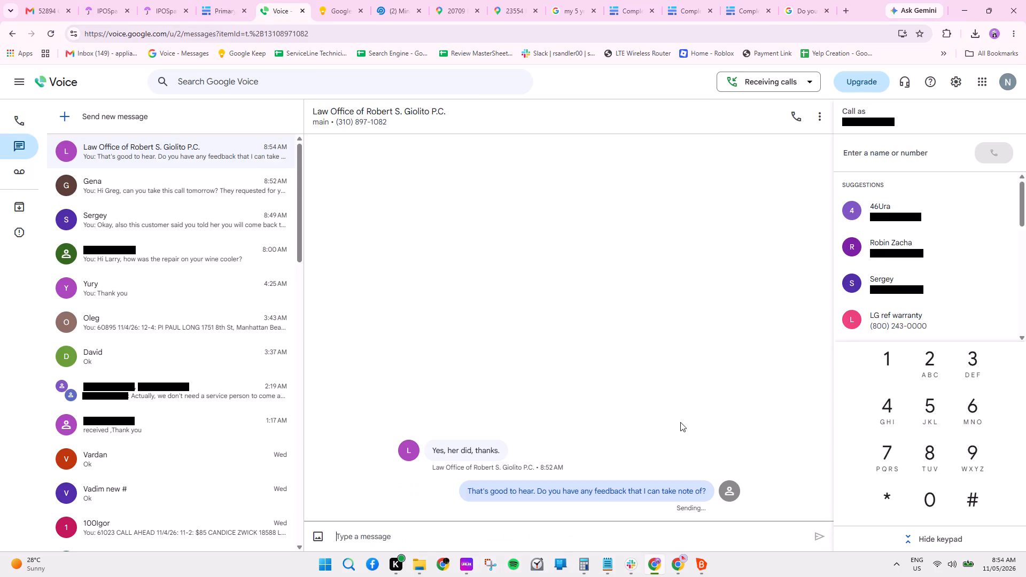
Open unassigned conversation 1023 from the estimation firm in the shared mailbox and set its status to Spam.
{"action": "left_click", "coordinate": [215, 10]}
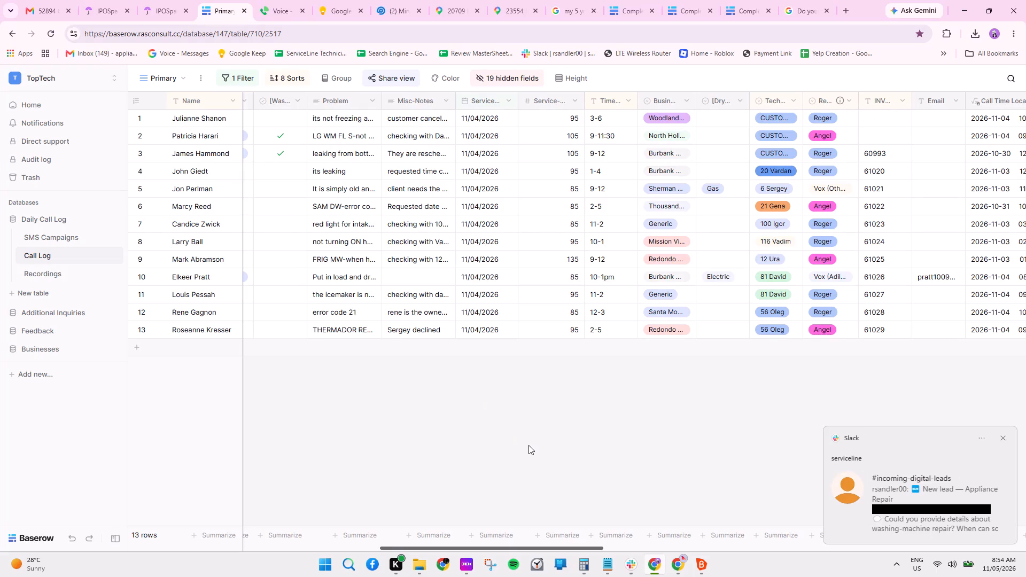
{"action": "left_click", "coordinate": [402, 10]}
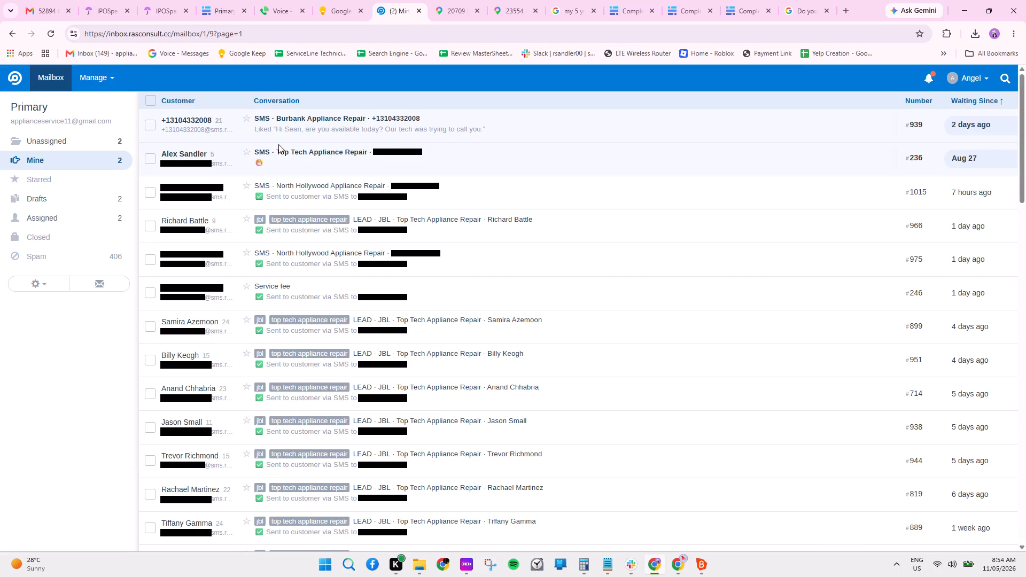
{"action": "left_click", "coordinate": [81, 142]}
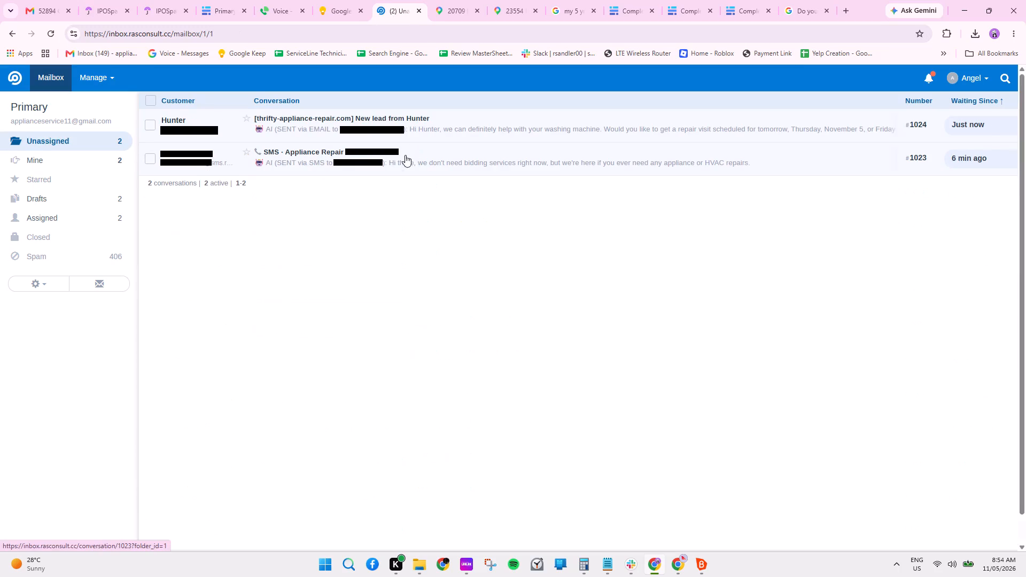
{"action": "left_click", "coordinate": [488, 171]}
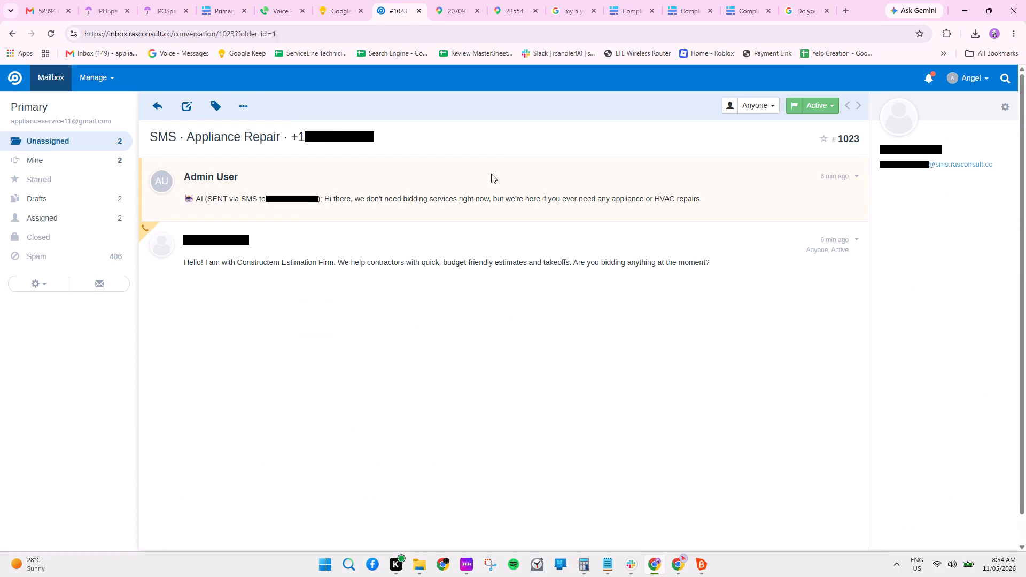
{"action": "left_click", "coordinate": [826, 109]}
{"action": "left_click", "coordinate": [808, 177]}
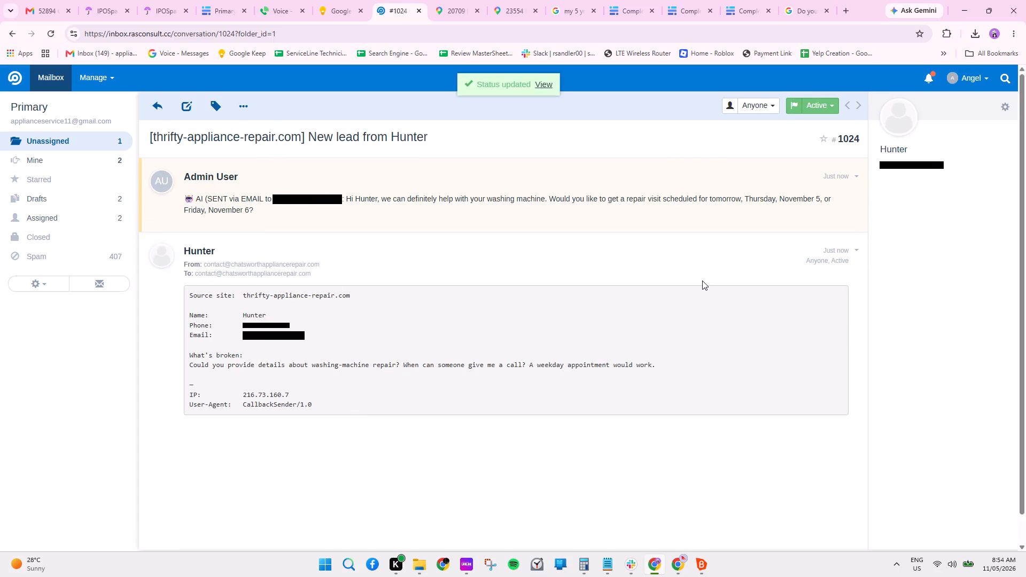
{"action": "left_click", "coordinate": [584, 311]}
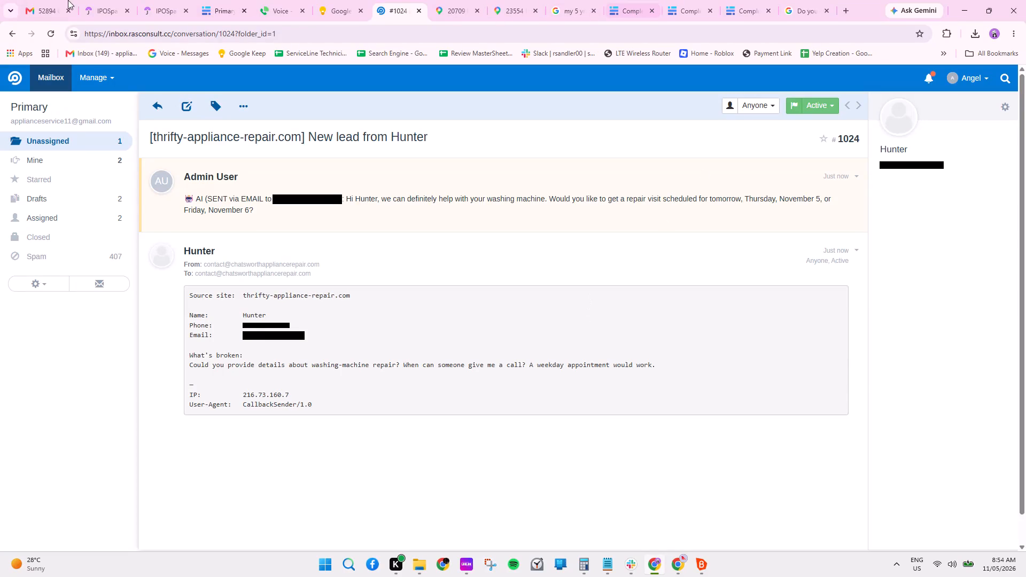
Switch to the Facebook browser window, read the latest messages in the Parent_Aid group chat, and minimise the chat.
{"action": "left_click", "coordinate": [606, 469]}
{"action": "left_click", "coordinate": [672, 567]}
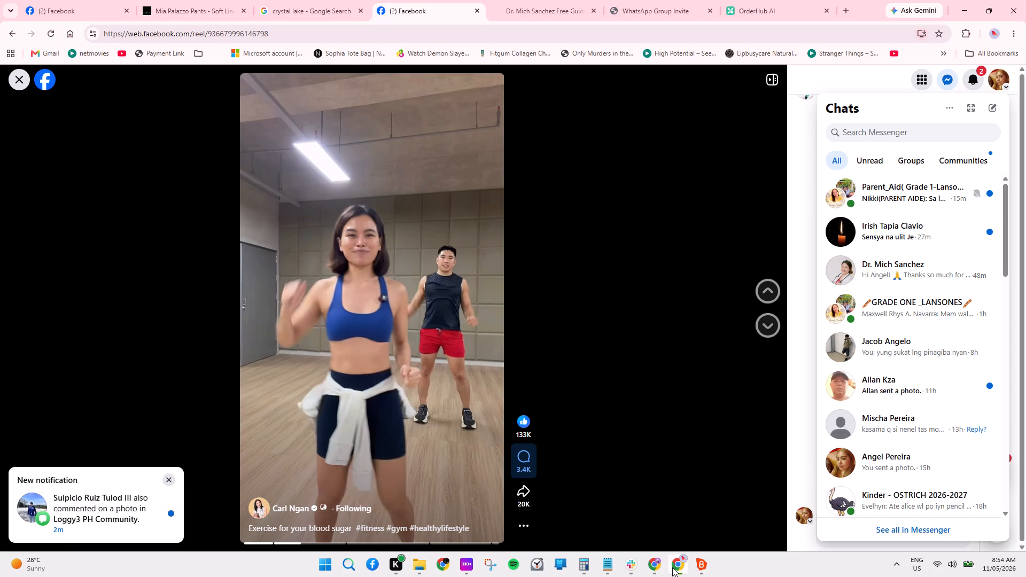
{"action": "left_click", "coordinate": [879, 204]}
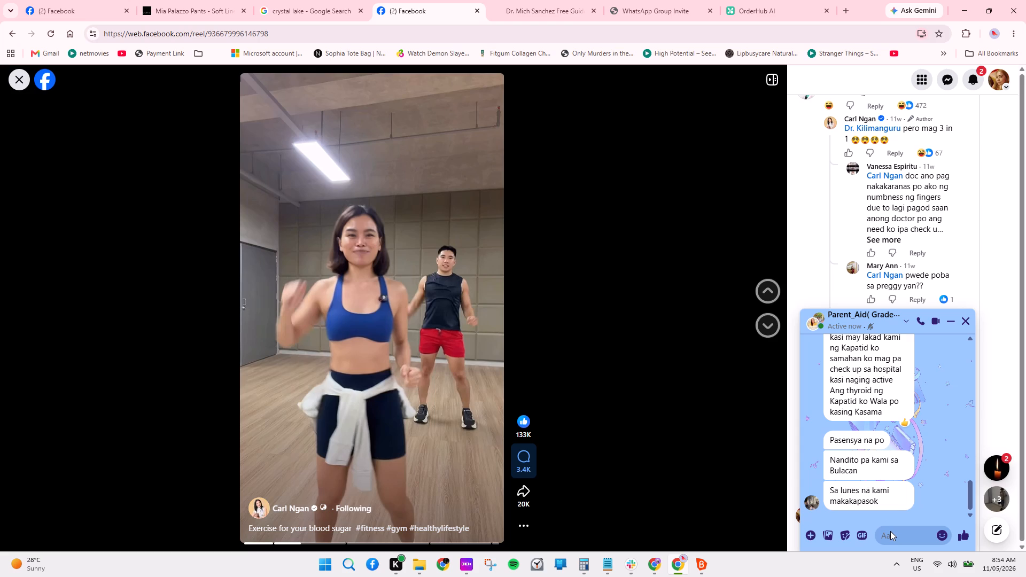
{"action": "scroll", "coordinate": [881, 496], "scroll_direction": "up", "scroll_amount": 1}
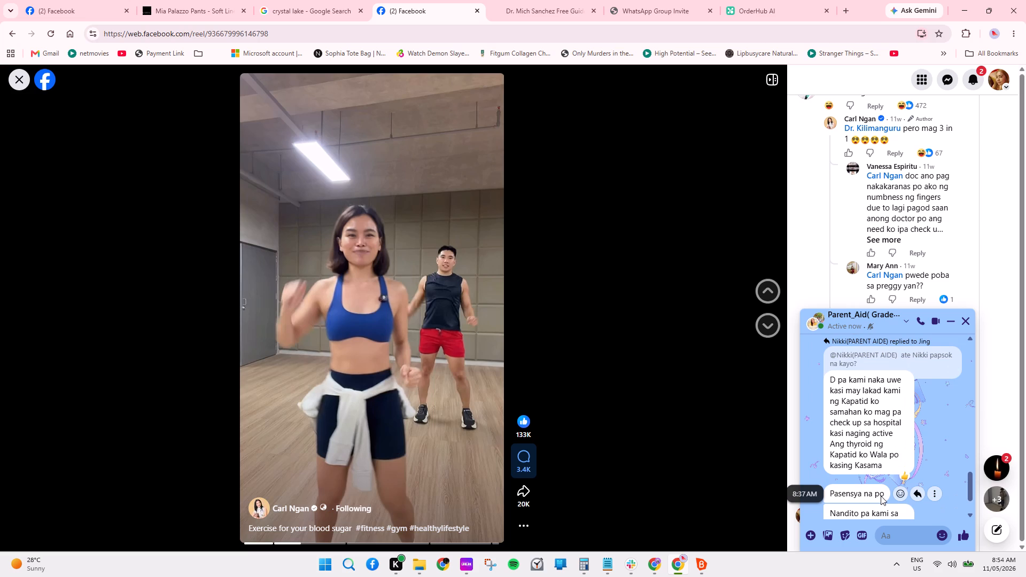
{"action": "left_click", "coordinate": [952, 326]}
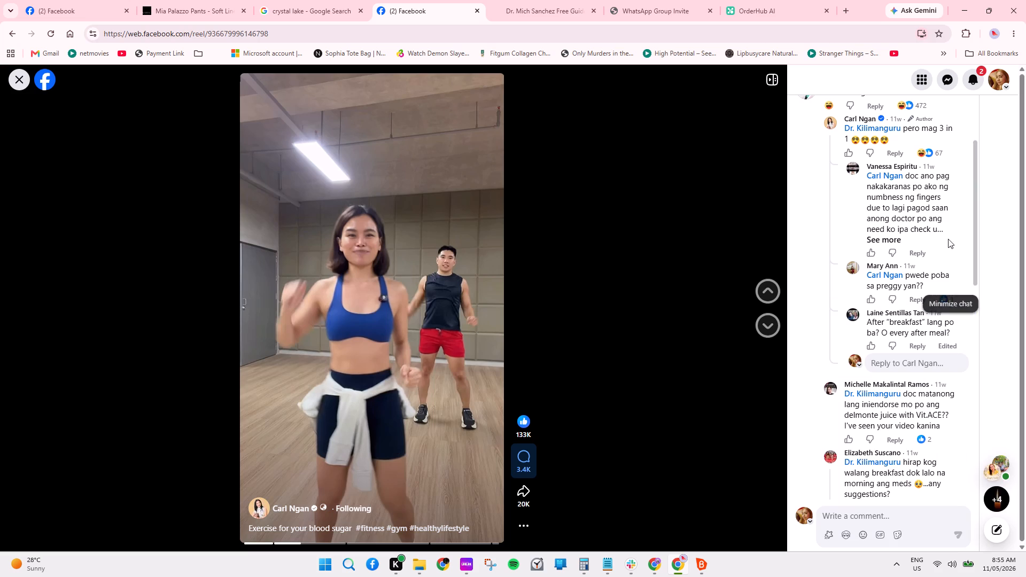
Open the newest Facebook notification about the Loggy3 PH Community photo and read through the post and its comments.
{"action": "left_click", "coordinate": [969, 82]}
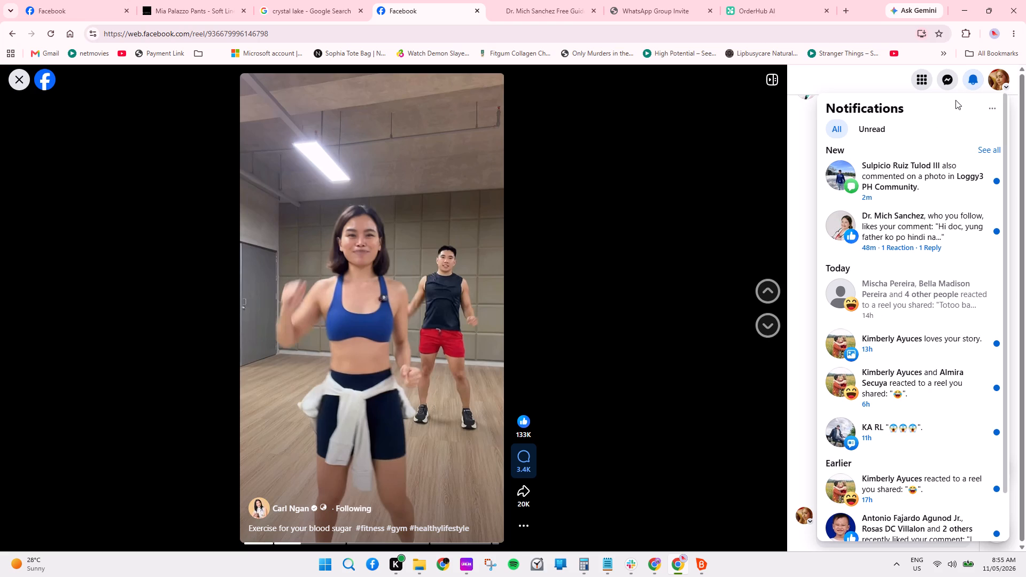
{"action": "left_click", "coordinate": [923, 191]}
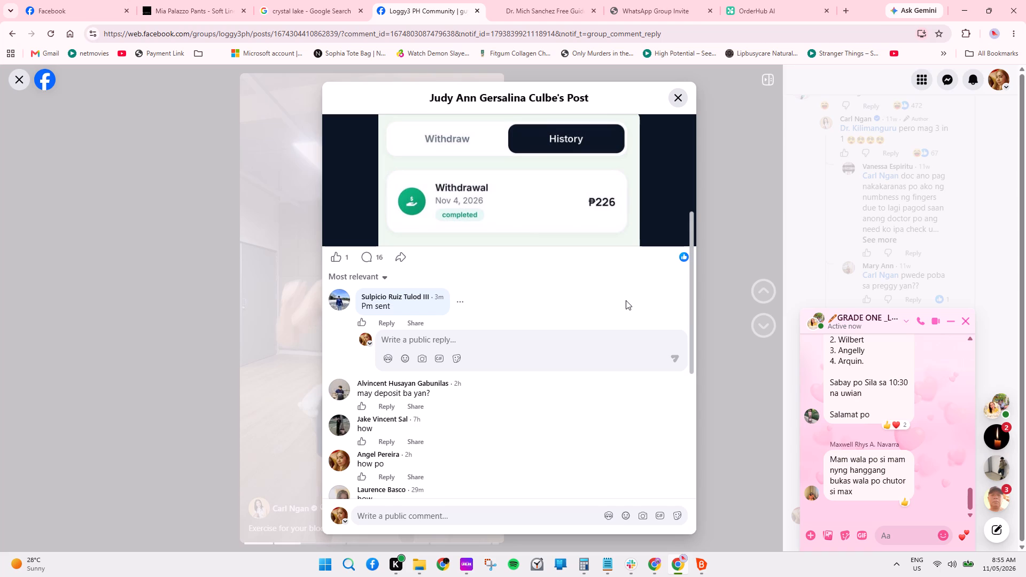
{"action": "scroll", "coordinate": [626, 300], "scroll_direction": "up", "scroll_amount": 6}
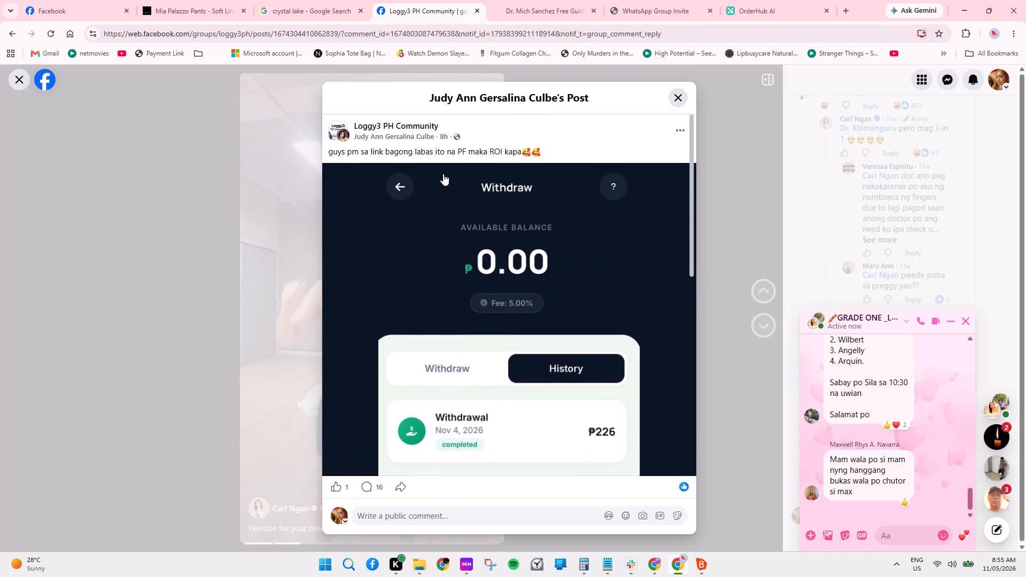
{"action": "scroll", "coordinate": [472, 330], "scroll_direction": "down", "scroll_amount": 3}
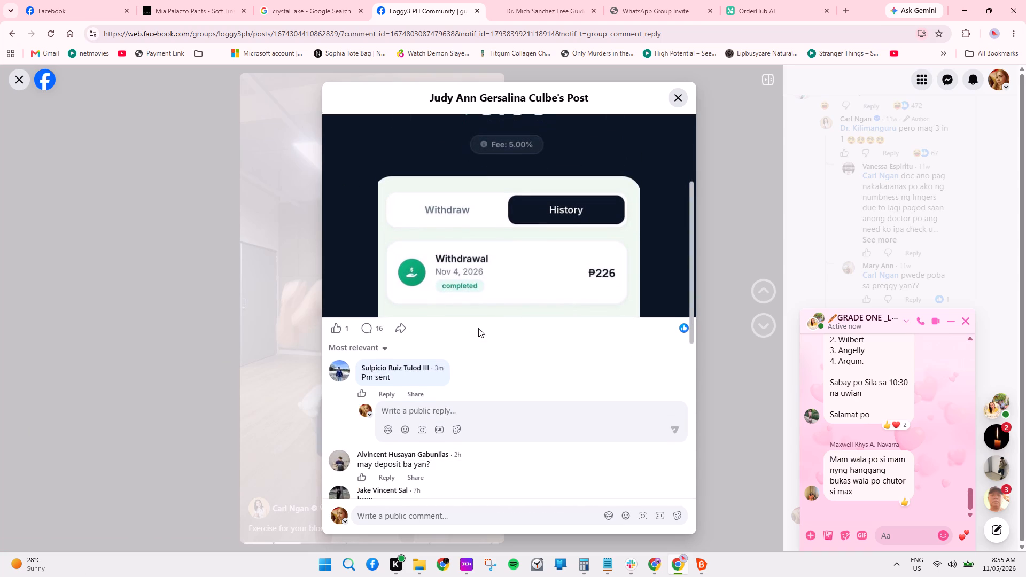
{"action": "scroll", "coordinate": [500, 392], "scroll_direction": "down", "scroll_amount": 1}
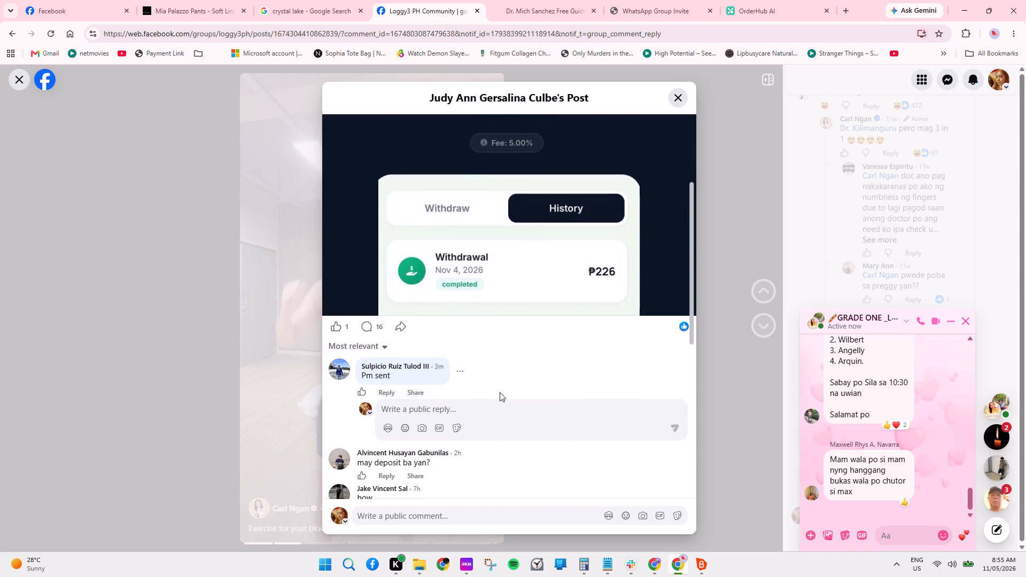
{"action": "scroll", "coordinate": [500, 392], "scroll_direction": "down", "scroll_amount": 7}
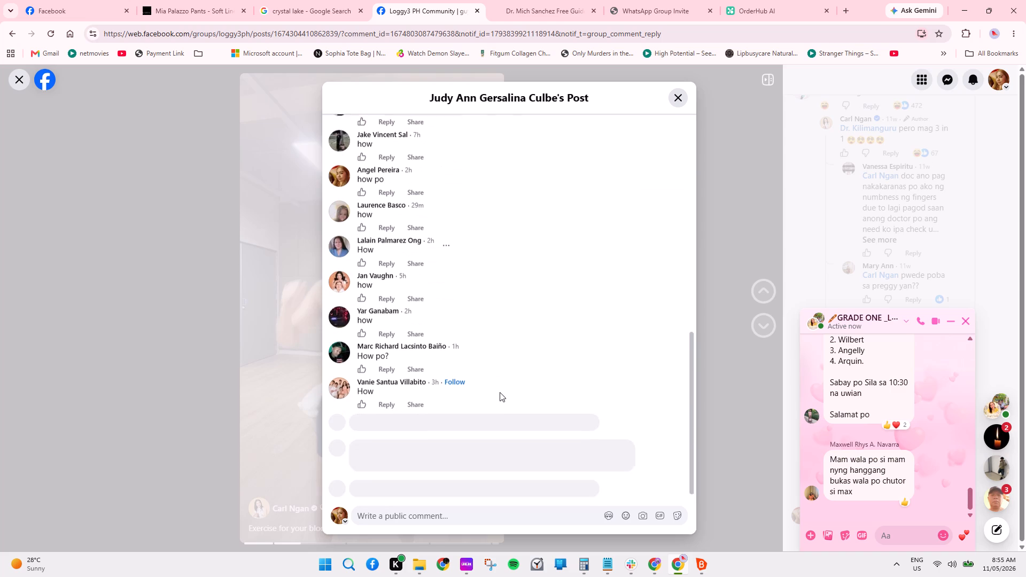
{"action": "scroll", "coordinate": [501, 393], "scroll_direction": "down", "scroll_amount": 10}
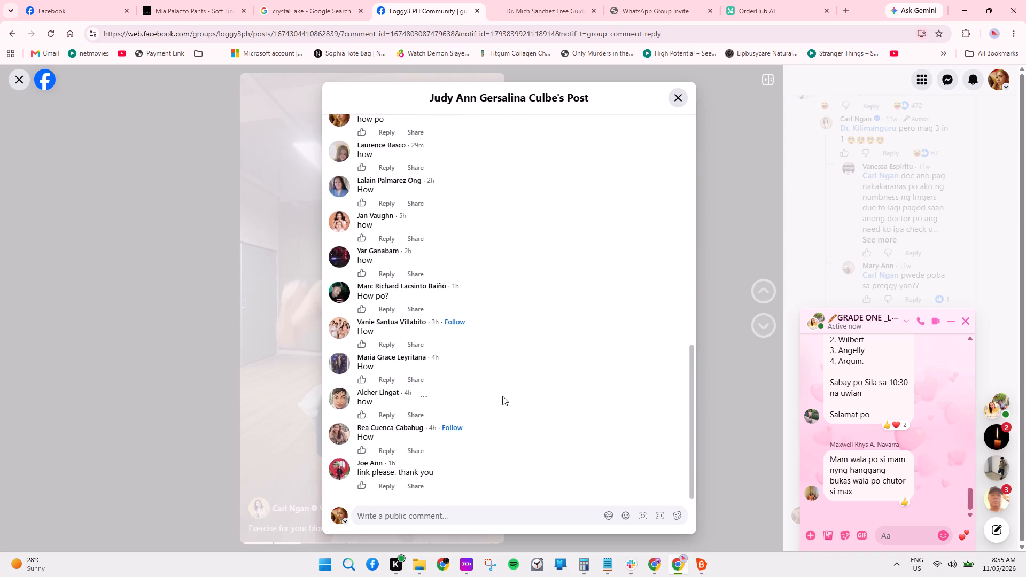
{"action": "scroll", "coordinate": [502, 396], "scroll_direction": "up", "scroll_amount": 14}
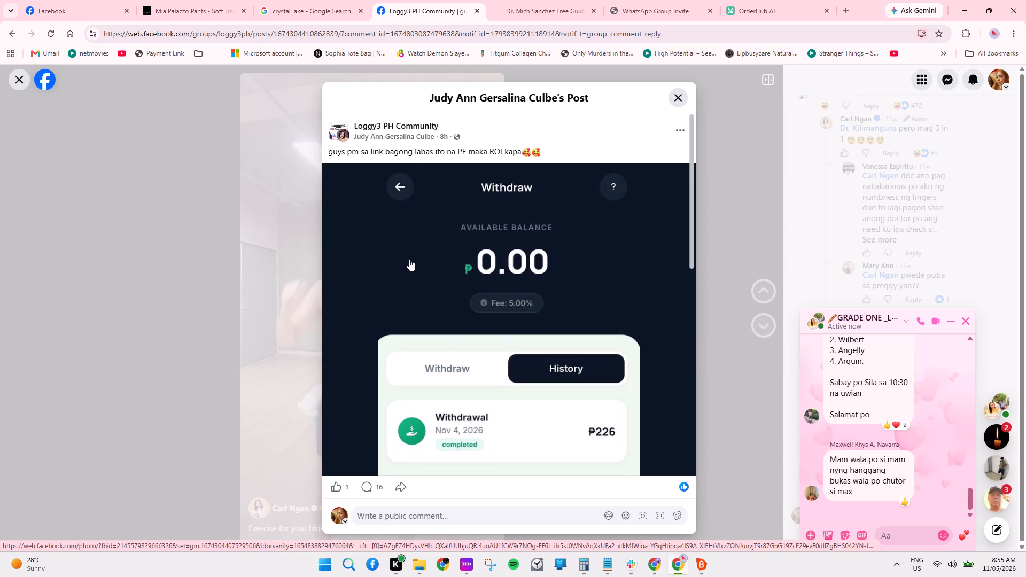
Show all comments on the Facebook withdrawal post, load the previous ones, and view the image in the "watch ads and get paid" comment.
{"action": "scroll", "coordinate": [471, 243], "scroll_direction": "down", "scroll_amount": 1}
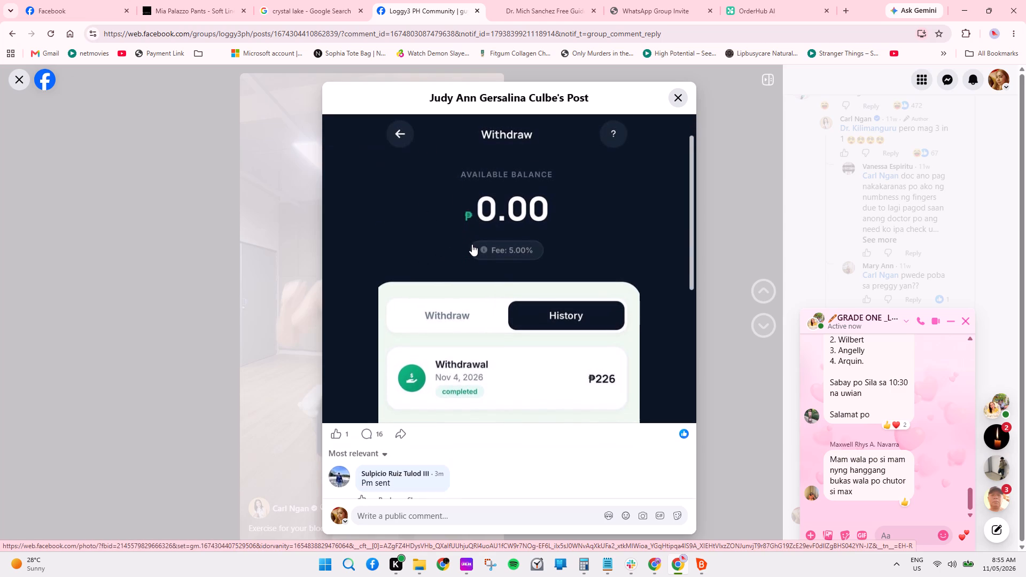
{"action": "scroll", "coordinate": [478, 249], "scroll_direction": "down", "scroll_amount": 2}
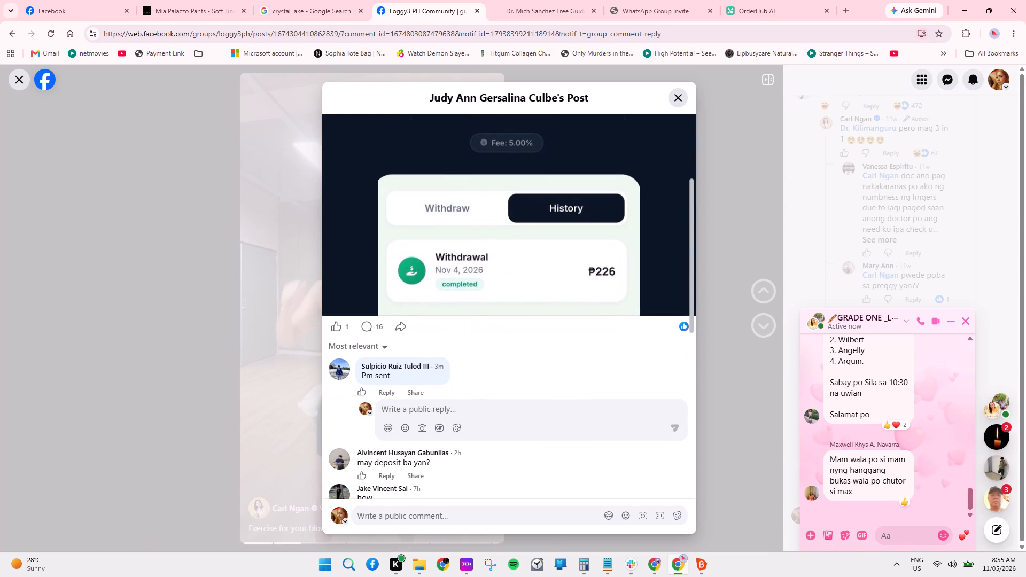
{"action": "left_click", "coordinate": [383, 348]}
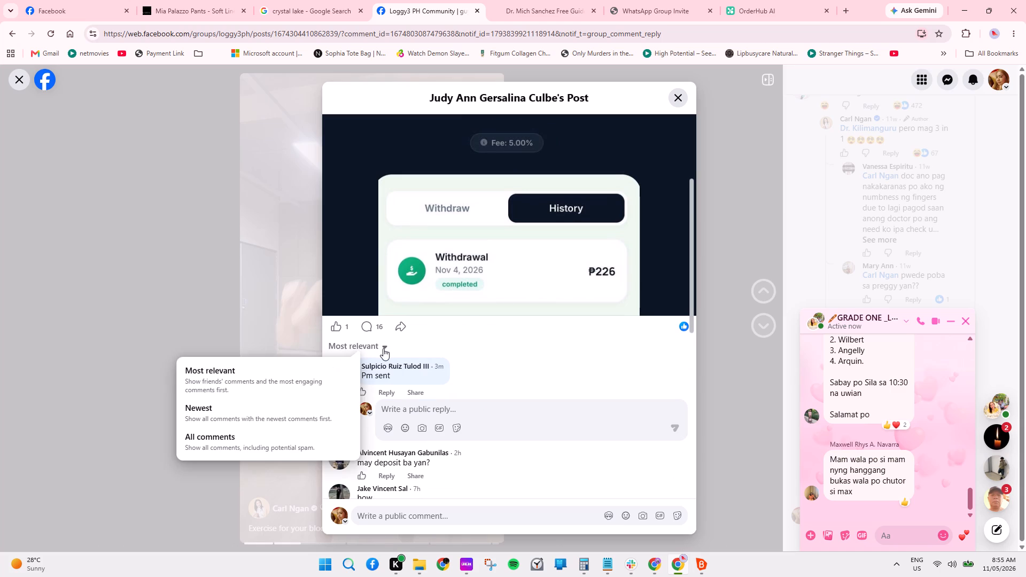
{"action": "left_click", "coordinate": [255, 438]}
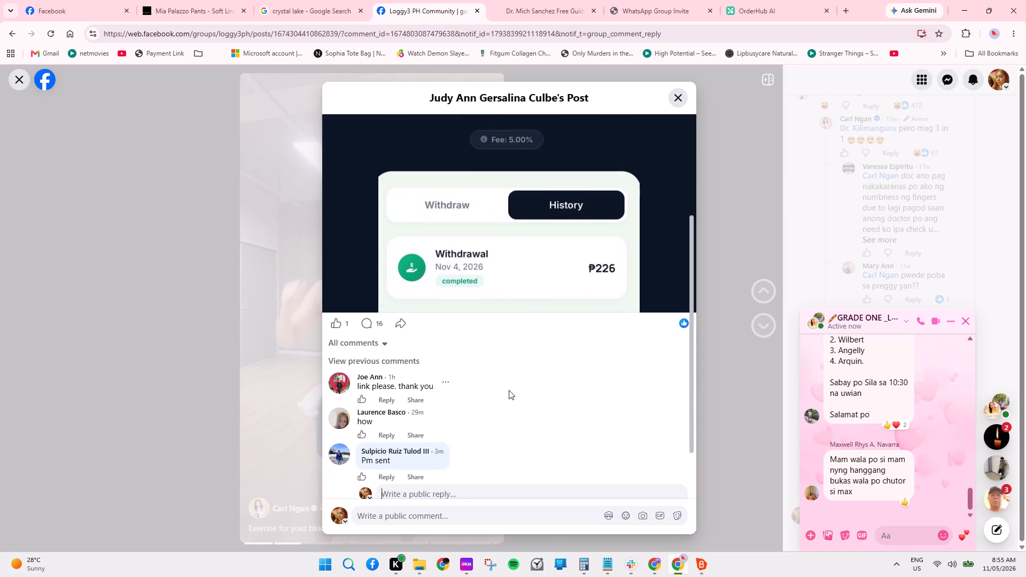
{"action": "left_click", "coordinate": [395, 362]}
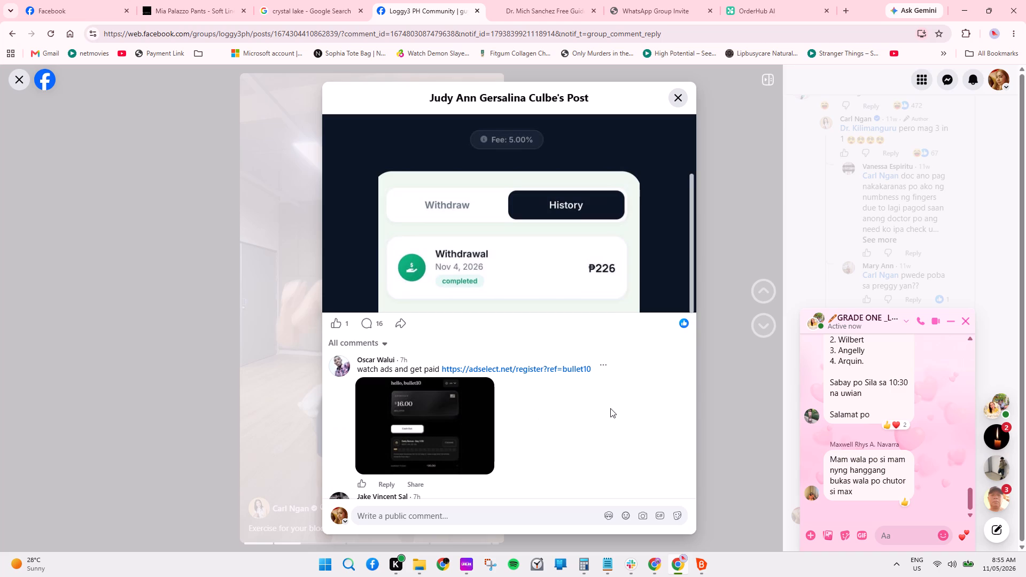
{"action": "scroll", "coordinate": [610, 408], "scroll_direction": "down", "scroll_amount": 3}
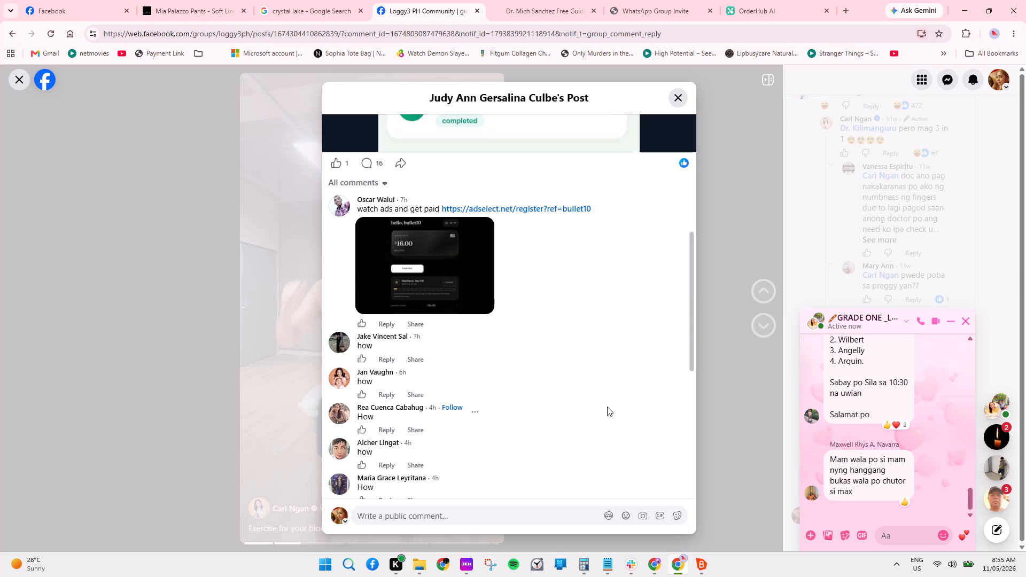
{"action": "left_click", "coordinate": [472, 286]}
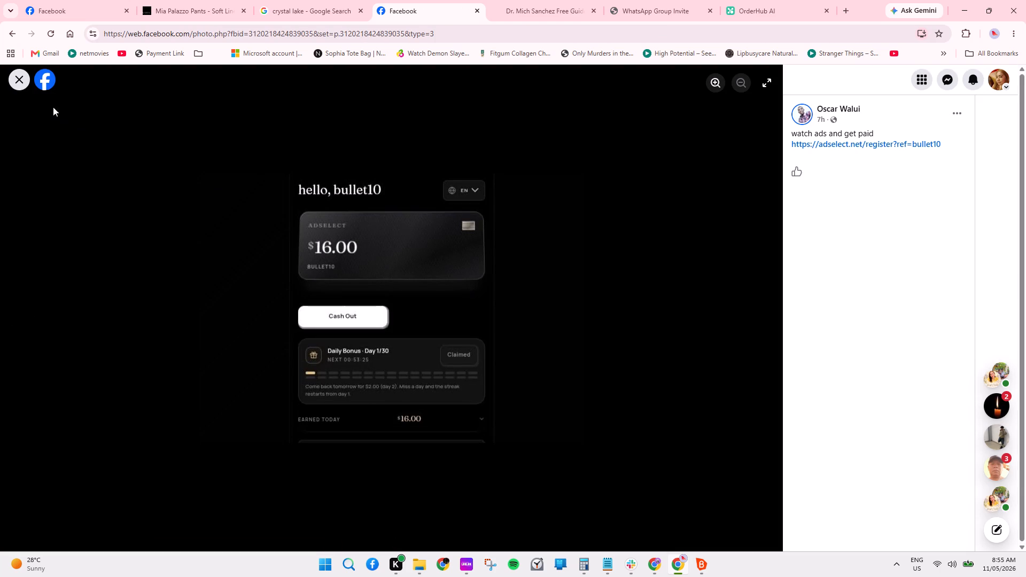
{"action": "left_click", "coordinate": [19, 84]}
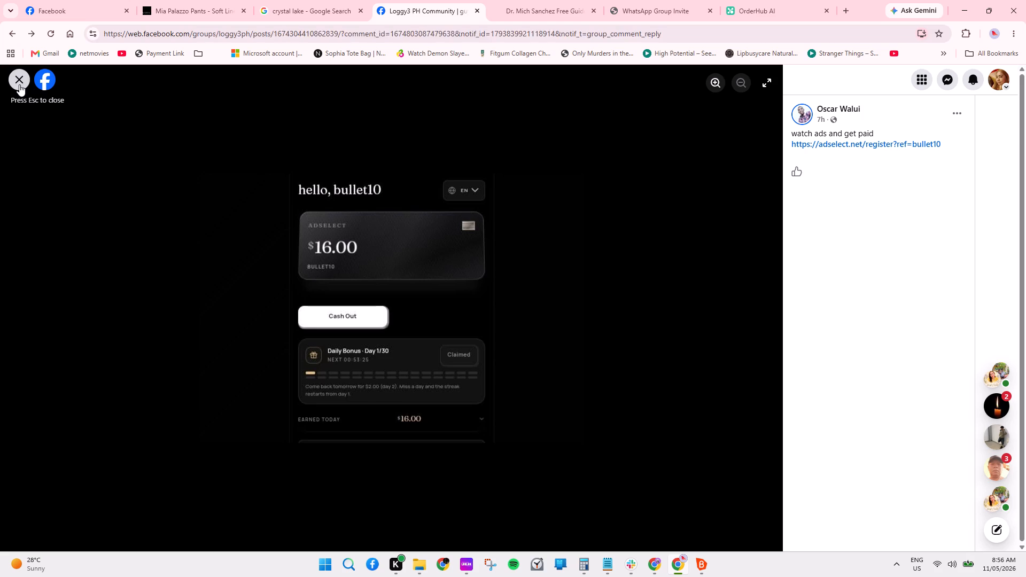
Open the adselect.net registration link from that comment and set the form's country to Philippines.
{"action": "left_click", "coordinate": [492, 207]}
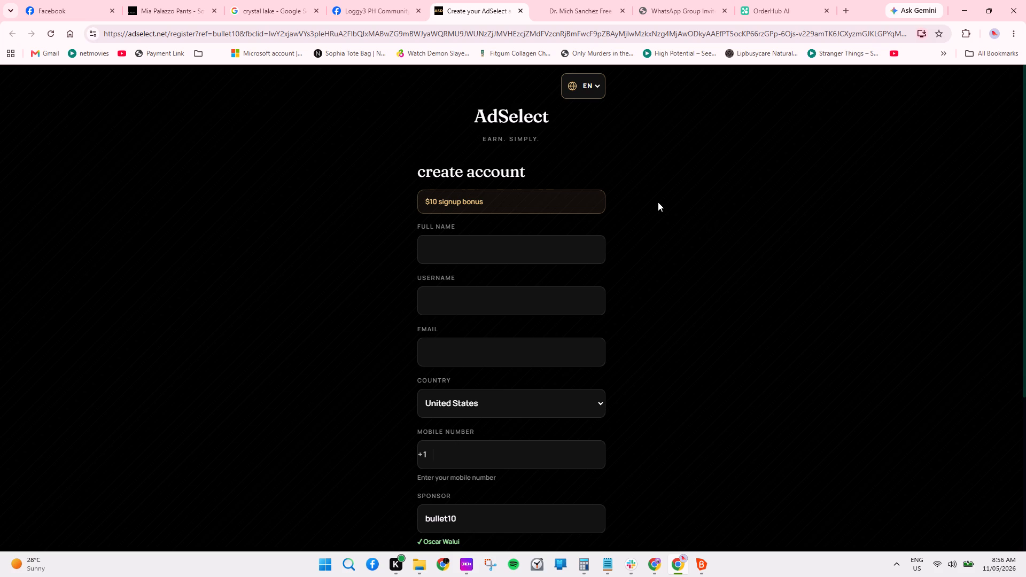
{"action": "scroll", "coordinate": [658, 202], "scroll_direction": "down", "scroll_amount": 1}
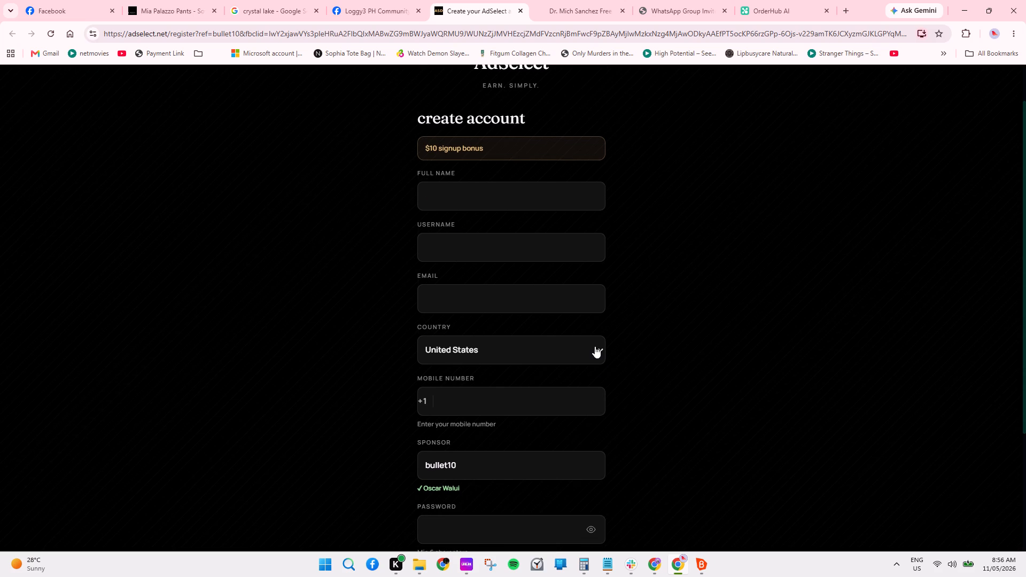
{"action": "left_click", "coordinate": [595, 346]}
{"action": "scroll", "coordinate": [559, 182], "scroll_direction": "up", "scroll_amount": 6}
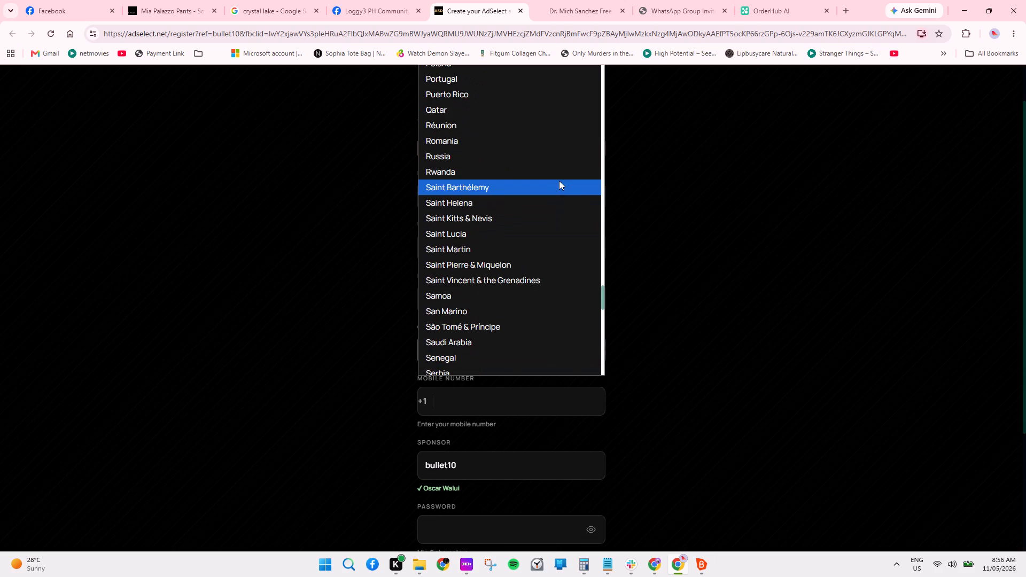
{"action": "scroll", "coordinate": [561, 180], "scroll_direction": "up", "scroll_amount": 1}
{"action": "left_click", "coordinate": [517, 144]}
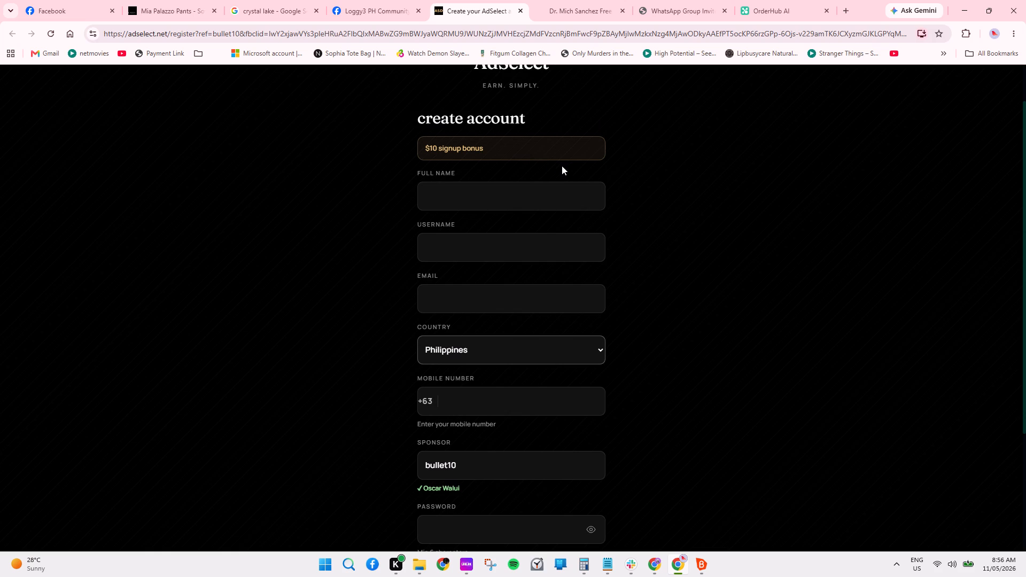
{"action": "scroll", "coordinate": [568, 170], "scroll_direction": "up", "scroll_amount": 3}
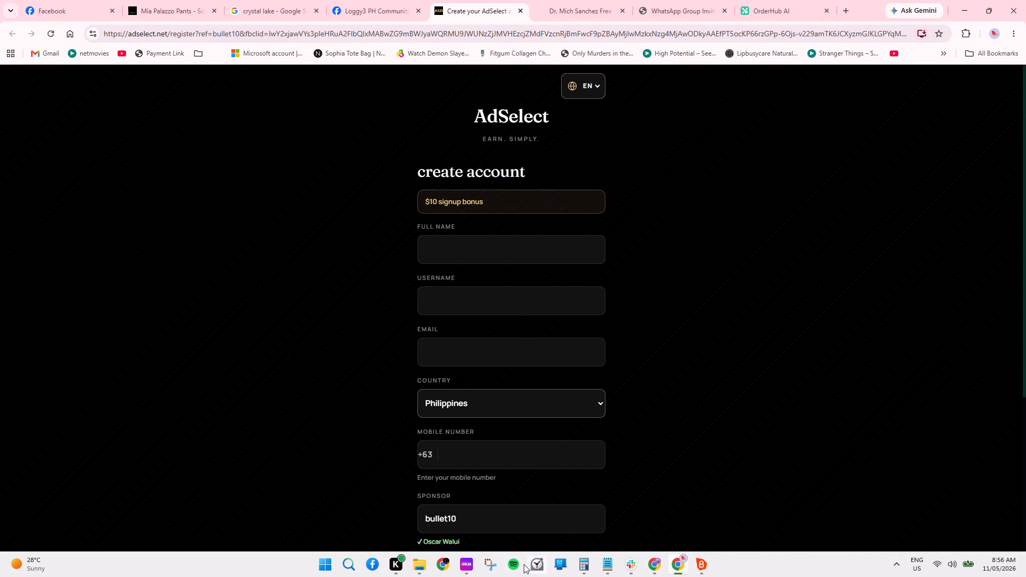
Capture a rectangular snip of the AdSelect create-account form with Snipping Tool, from the header to the email field, and copy it.
{"action": "left_click", "coordinate": [491, 564]}
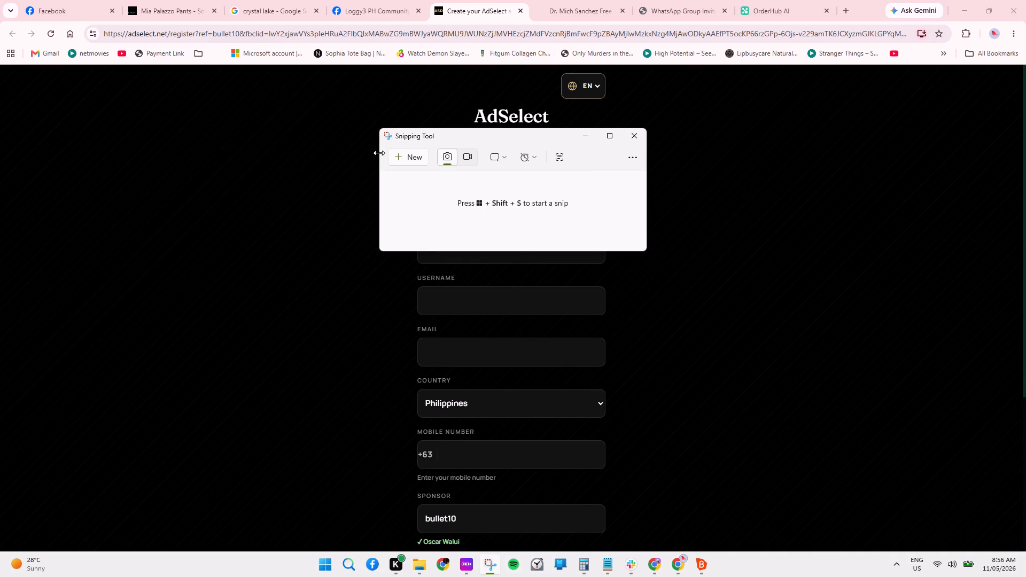
{"action": "left_click", "coordinate": [396, 159]}
{"action": "left_click_drag", "start_coordinate": [381, 74], "coordinate": [671, 326]}
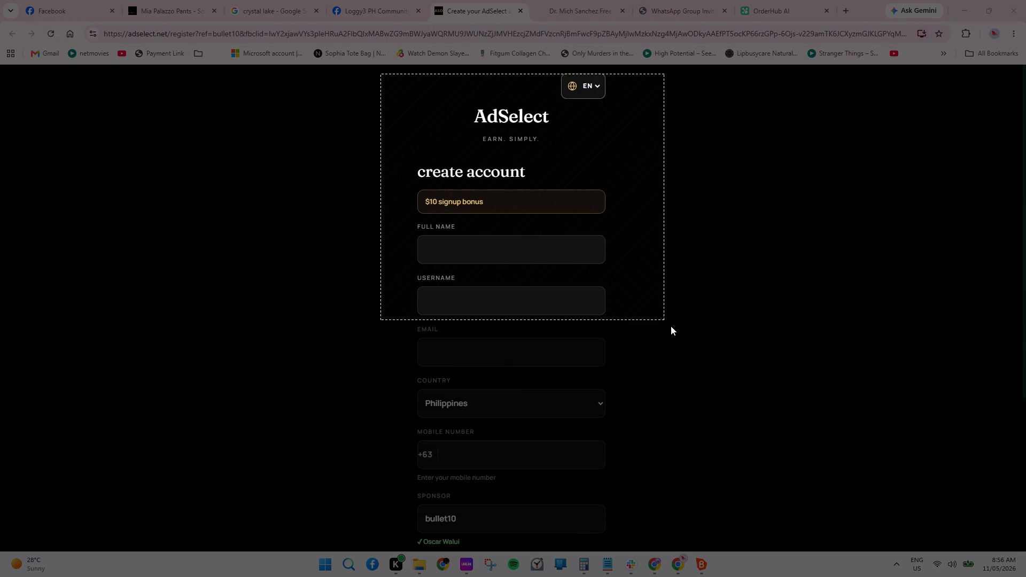
{"action": "left_click_drag", "start_coordinate": [671, 326], "coordinate": [678, 349]}
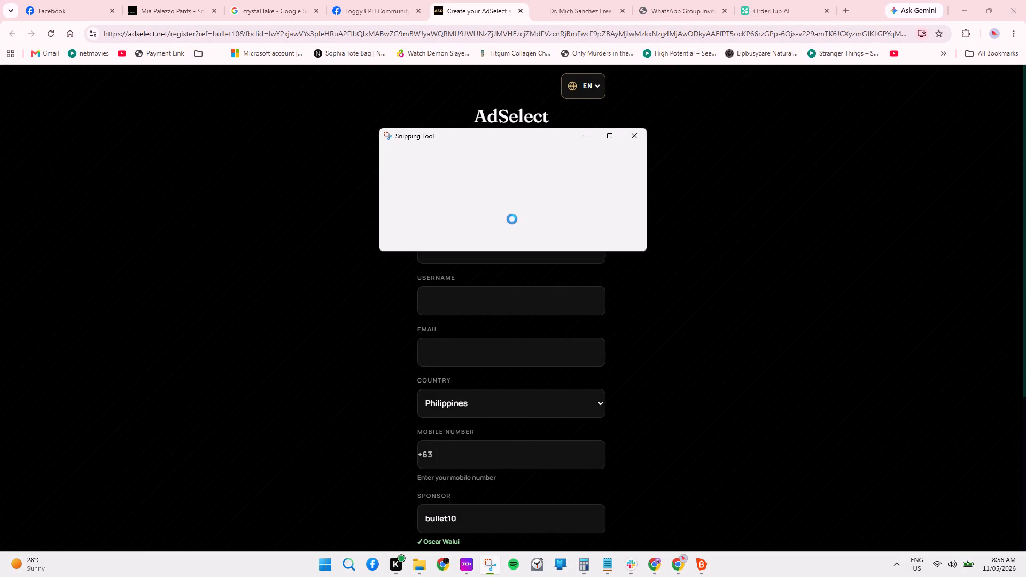
{"action": "right_click", "coordinate": [621, 285]}
{"action": "left_click", "coordinate": [650, 319]}
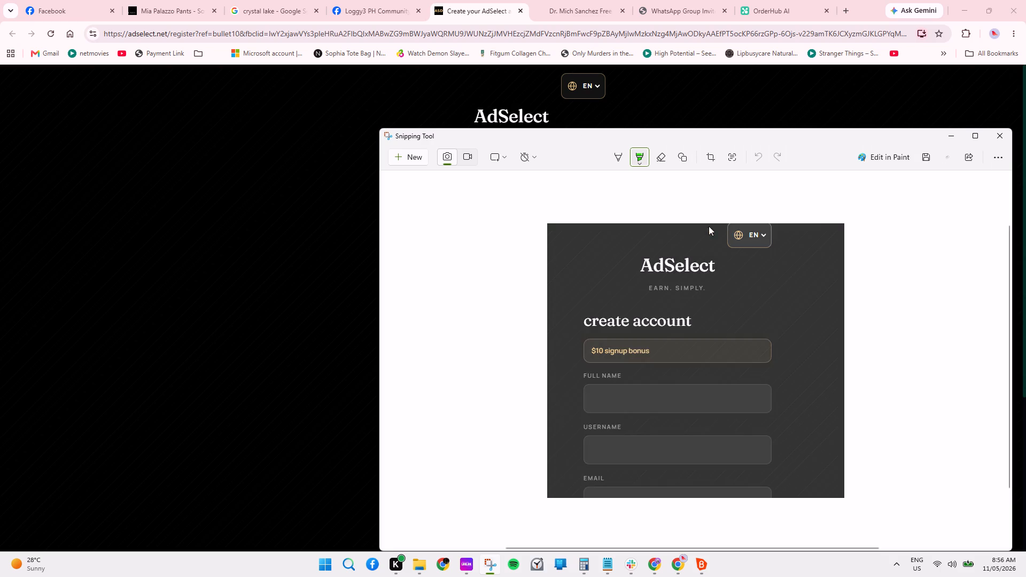
Search the copied AdSelect snip with Google Lens in a new tab and read the AI Overview about the site.
{"action": "left_click", "coordinate": [850, 9]}
{"action": "left_click", "coordinate": [404, 296]}
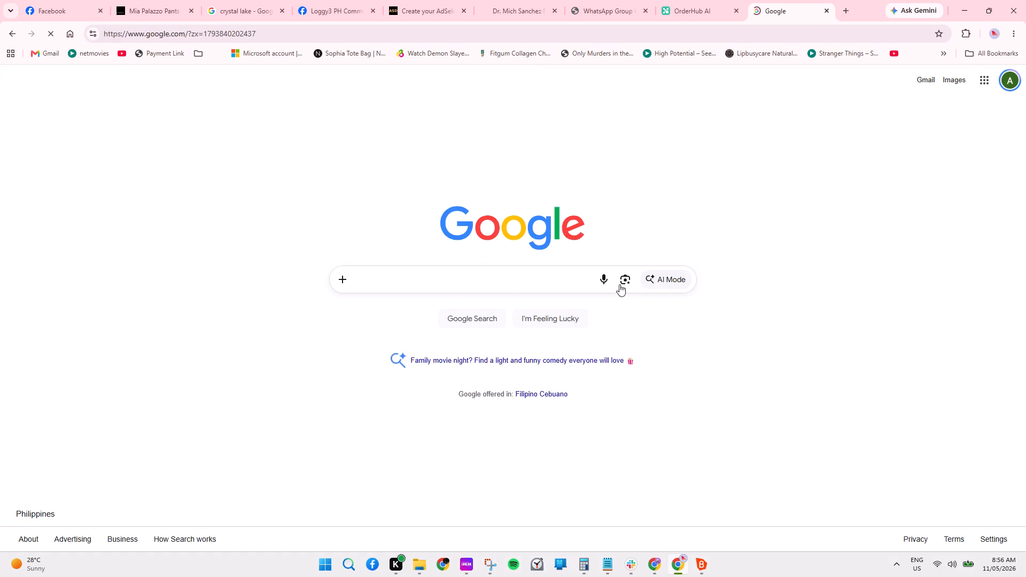
{"action": "left_click", "coordinate": [627, 280]}
{"action": "left_click", "coordinate": [465, 425]}
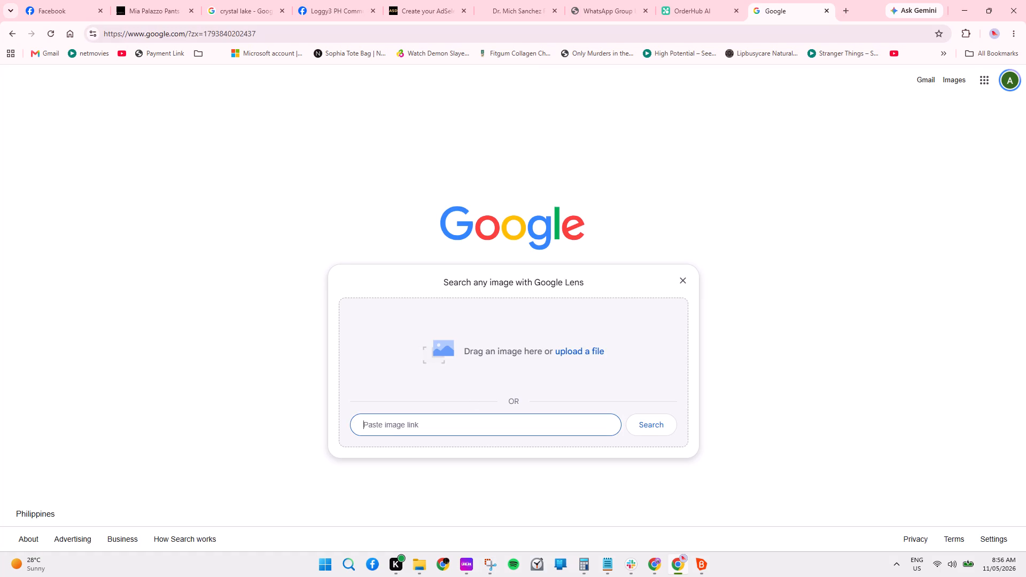
{"action": "key", "text": "ctrl+v"}
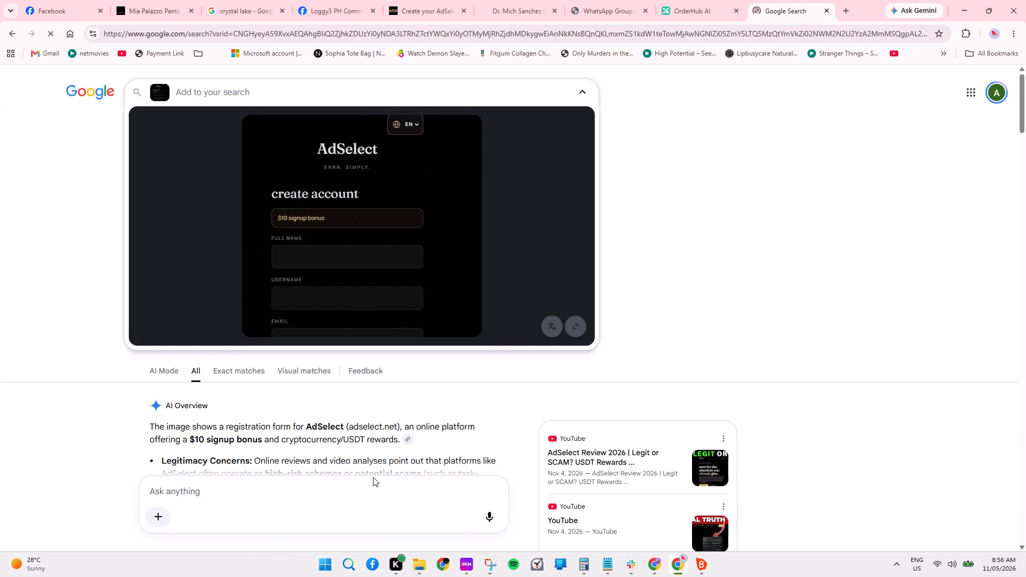
{"action": "scroll", "coordinate": [663, 317], "scroll_direction": "down", "scroll_amount": 2}
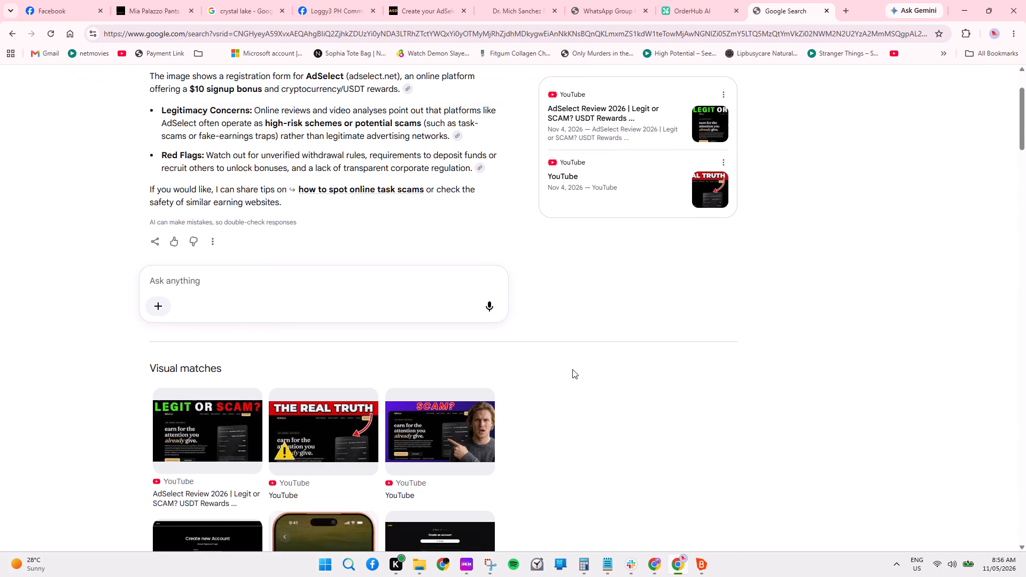
Finish reviewing the AdSelect search results and close the AdSelect registration page.
{"action": "scroll", "coordinate": [415, 294], "scroll_direction": "up", "scroll_amount": 5}
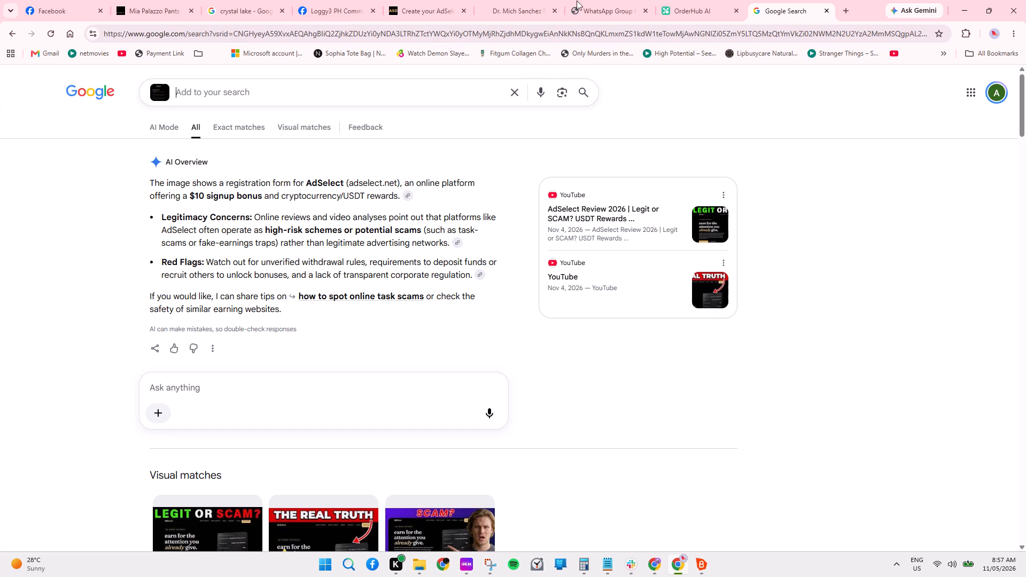
{"action": "left_click", "coordinate": [464, 11]}
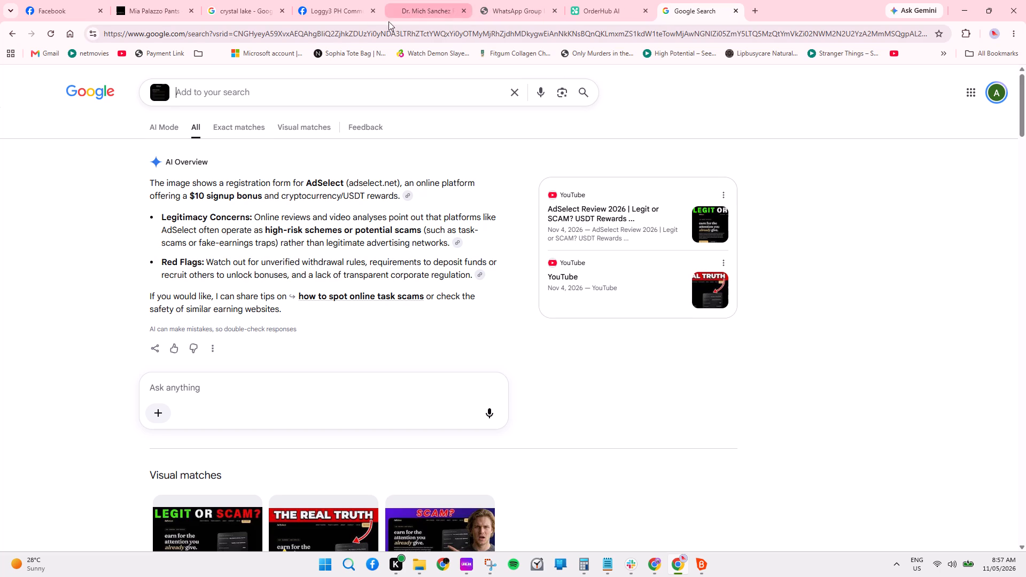
Post the public comment "how po" on the Facebook withdrawal post.
{"action": "left_click", "coordinate": [334, 4]}
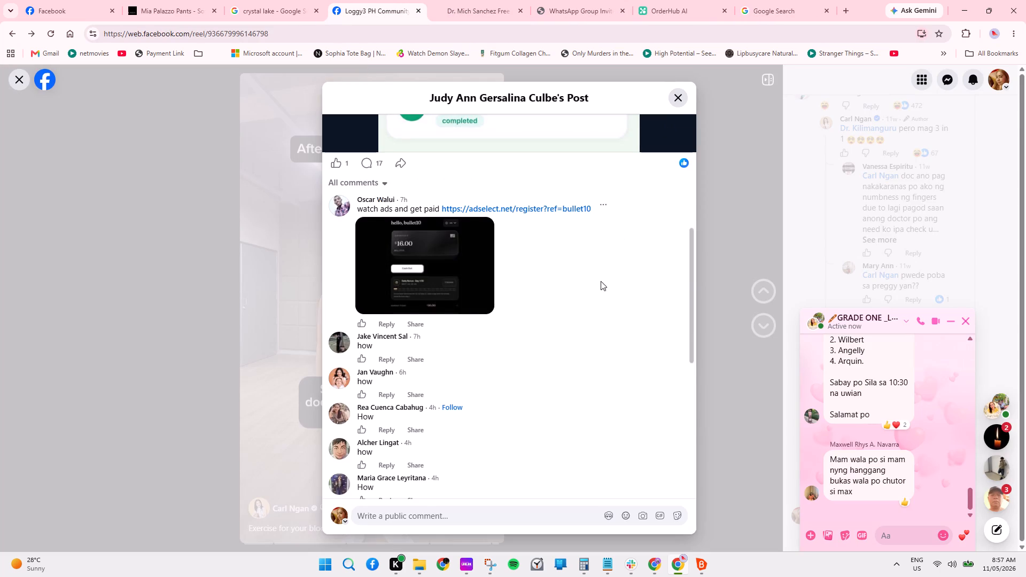
{"action": "scroll", "coordinate": [601, 282], "scroll_direction": "down", "scroll_amount": 12}
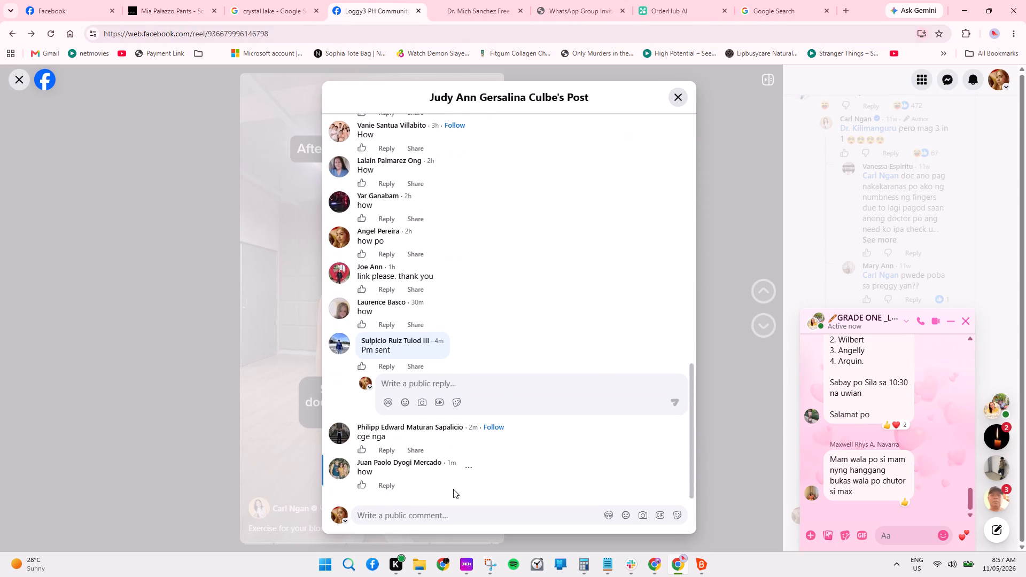
{"action": "left_click", "coordinate": [452, 516]}
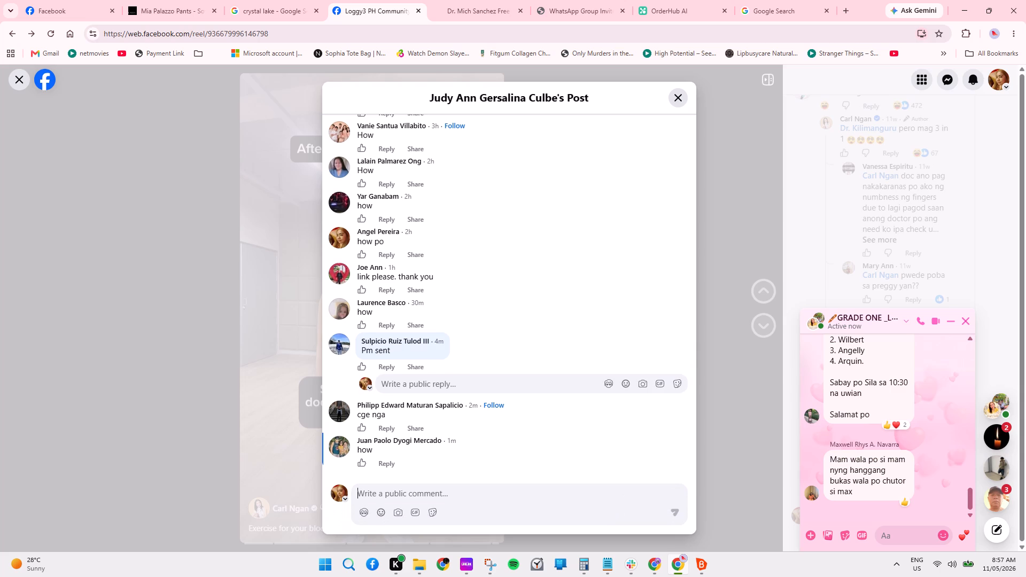
{"action": "left_click", "coordinate": [454, 494]}
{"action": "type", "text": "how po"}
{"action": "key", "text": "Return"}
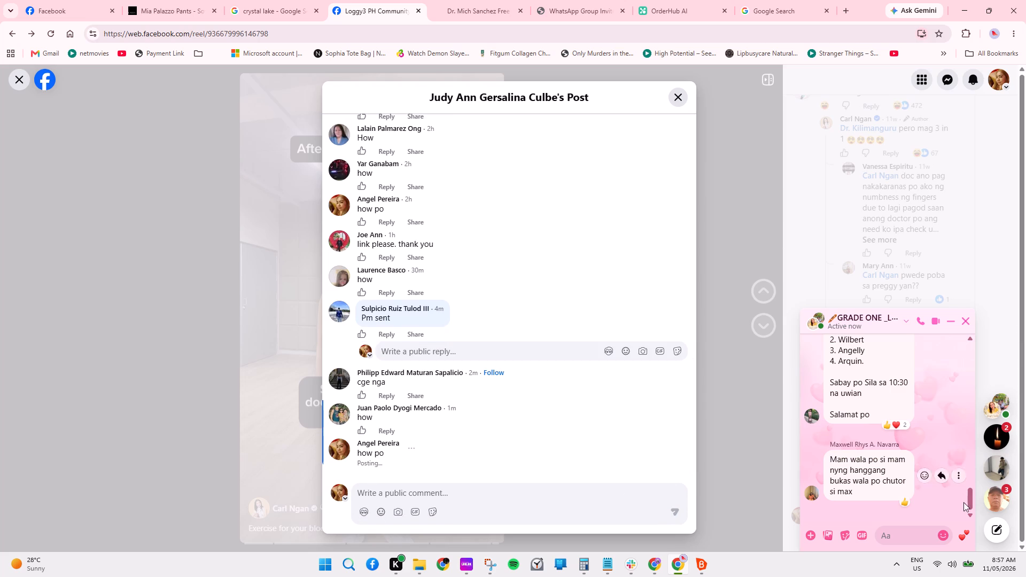
Open the unread Messenger chat with the sent photos and examine the two medicine blister-pack photos at full size.
{"action": "left_click", "coordinate": [991, 505]}
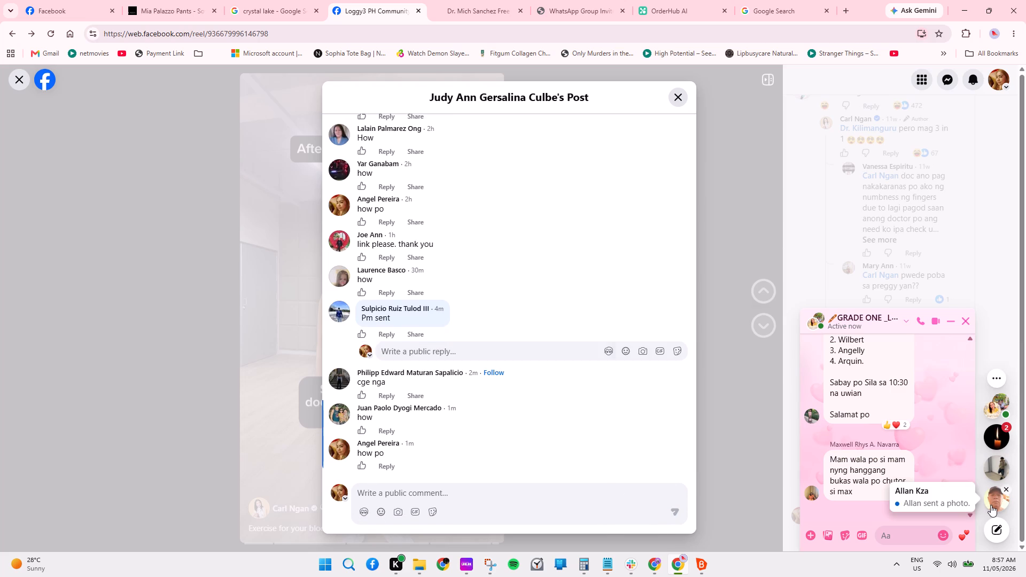
{"action": "scroll", "coordinate": [695, 483], "scroll_direction": "up", "scroll_amount": 2}
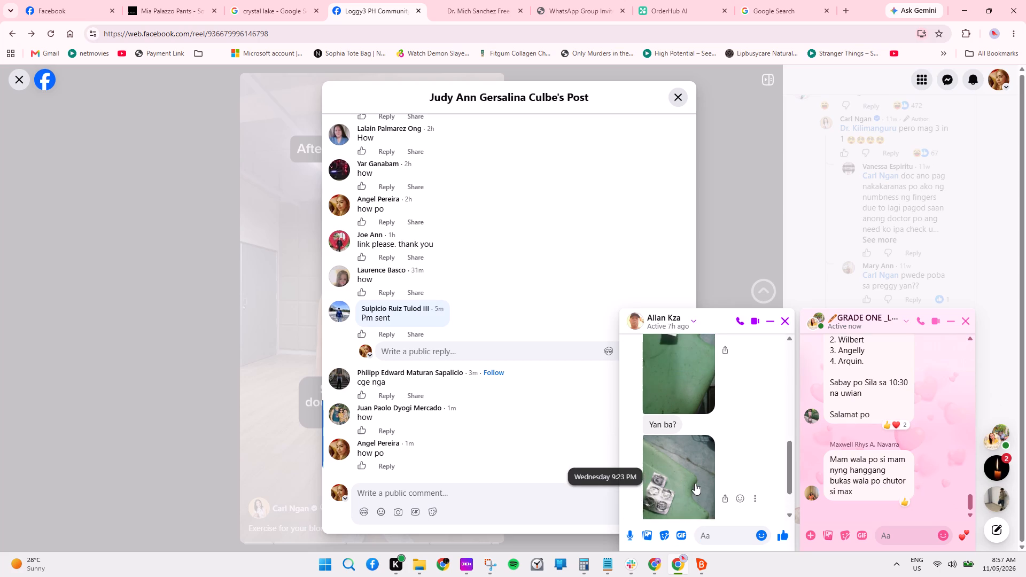
{"action": "scroll", "coordinate": [695, 483], "scroll_direction": "up", "scroll_amount": 3}
{"action": "scroll", "coordinate": [695, 483], "scroll_direction": "down", "scroll_amount": 3}
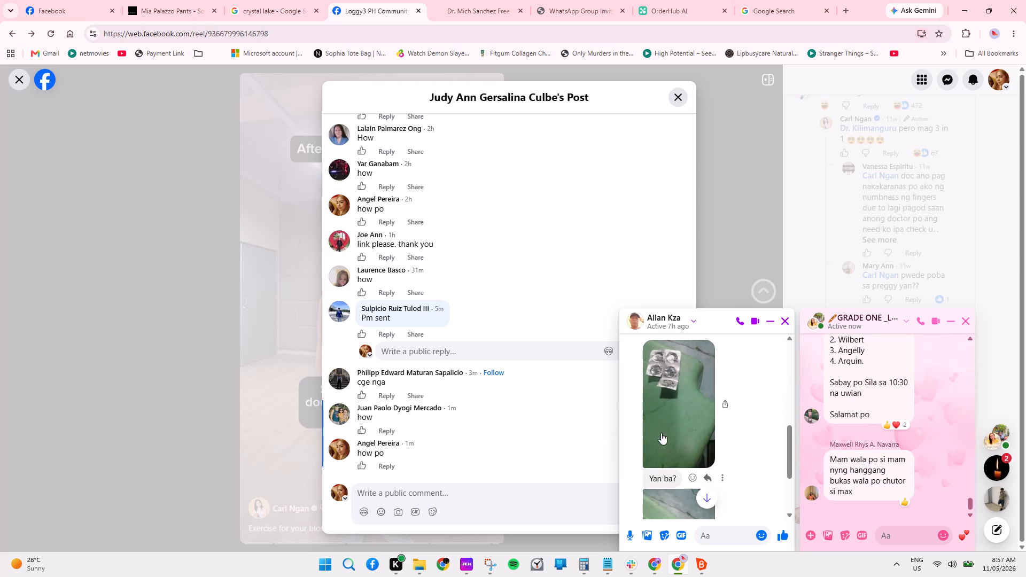
{"action": "left_click", "coordinate": [647, 408]}
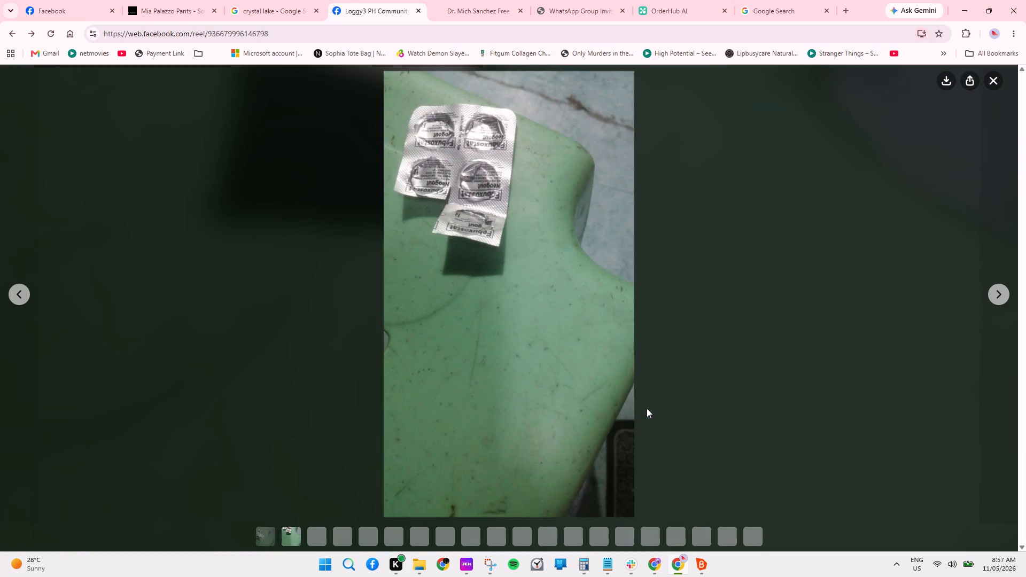
{"action": "left_click", "coordinate": [992, 83]}
{"action": "scroll", "coordinate": [736, 457], "scroll_direction": "down", "scroll_amount": 2}
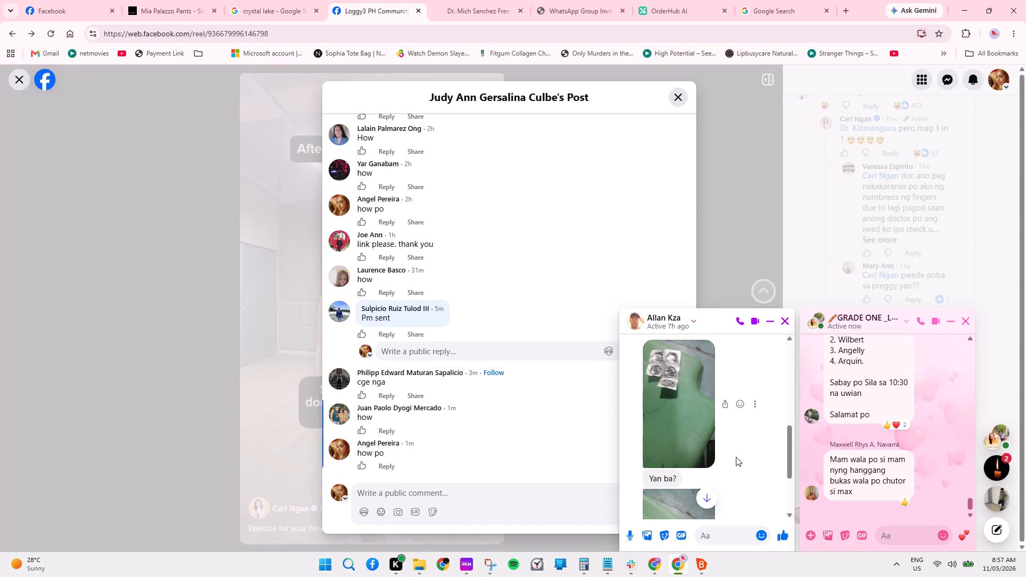
{"action": "scroll", "coordinate": [736, 457], "scroll_direction": "down", "scroll_amount": 1}
{"action": "left_click", "coordinate": [672, 448]}
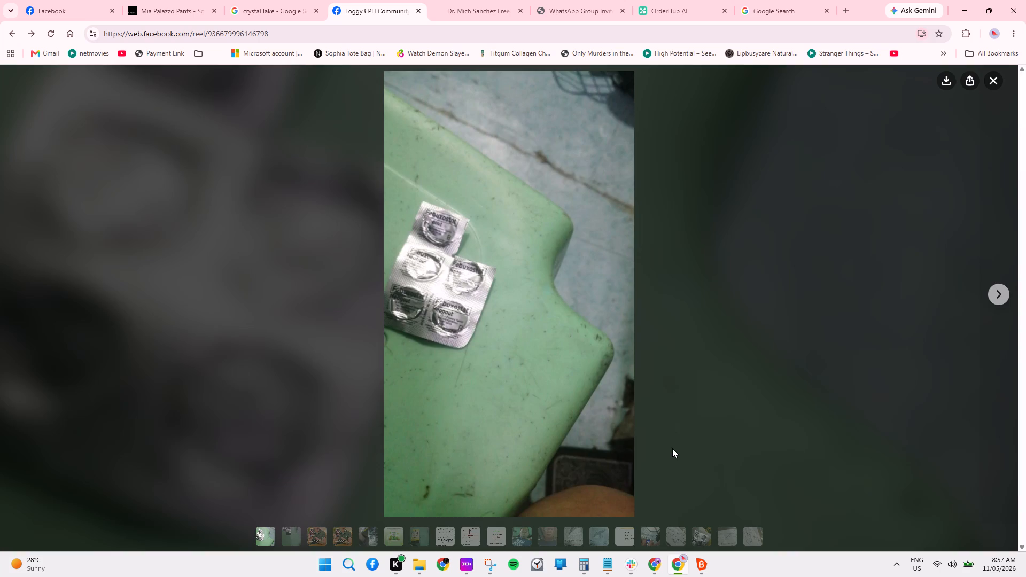
{"action": "left_click", "coordinate": [992, 83]}
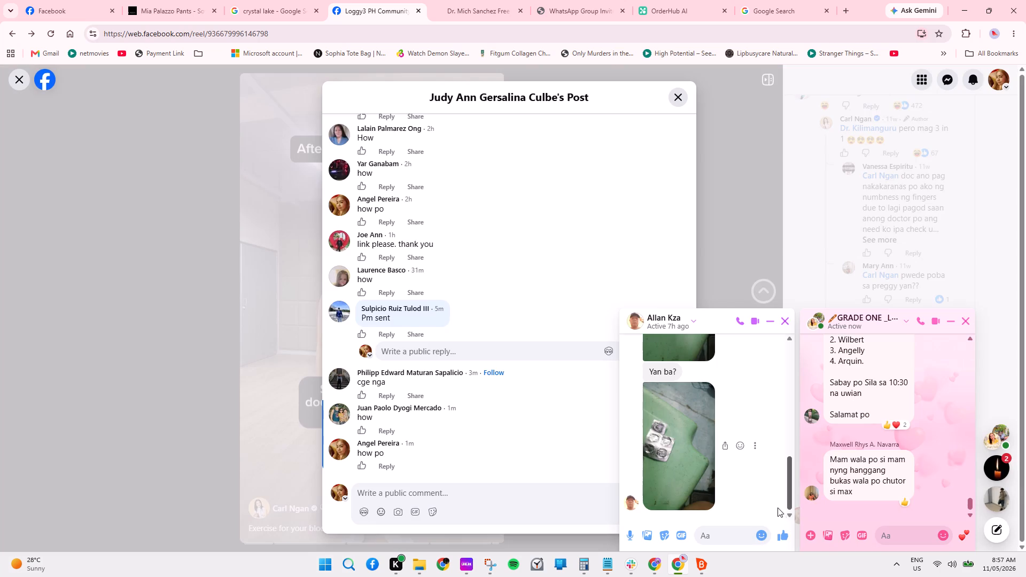
Reply "may ganyan ka pa?" in the chat with the medicine photos.
{"action": "left_click", "coordinate": [727, 539]}
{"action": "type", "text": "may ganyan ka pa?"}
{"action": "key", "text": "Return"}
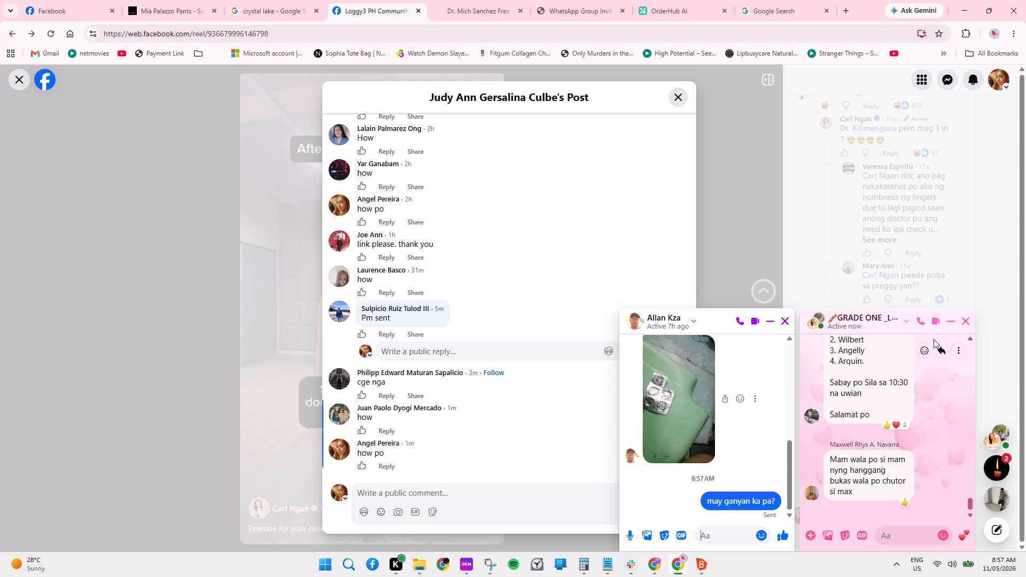
Minimise the Grade One group chat and close the withdrawal post.
{"action": "left_click", "coordinate": [952, 323]}
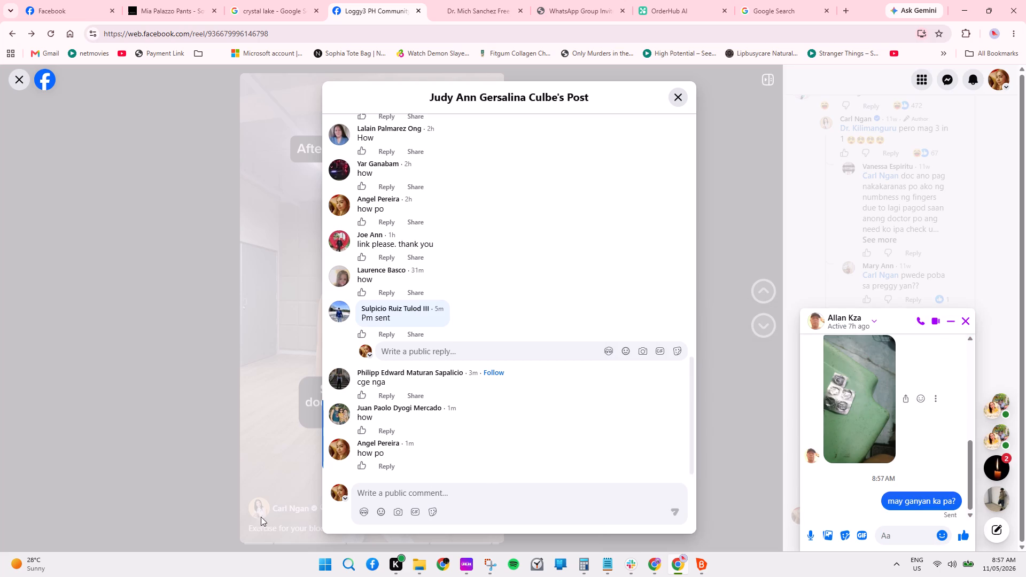
{"action": "scroll", "coordinate": [422, 420], "scroll_direction": "down", "scroll_amount": 4}
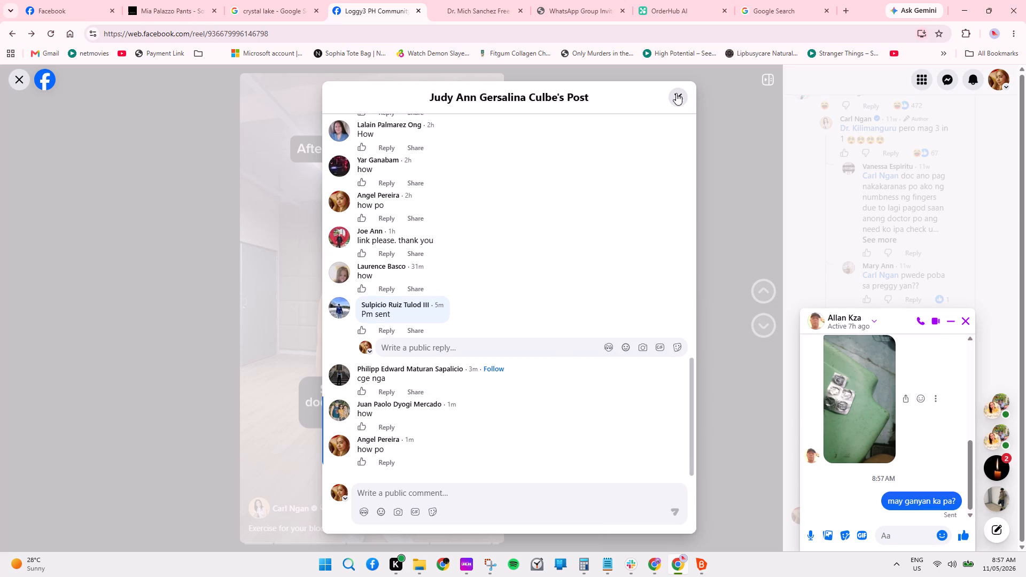
{"action": "left_click", "coordinate": [677, 97]}
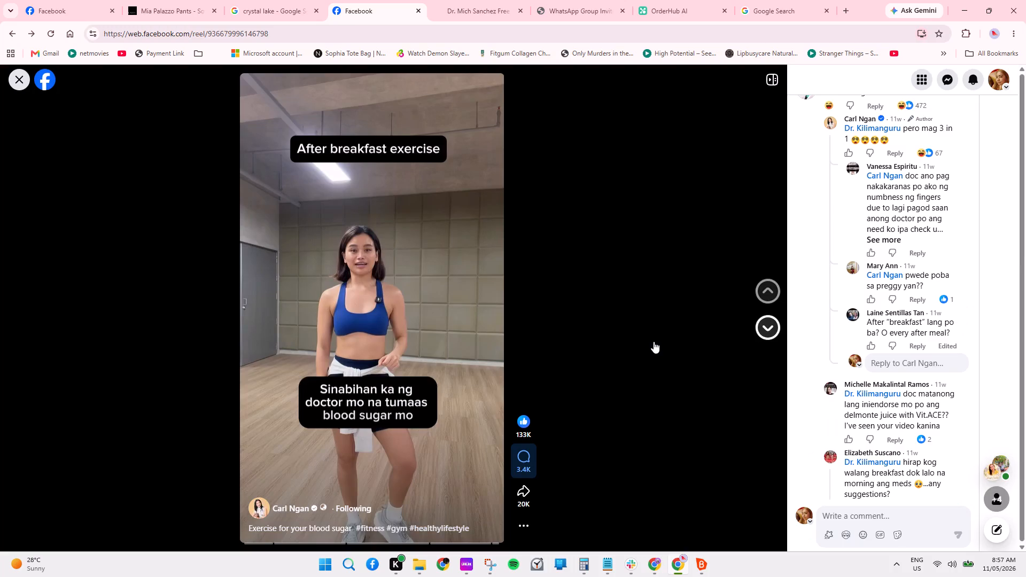
Switch to the work browser window and check the Baserow Call Log and the law office's Google Voice conversation.
{"action": "left_click", "coordinate": [658, 561]}
{"action": "left_click", "coordinate": [361, 482]}
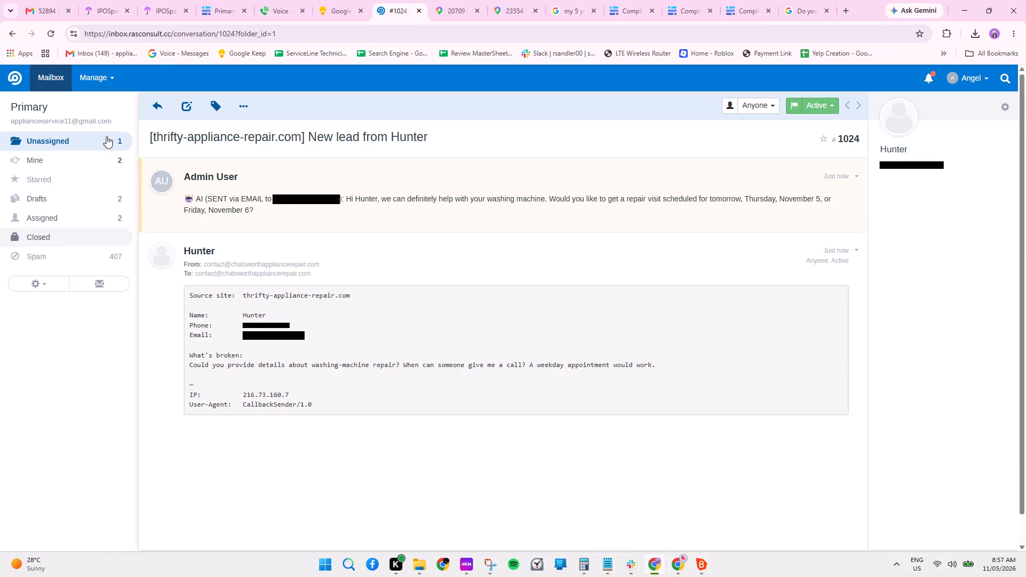
{"action": "left_click", "coordinate": [205, 6]}
{"action": "left_click", "coordinate": [660, 447]}
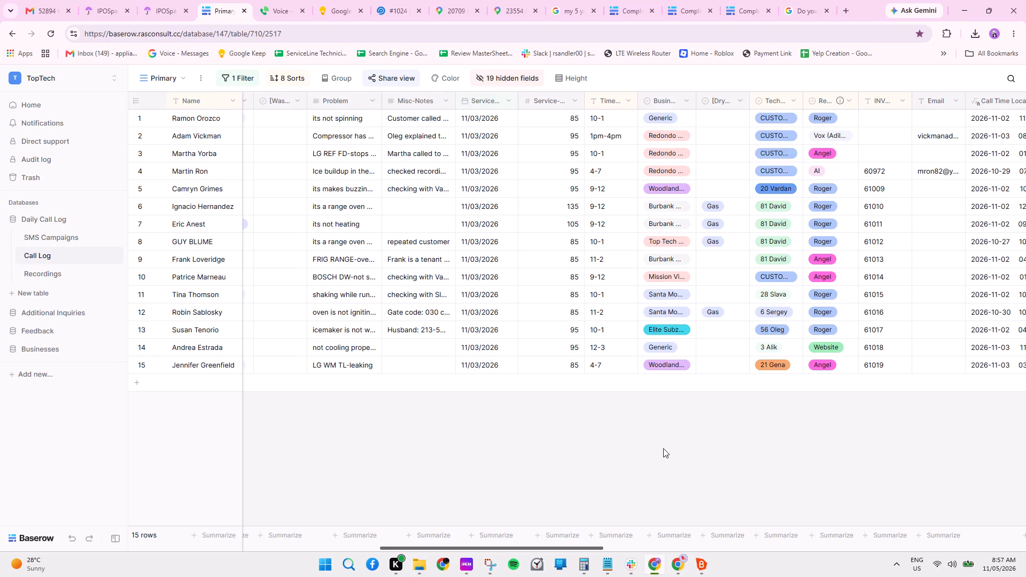
{"action": "left_click", "coordinate": [273, 9]}
{"action": "scroll", "coordinate": [572, 315], "scroll_direction": "down", "scroll_amount": 3}
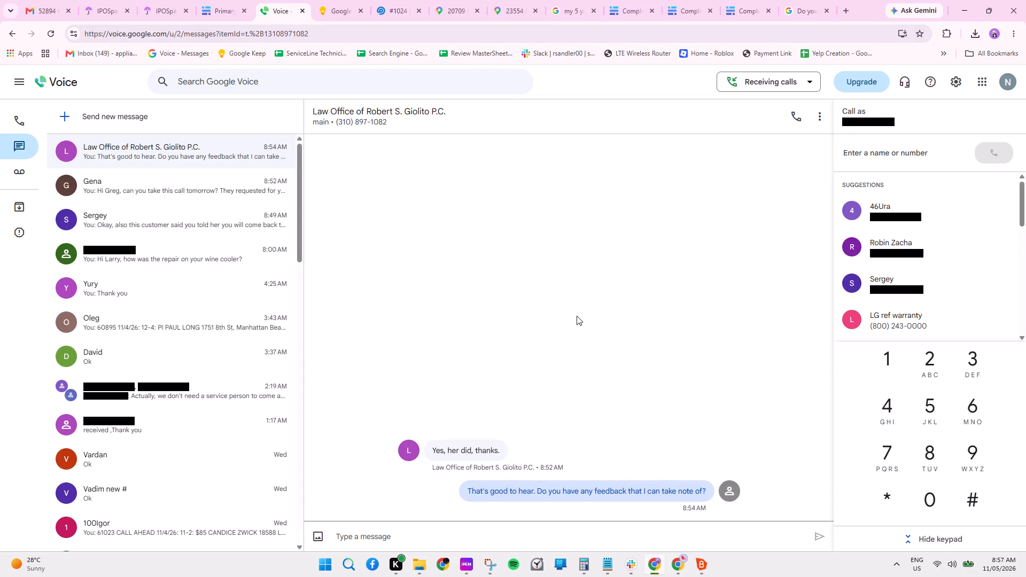
{"action": "scroll", "coordinate": [577, 316], "scroll_direction": "down", "scroll_amount": 2}
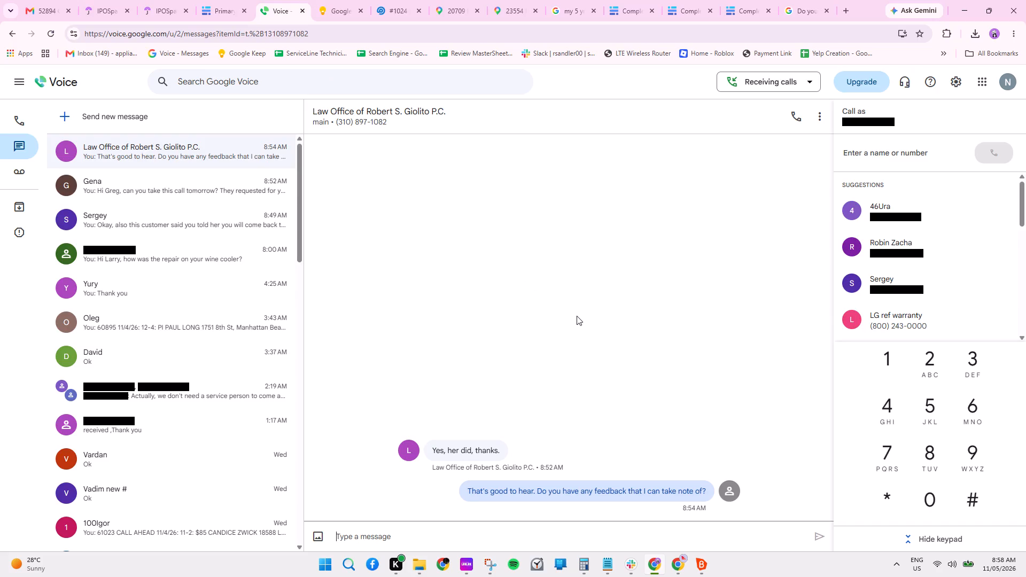
Switch to Google Voice and open the Gena conversation to check for a reply about the Speed Queen washer job.
{"action": "left_click", "coordinate": [182, 194]}
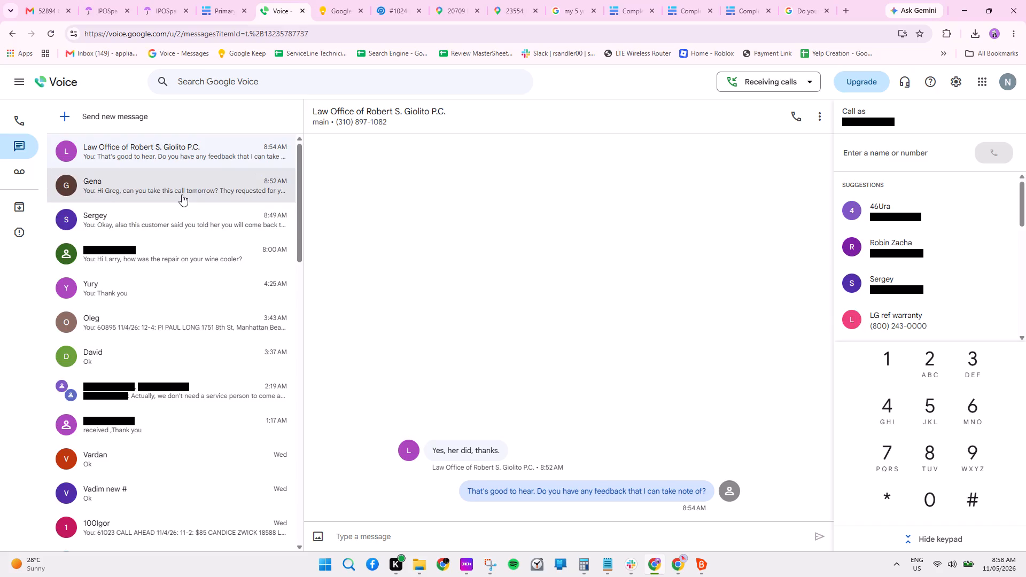
{"action": "left_click", "coordinate": [528, 544]}
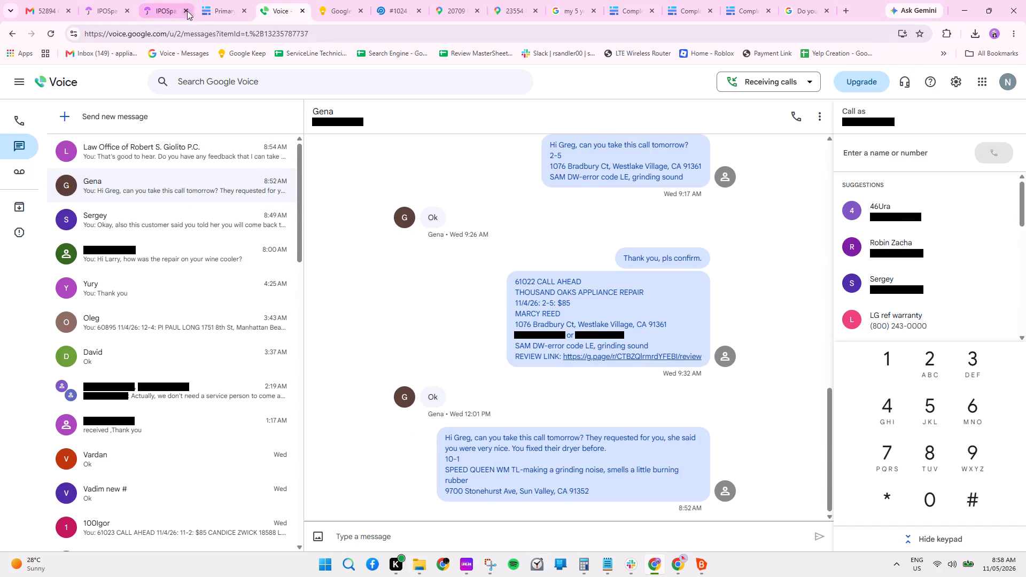
Set the Service-Date filter in the Baserow Call Log's Primary view to 11/05/2026.
{"action": "left_click", "coordinate": [205, 4]}
{"action": "left_click", "coordinate": [712, 453]}
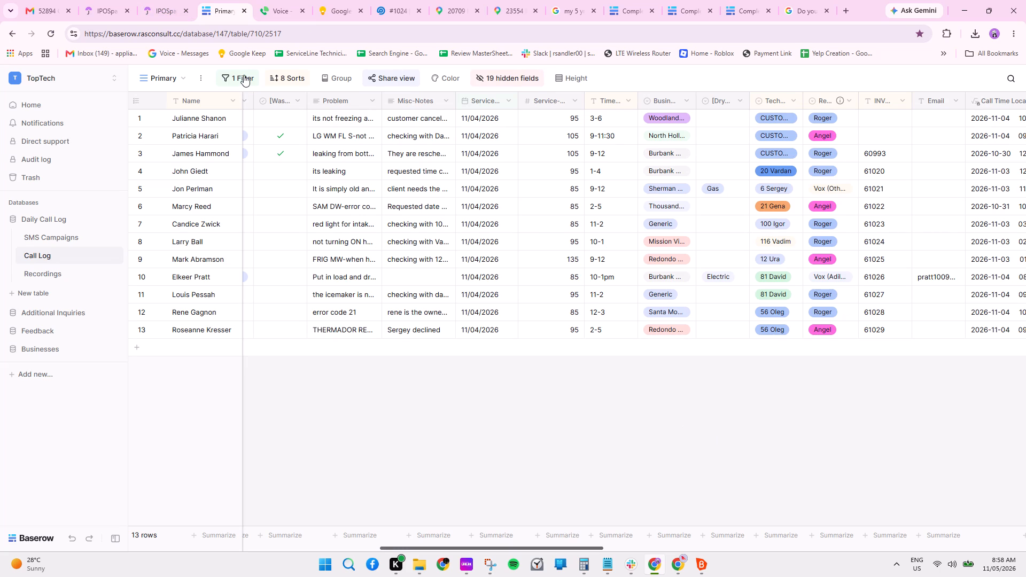
{"action": "left_click", "coordinate": [244, 75]}
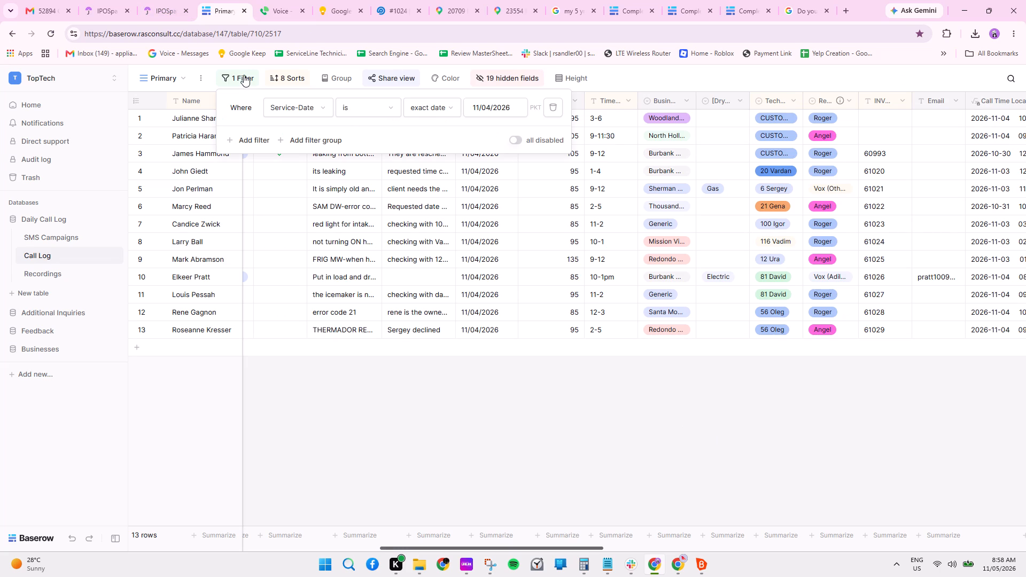
{"action": "left_click", "coordinate": [493, 106]}
{"action": "left_click", "coordinate": [547, 205]}
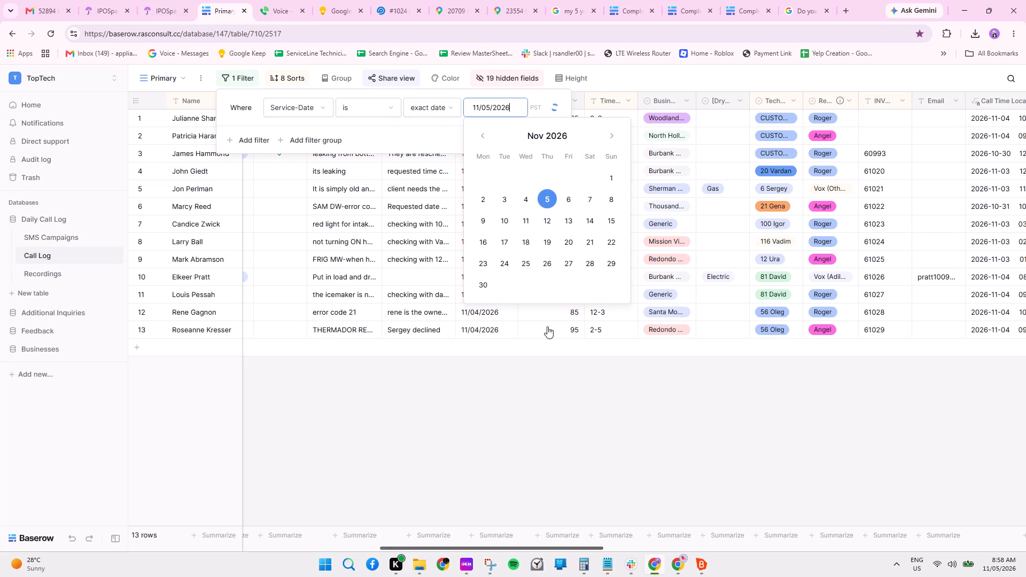
Open the full record of the Subzero French-door refrigerator call in the filtered Call Log and review its appliance, problem and notes fields.
{"action": "left_click", "coordinate": [559, 440]}
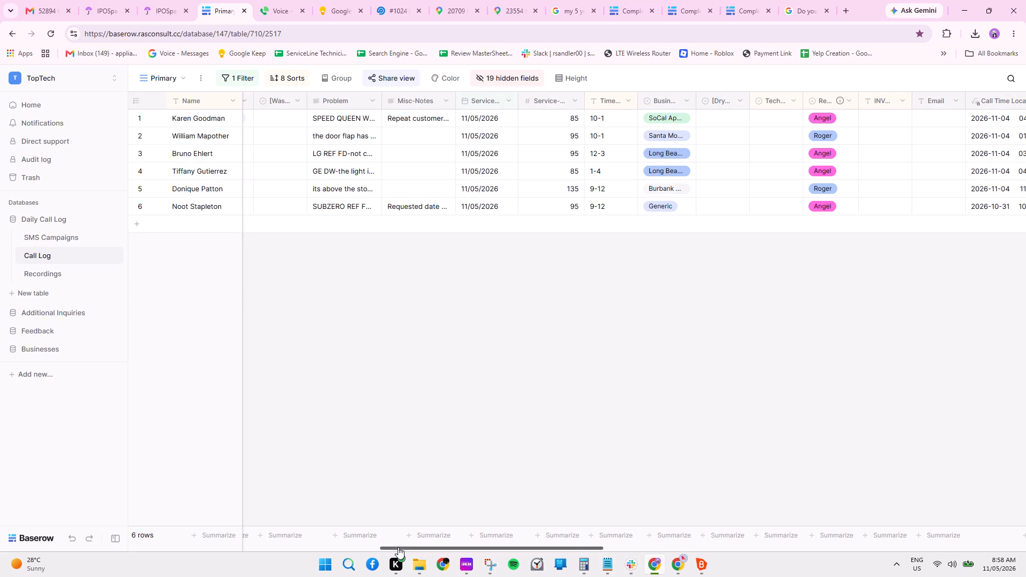
{"action": "left_click_drag", "start_coordinate": [398, 547], "coordinate": [209, 504]}
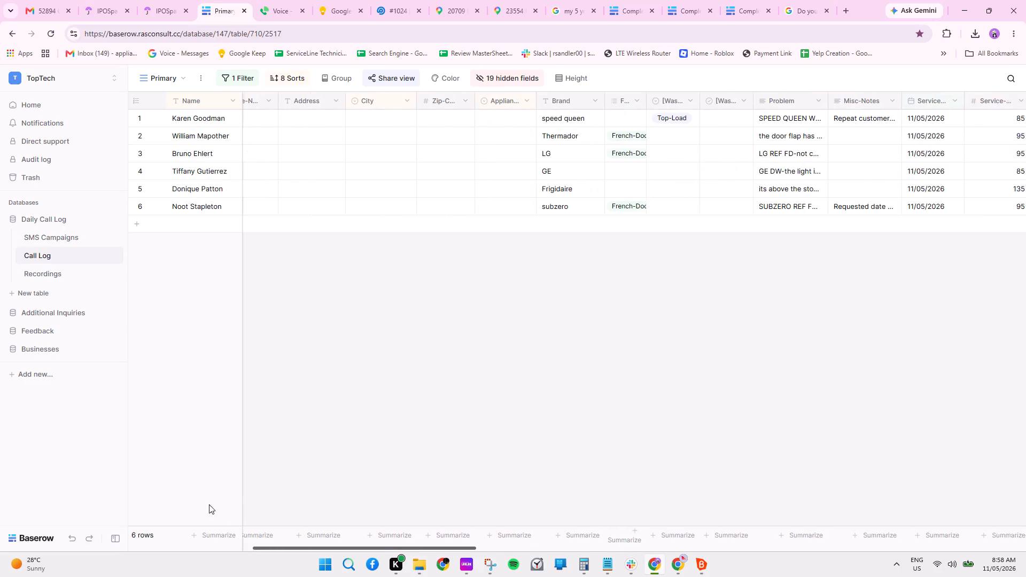
{"action": "left_click_drag", "start_coordinate": [209, 504], "coordinate": [195, 504]}
{"action": "left_click", "coordinate": [160, 205]}
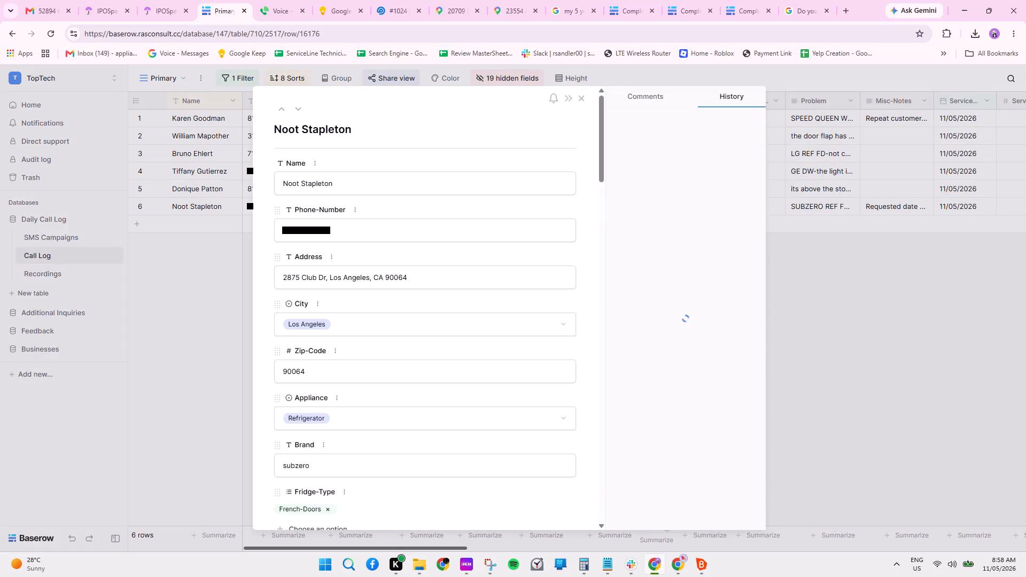
{"action": "scroll", "coordinate": [517, 363], "scroll_direction": "down", "scroll_amount": 3}
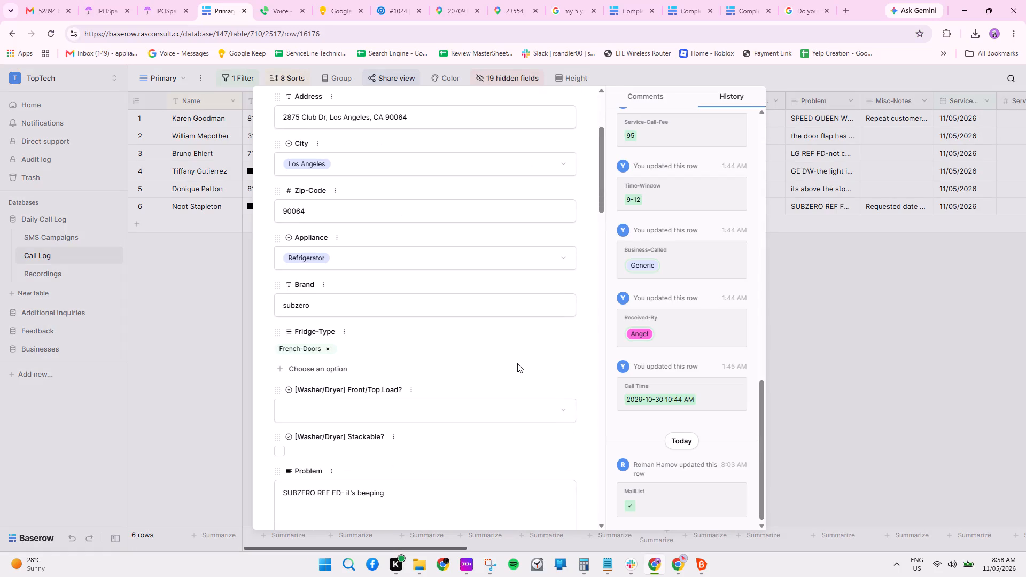
{"action": "scroll", "coordinate": [517, 363], "scroll_direction": "down", "scroll_amount": 2}
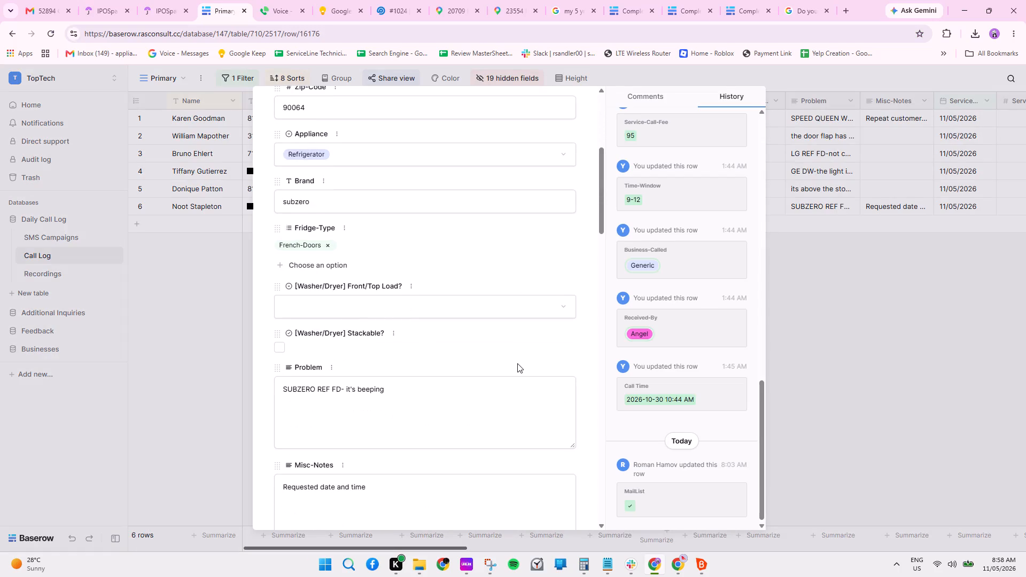
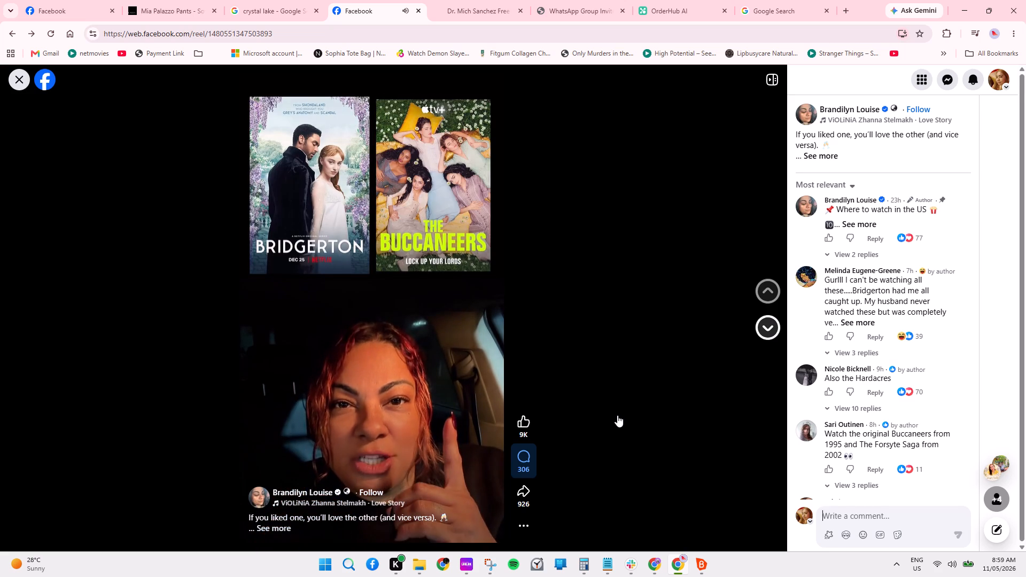
Follow the creator of the Facebook reel comparing Bridgerton and The Buccaneers, and like the reel.
{"action": "left_click", "coordinate": [377, 493]}
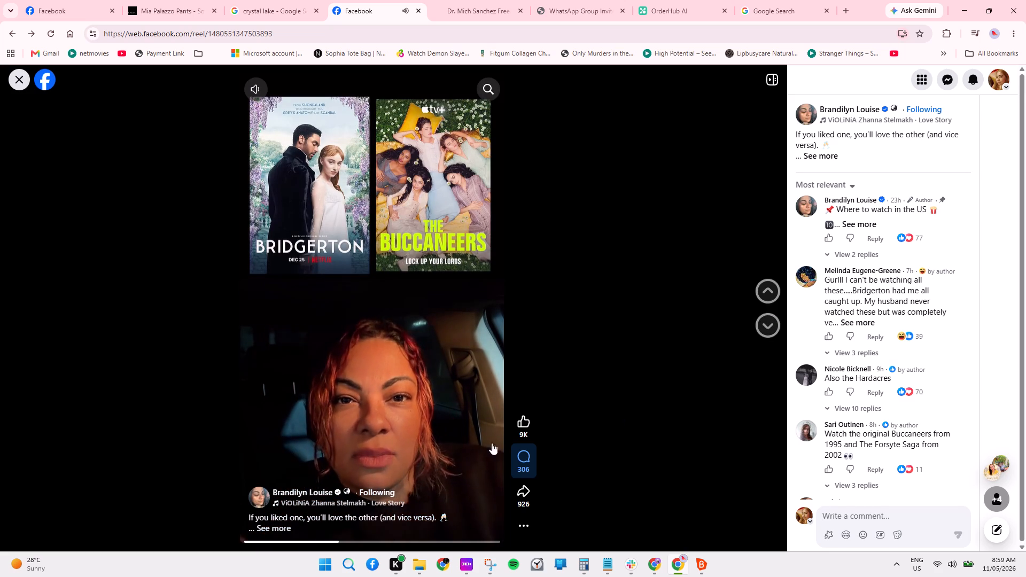
{"action": "left_click", "coordinate": [526, 423]}
{"action": "scroll", "coordinate": [621, 433], "scroll_direction": "down", "scroll_amount": 3}
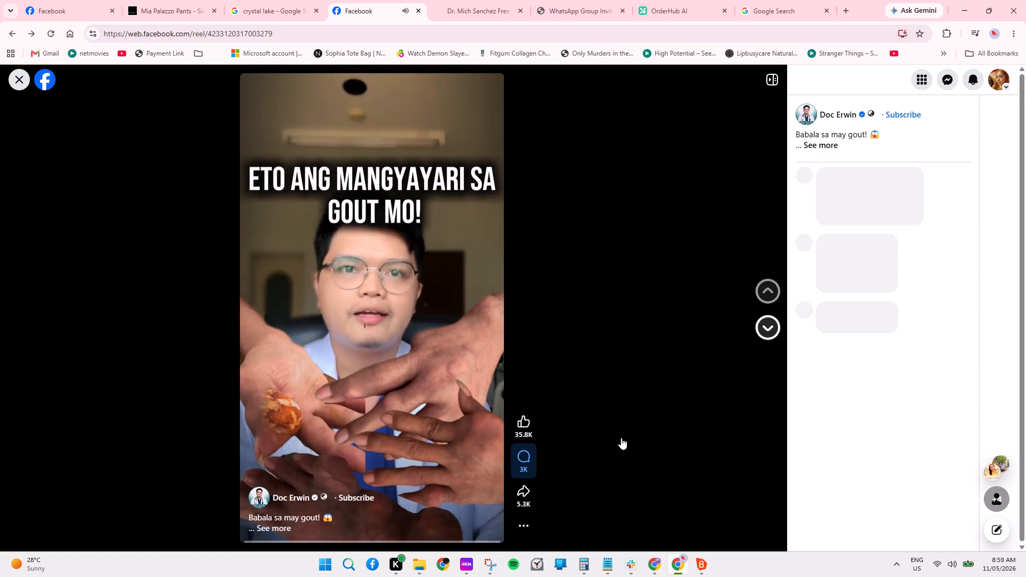
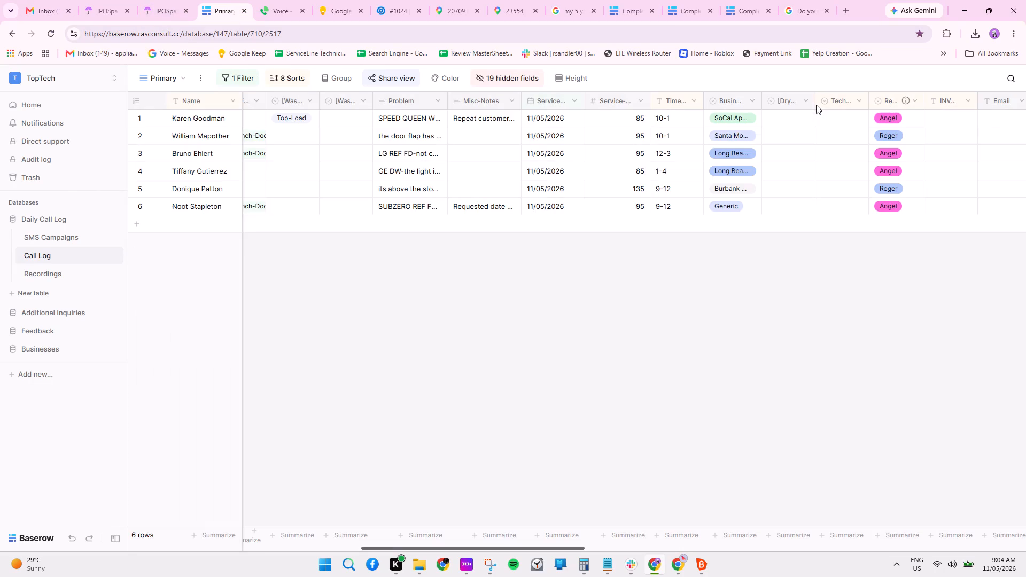
Assign technician 21 Gena to the 10-1 Speed Queen washer call for SoCal in the Call Log.
{"action": "double_click", "coordinate": [845, 119]}
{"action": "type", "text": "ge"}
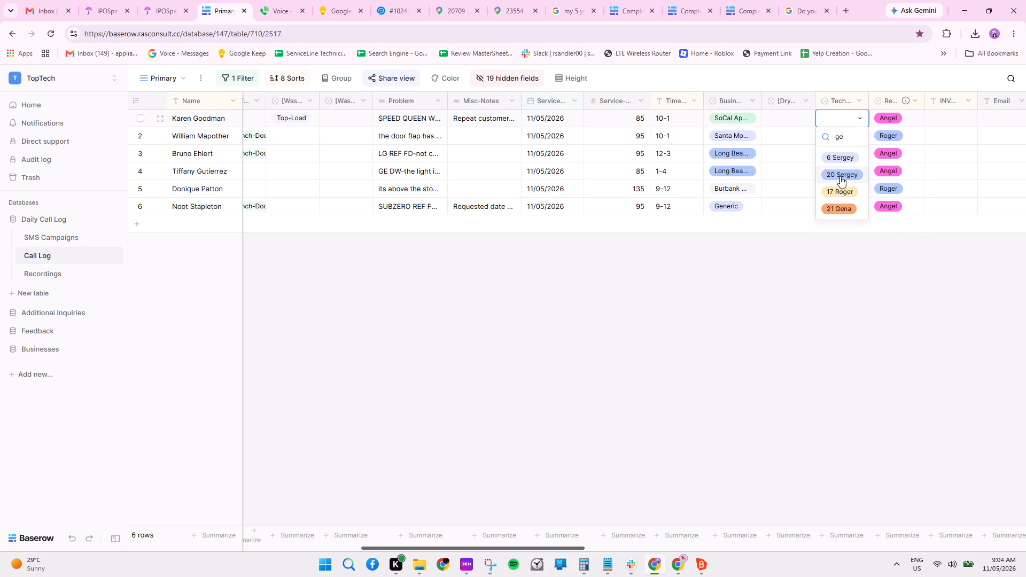
{"action": "left_click", "coordinate": [842, 208]}
{"action": "left_click", "coordinate": [818, 301]}
{"action": "double_click", "coordinate": [841, 190]}
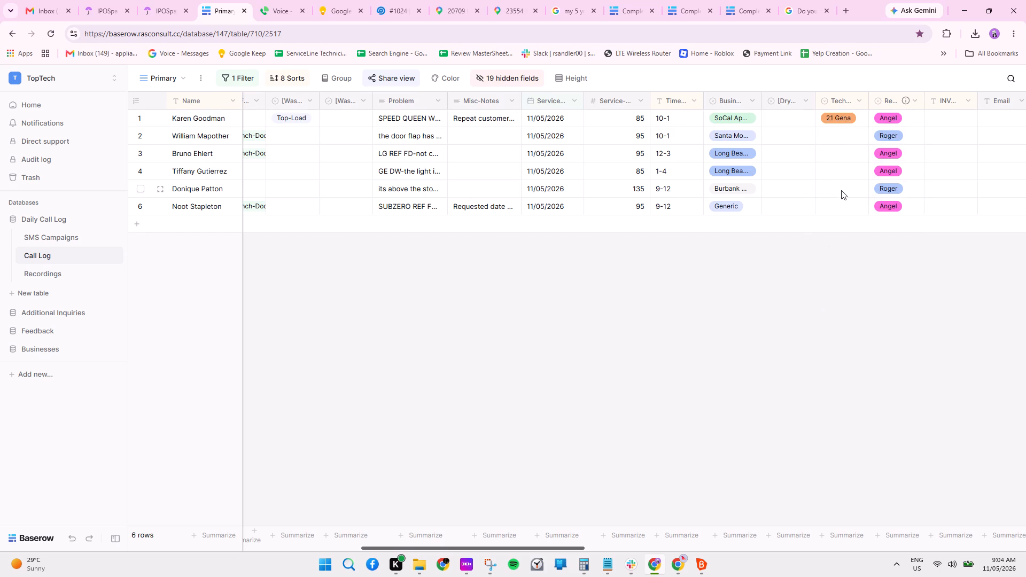
{"action": "left_click", "coordinate": [846, 274]}
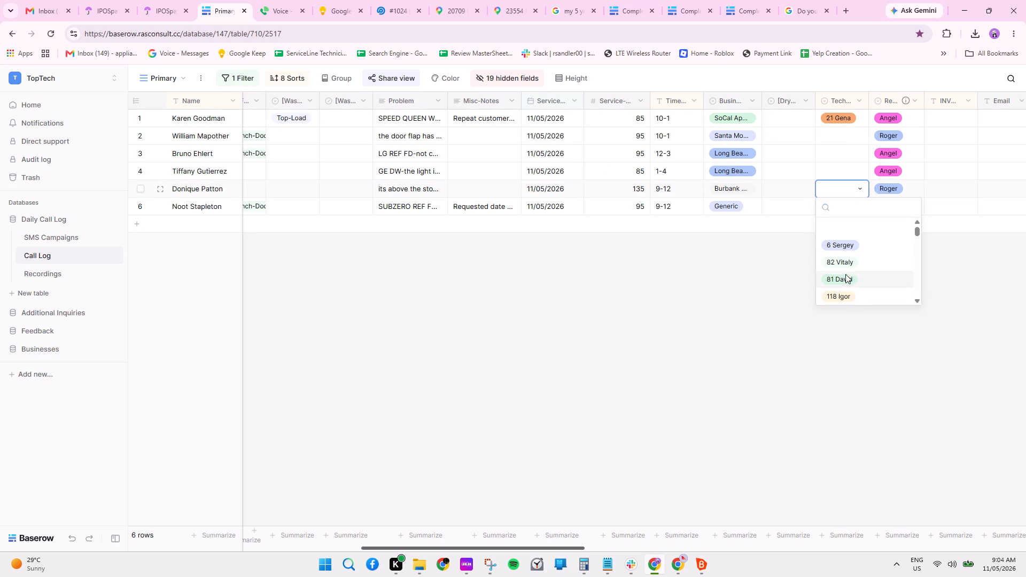
{"action": "left_click", "coordinate": [832, 370]}
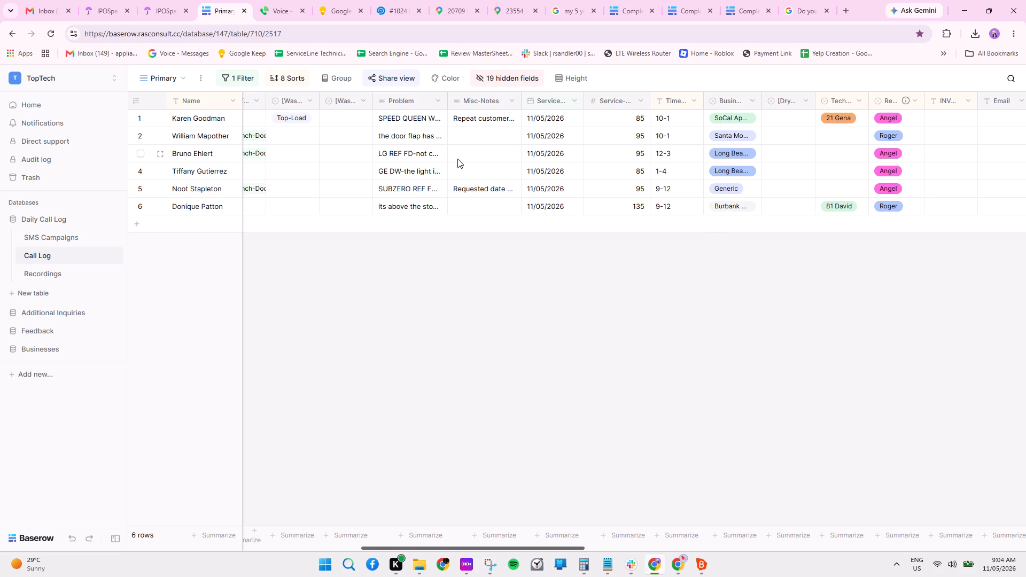
Open the full record of the 12-3 LG refrigerator call in Long Beach and select its whole address.
{"action": "left_click", "coordinate": [166, 153]}
{"action": "left_click", "coordinate": [159, 153]}
{"action": "triple_click", "coordinate": [359, 277]}
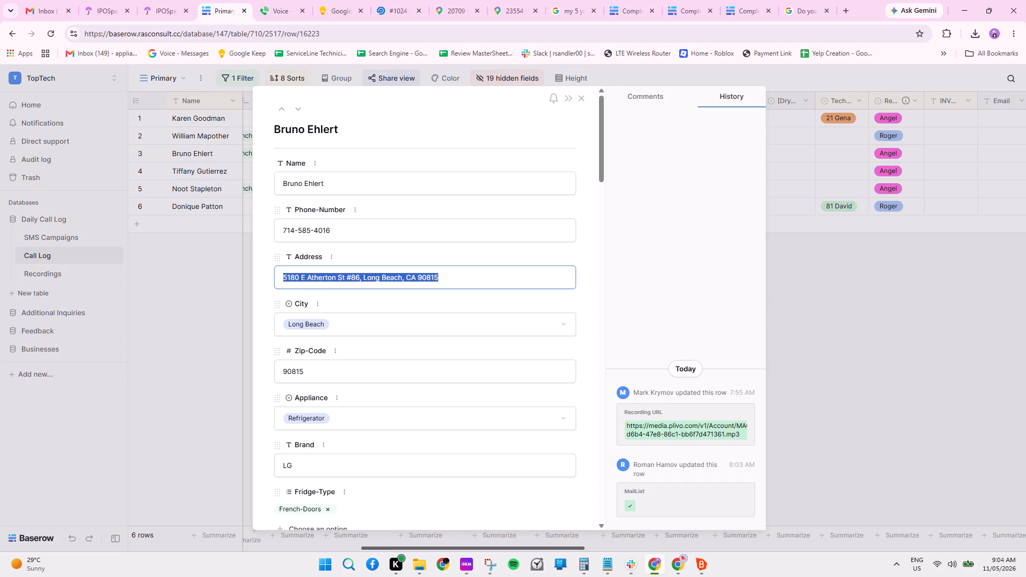
Copy the LG refrigerator job's address and send Bob "Hi Bob, can you take these calls for tomorrow?" in Google Voice.
{"action": "key", "text": "ctrl+c"}
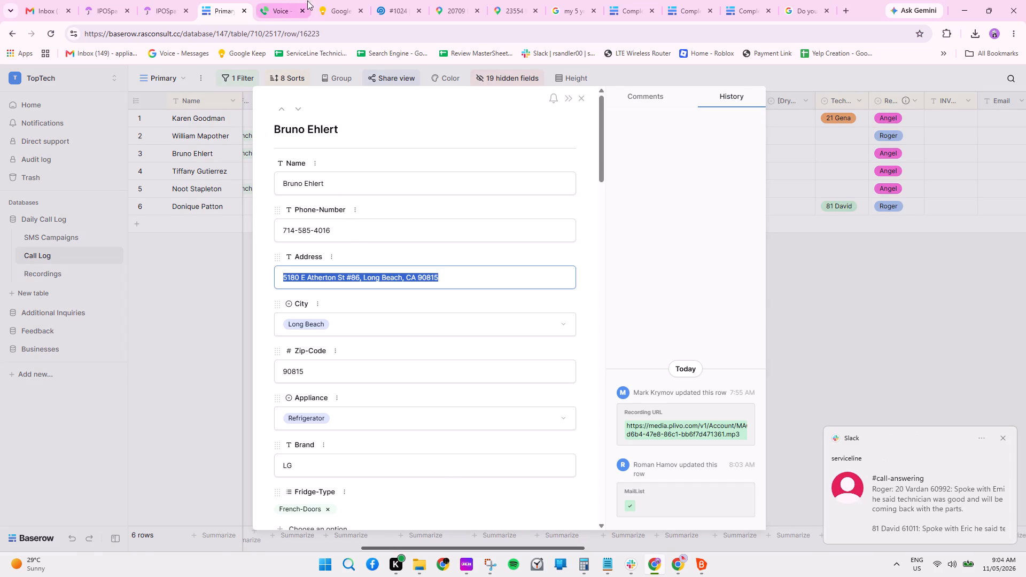
{"action": "left_click", "coordinate": [277, 0]}
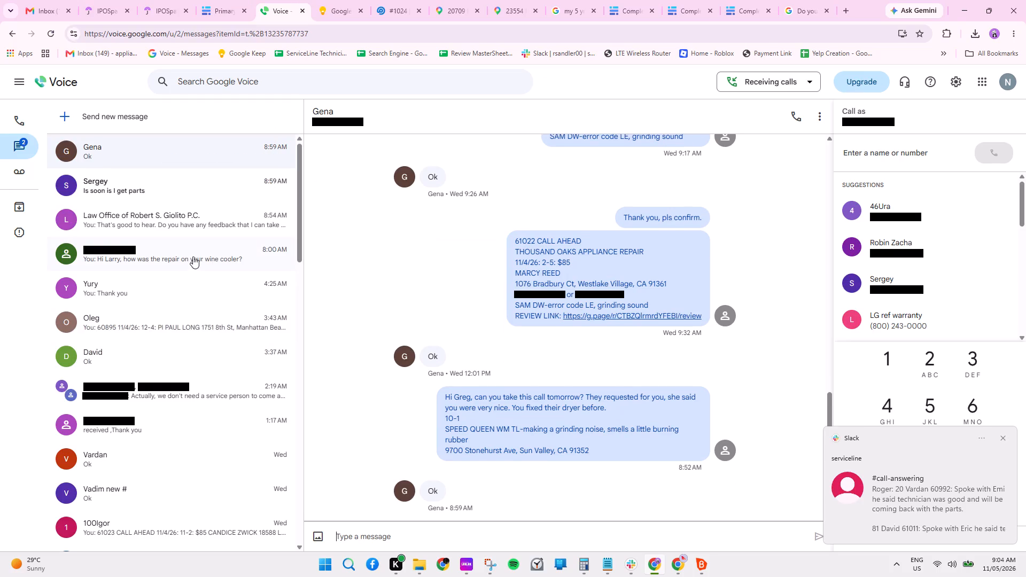
{"action": "scroll", "coordinate": [193, 256], "scroll_direction": "down", "scroll_amount": 4}
{"action": "left_click", "coordinate": [153, 382]}
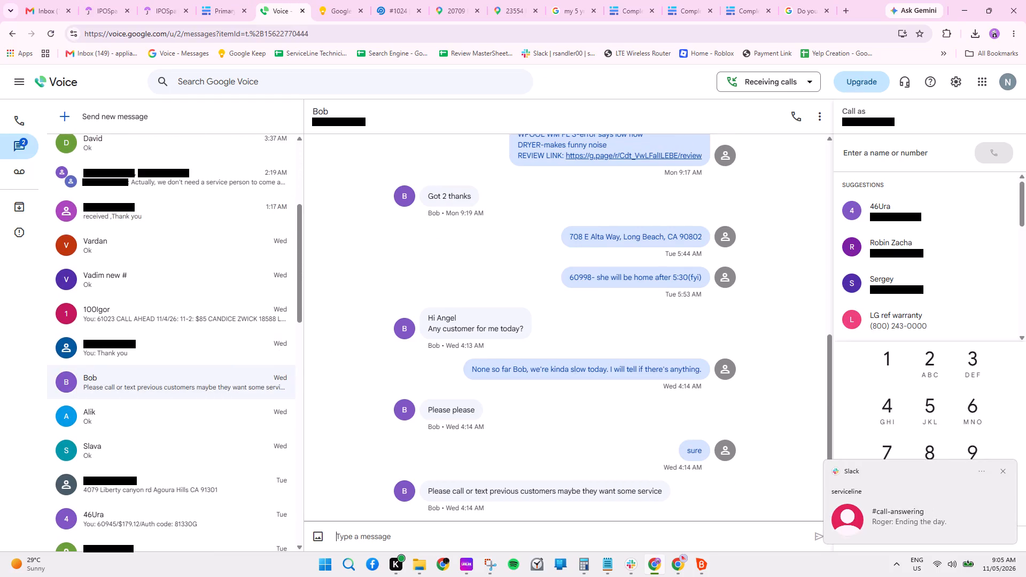
{"action": "double_click", "coordinate": [457, 533]}
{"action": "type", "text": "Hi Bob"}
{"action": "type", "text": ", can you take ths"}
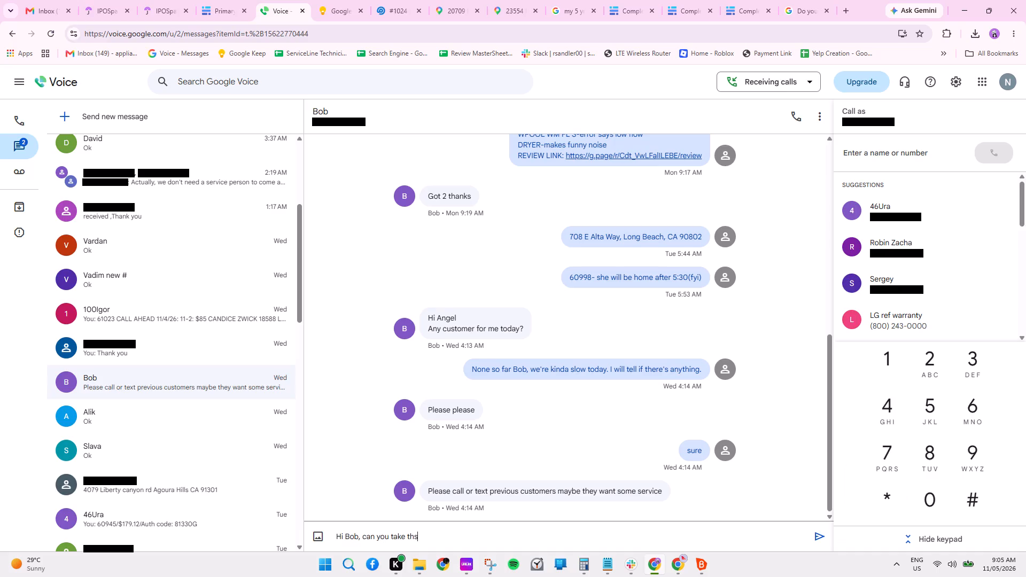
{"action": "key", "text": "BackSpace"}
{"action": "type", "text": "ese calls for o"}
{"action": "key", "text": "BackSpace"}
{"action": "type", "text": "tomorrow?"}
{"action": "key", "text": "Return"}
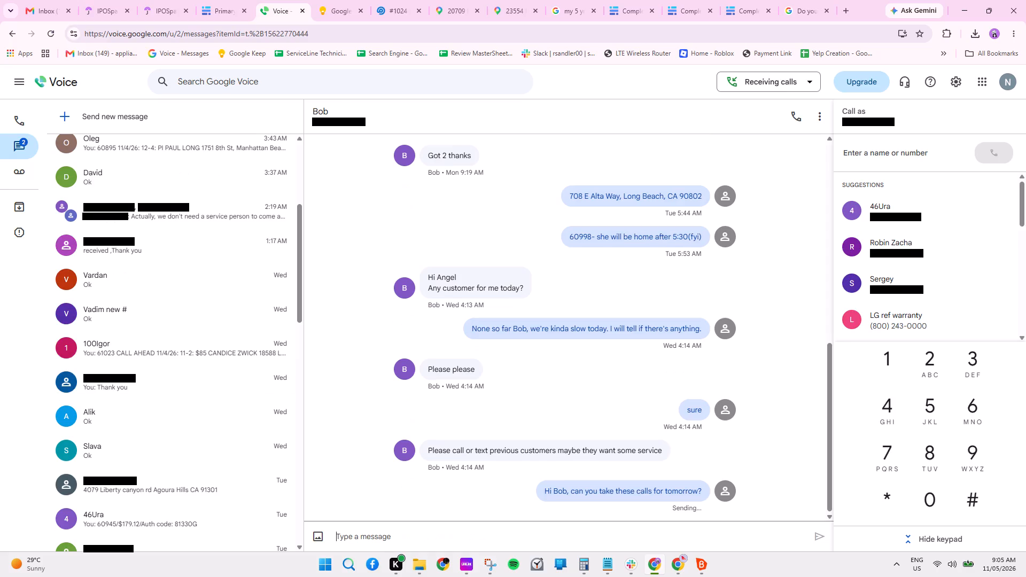
Draft Bob's first job entry with window 12-3, the copied address and the Call Log problem "LG REF FD-not cooling properly".
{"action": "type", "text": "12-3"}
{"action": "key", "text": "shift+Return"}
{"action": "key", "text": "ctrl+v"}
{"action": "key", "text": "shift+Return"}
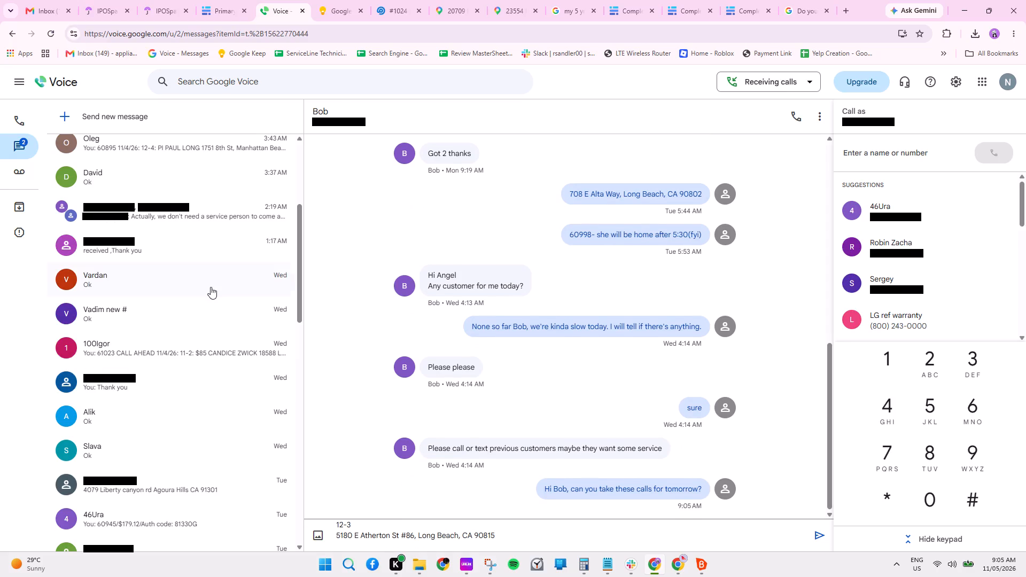
{"action": "left_click", "coordinate": [229, 7]}
{"action": "scroll", "coordinate": [332, 370], "scroll_direction": "down", "scroll_amount": 5}
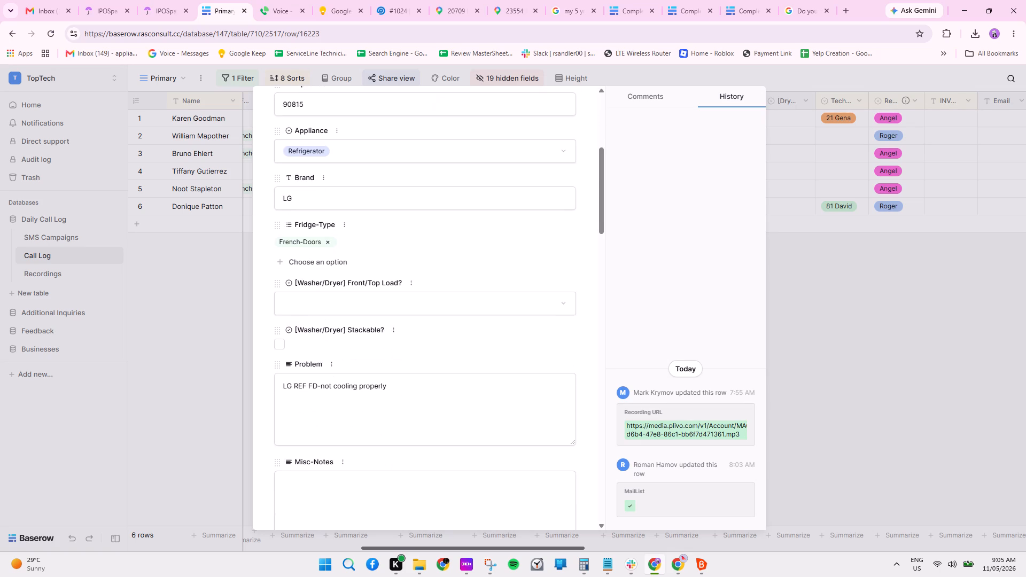
{"action": "triple_click", "coordinate": [331, 389]}
{"action": "key", "text": "ctrl+c"}
{"action": "scroll", "coordinate": [337, 389], "scroll_direction": "down", "scroll_amount": 3}
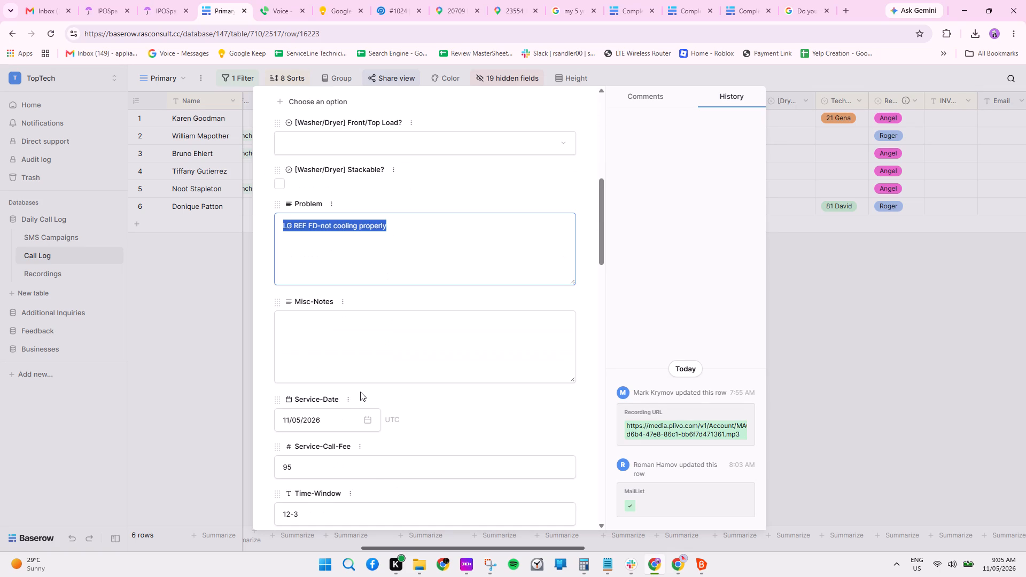
{"action": "left_click", "coordinate": [272, 7]}
{"action": "key", "text": "ctrl+v"}
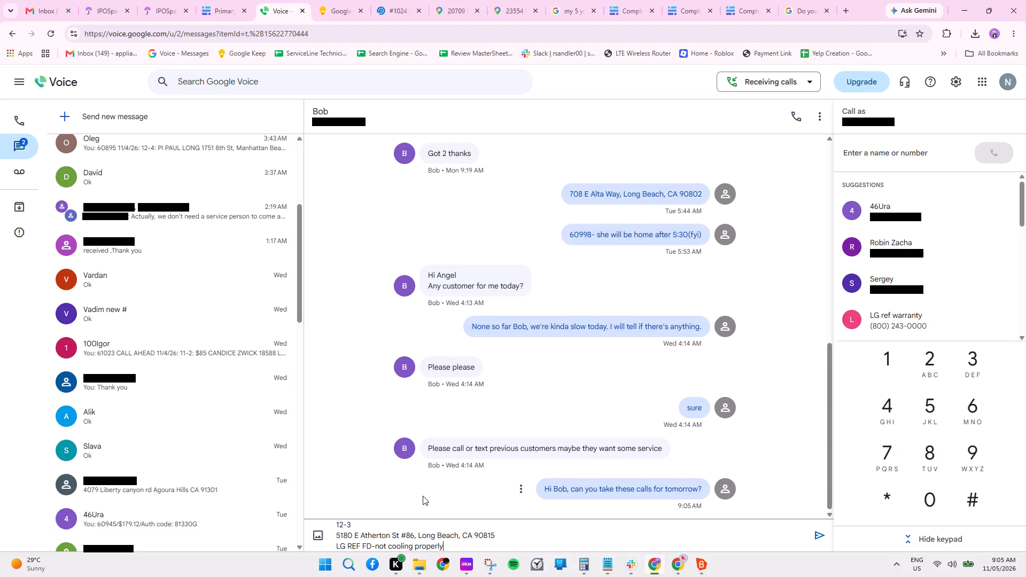
Start a second job entry in Bob's draft, after a blank line, with the time window 1-4.
{"action": "key", "text": "shift+Return"}
{"action": "key", "text": "shift+Return"}
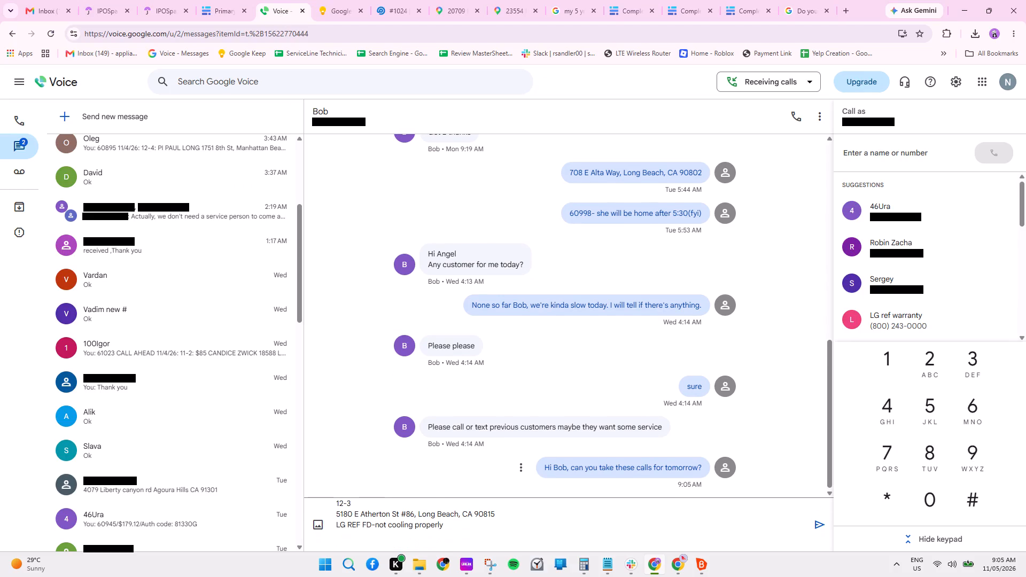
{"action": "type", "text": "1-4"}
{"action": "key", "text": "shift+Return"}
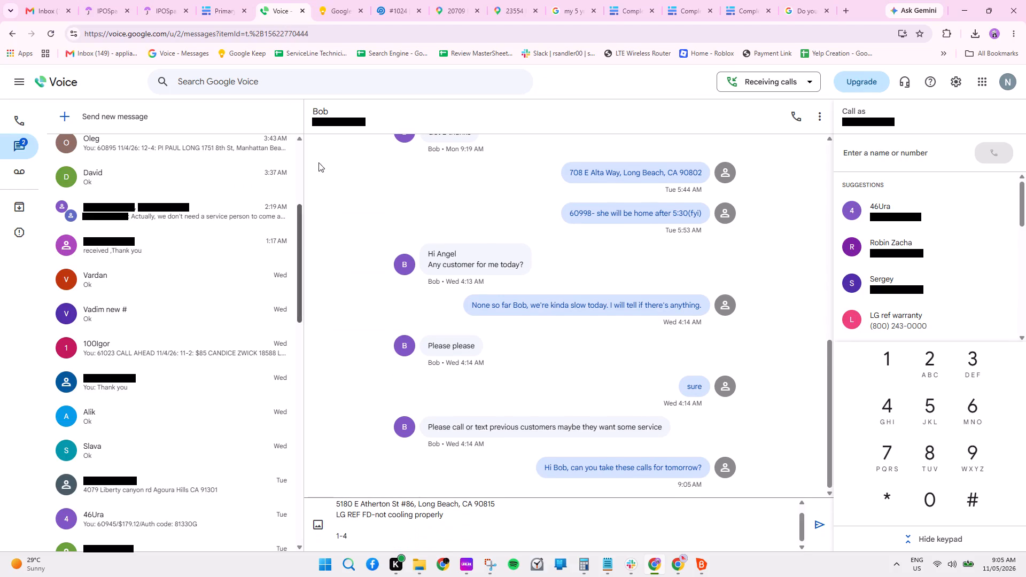
In the Baserow Call Log, enter "checking with Bob" in the Misc-Notes of the Long Beach LG refrigerator job and close its record.
{"action": "left_click", "coordinate": [224, 8]}
{"action": "left_click", "coordinate": [368, 360]}
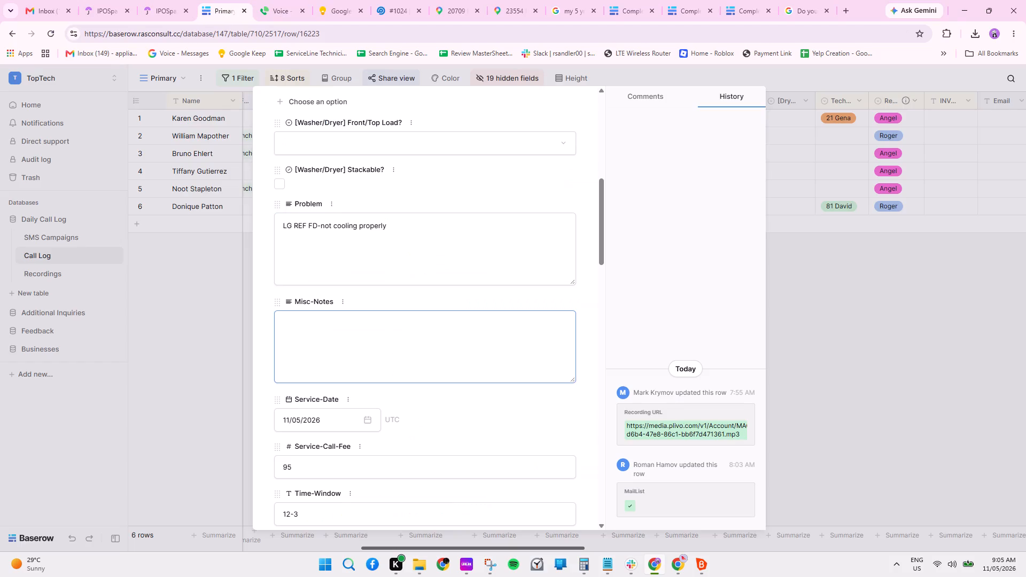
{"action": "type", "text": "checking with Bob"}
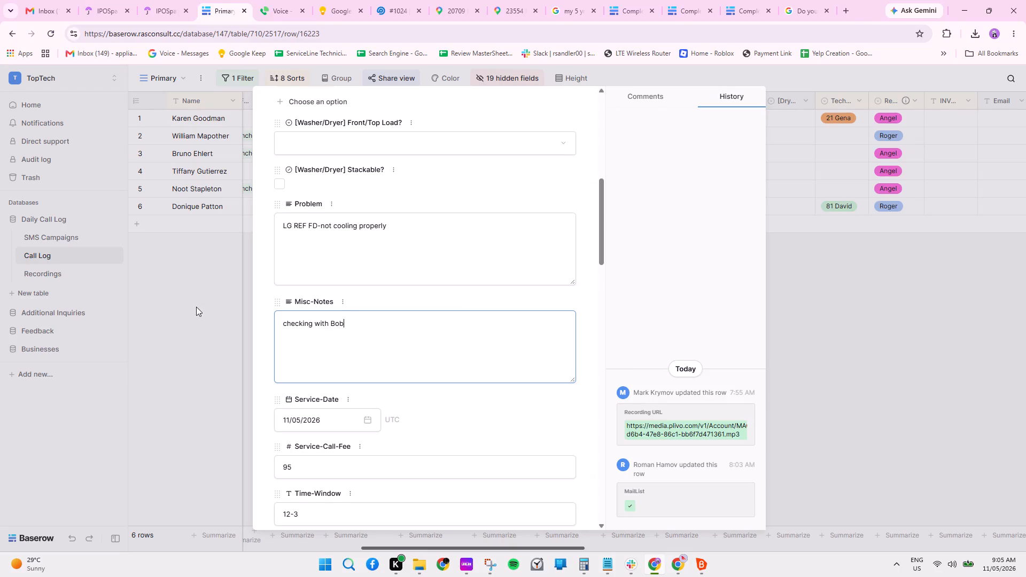
{"action": "left_click", "coordinate": [191, 305]}
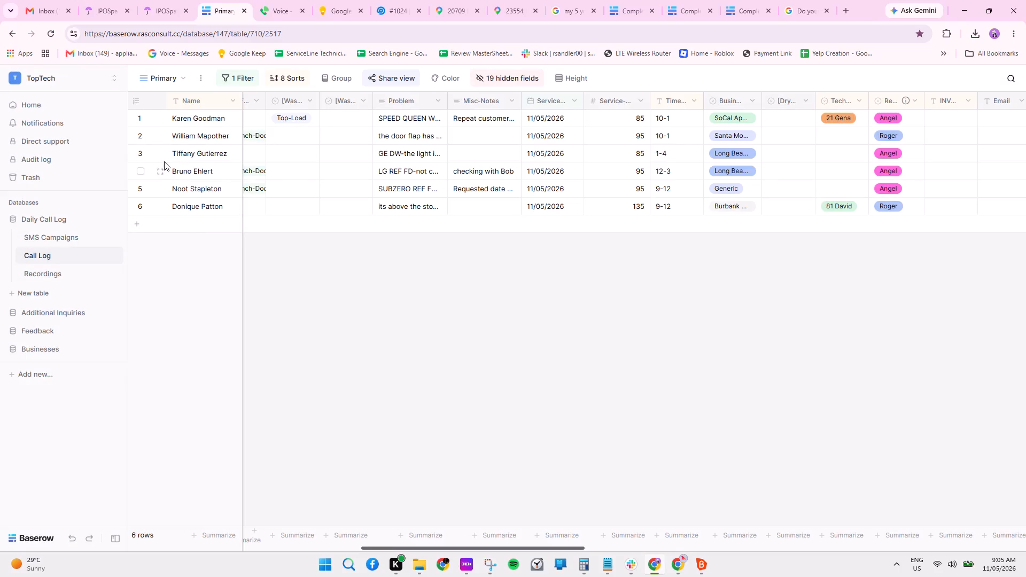
Add the GE dishwasher job's address and problem "GE DW-the light is not coming on, it won't start" to Bob's draft and send it.
{"action": "left_click", "coordinate": [161, 155]}
{"action": "triple_click", "coordinate": [385, 279]}
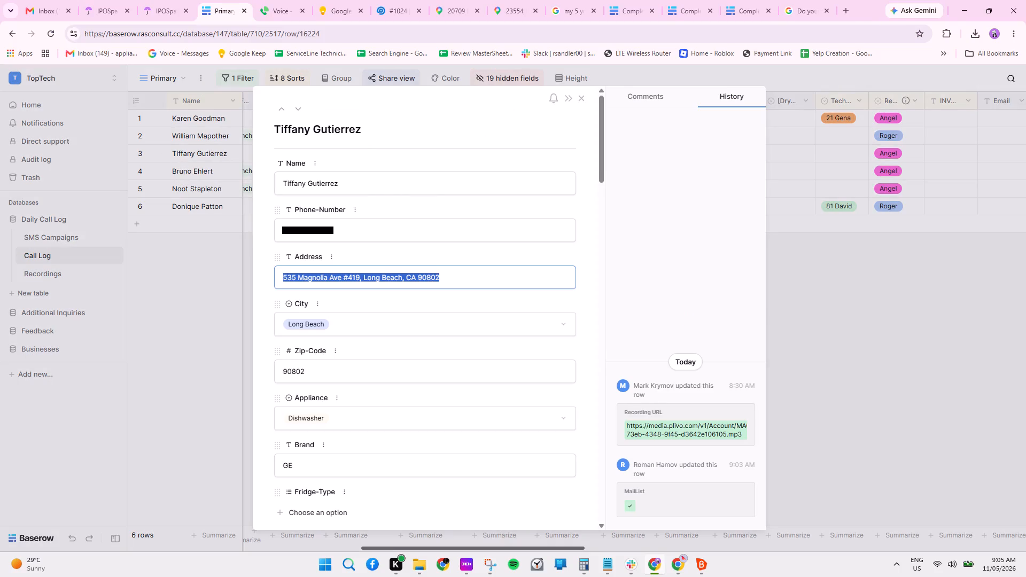
{"action": "key", "text": "ctrl+c"}
{"action": "left_click", "coordinate": [279, 9]}
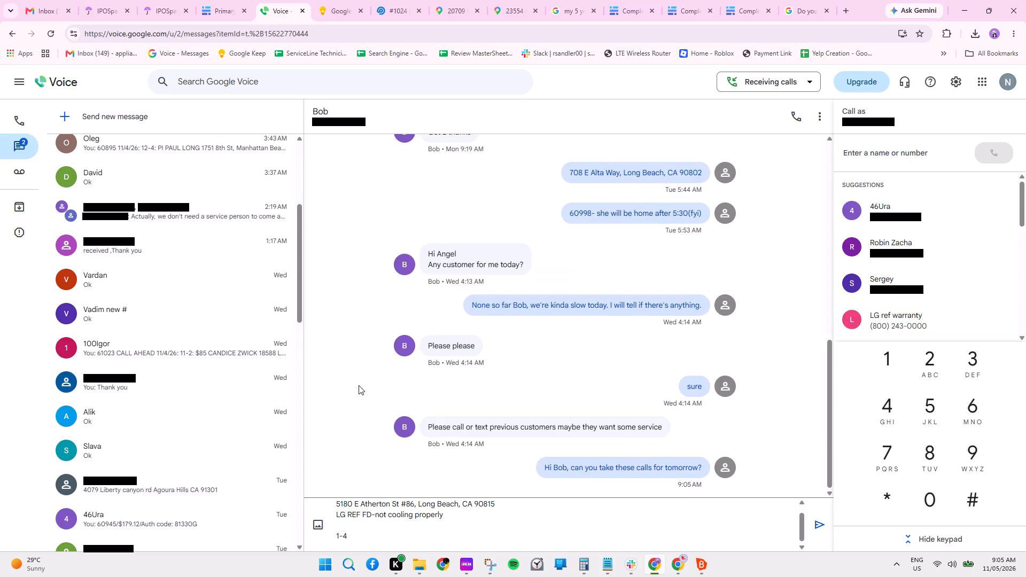
{"action": "key", "text": "ctrl+v"}
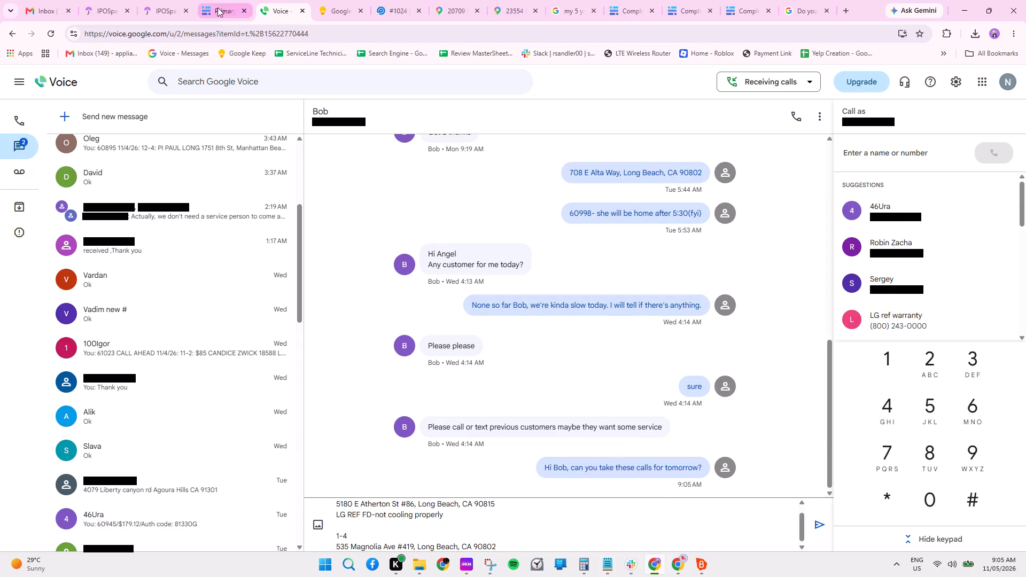
{"action": "left_click", "coordinate": [217, 7]}
{"action": "scroll", "coordinate": [423, 317], "scroll_direction": "down", "scroll_amount": 4}
{"action": "triple_click", "coordinate": [345, 424]}
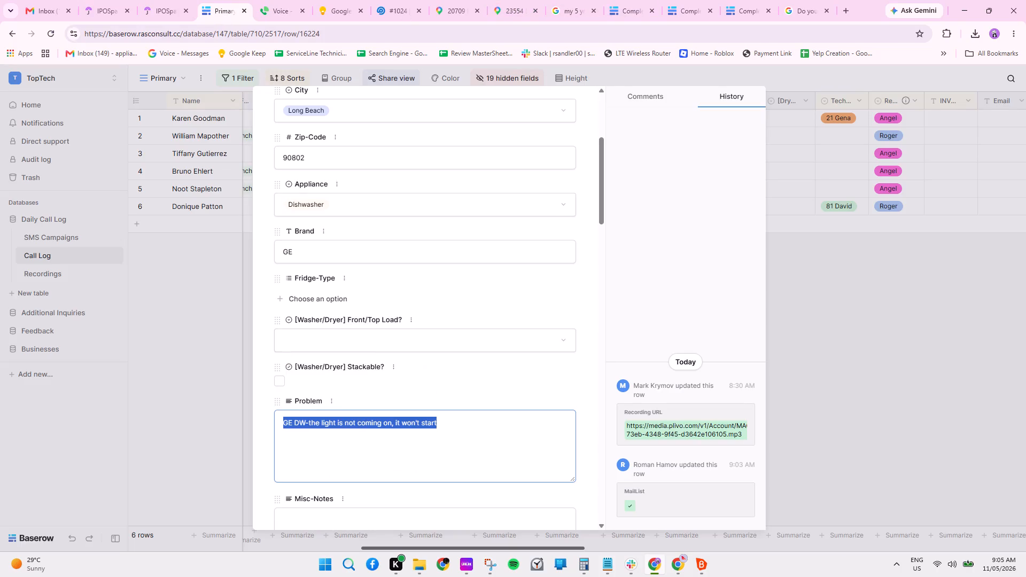
{"action": "key", "text": "ctrl+c"}
{"action": "left_click", "coordinate": [279, 5]}
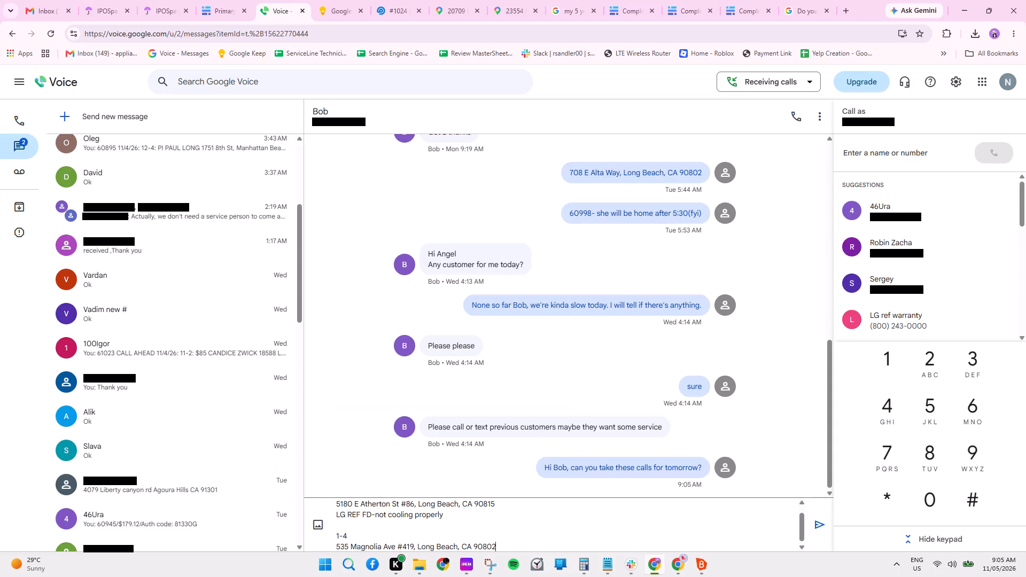
{"action": "key", "text": "shift+Return"}
{"action": "key", "text": "ctrl+v"}
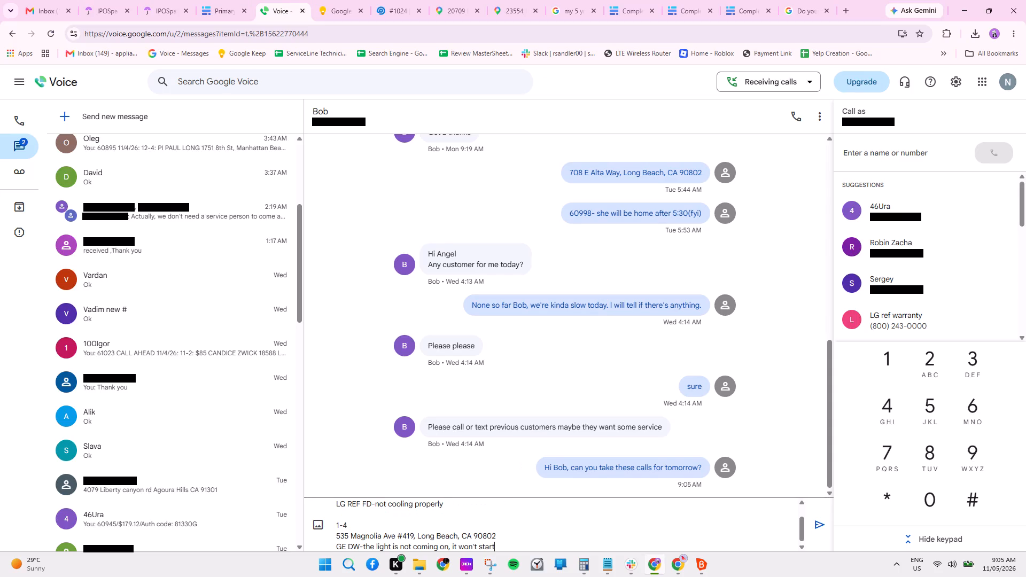
{"action": "key", "text": "Return"}
{"action": "scroll", "coordinate": [584, 411], "scroll_direction": "down", "scroll_amount": 4}
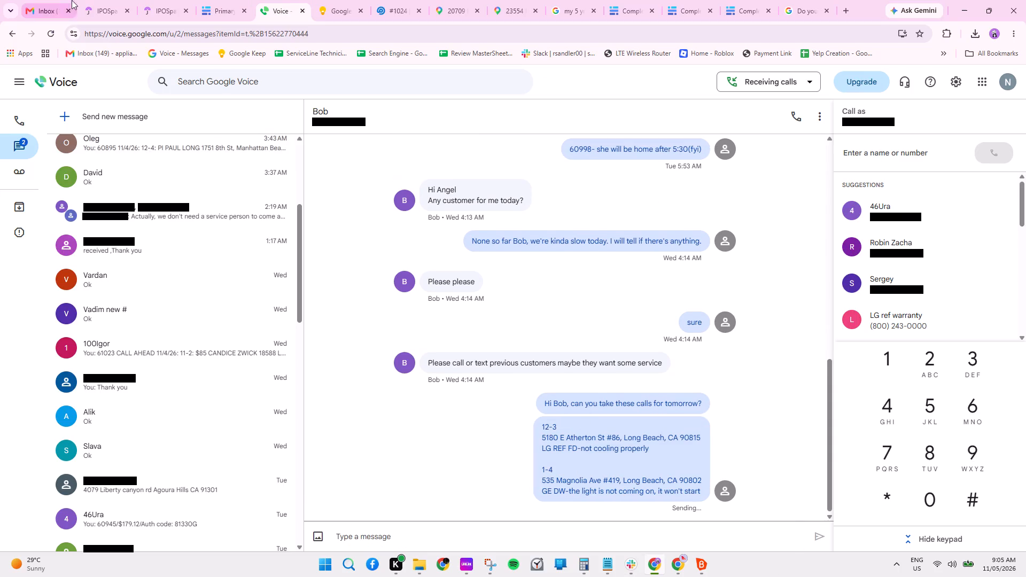
In the Baserow Call Log, enter "checking with Bob" in the GE dishwasher job's Misc-Notes and close its record.
{"action": "left_click", "coordinate": [224, 11]}
{"action": "scroll", "coordinate": [376, 371], "scroll_direction": "down", "scroll_amount": 2}
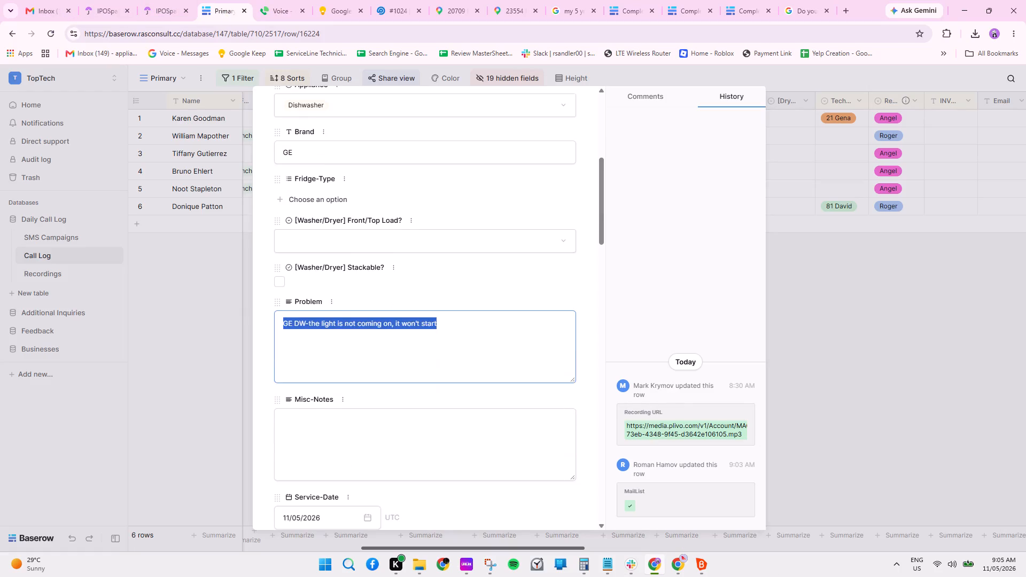
{"action": "left_click", "coordinate": [375, 419]}
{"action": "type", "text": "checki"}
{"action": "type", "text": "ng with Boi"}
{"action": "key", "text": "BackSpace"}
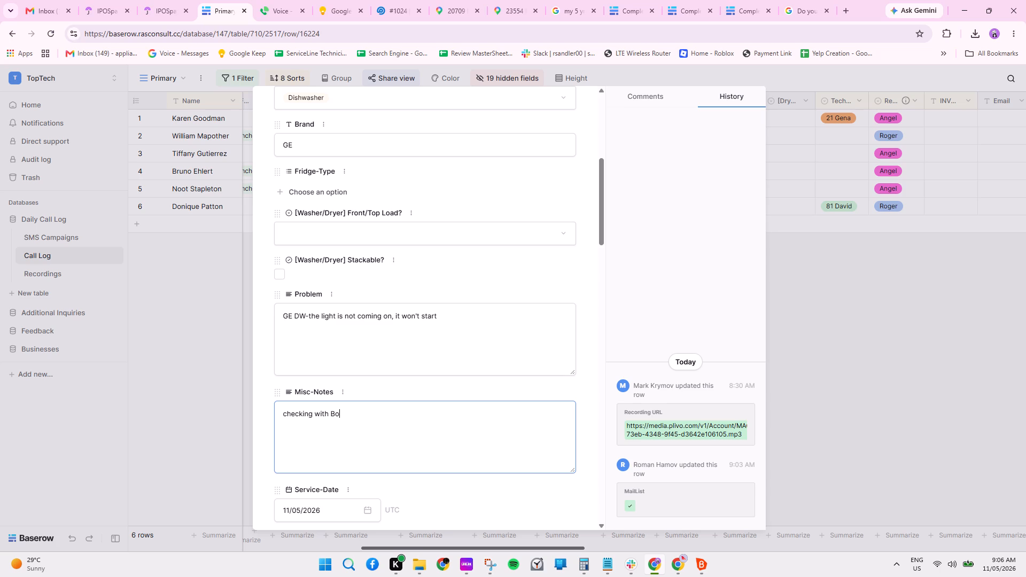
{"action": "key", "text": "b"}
{"action": "left_click", "coordinate": [898, 356]}
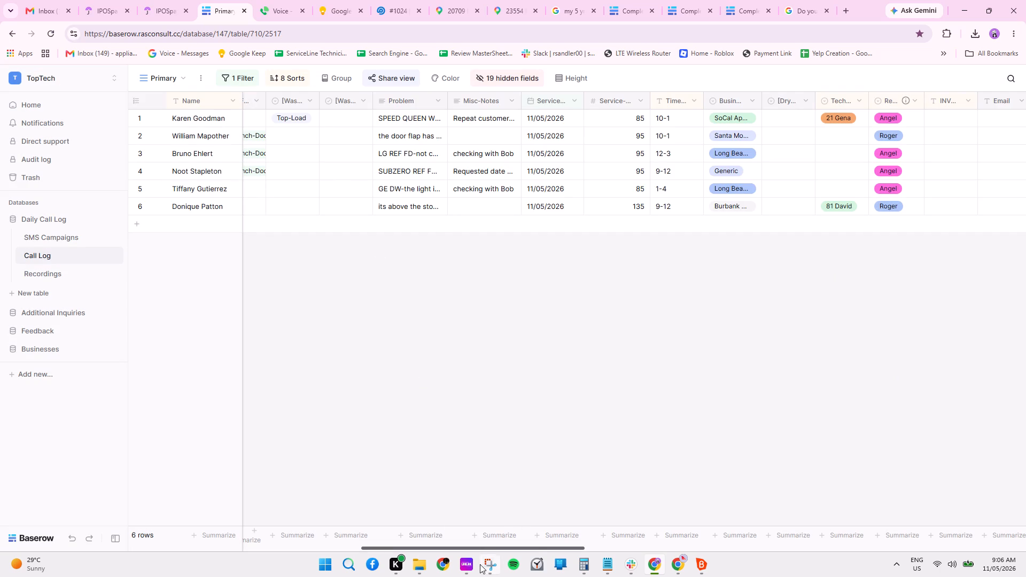
{"action": "left_click", "coordinate": [392, 371]}
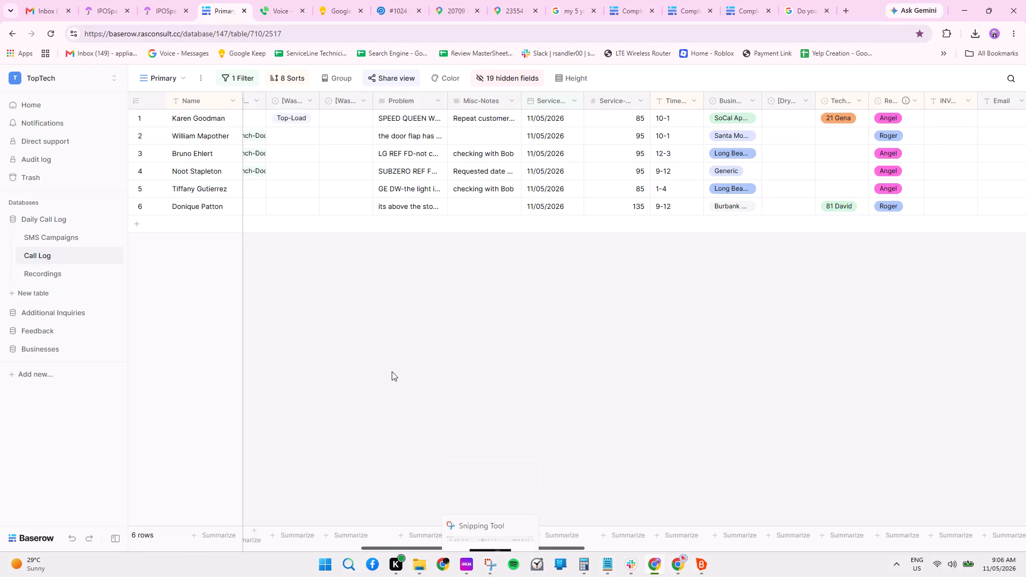
Copy the address of the Los Angeles Subzero refrigerator job from its Call Log record.
{"action": "left_click", "coordinate": [160, 169]}
{"action": "triple_click", "coordinate": [356, 276]}
{"action": "right_click", "coordinate": [356, 276]}
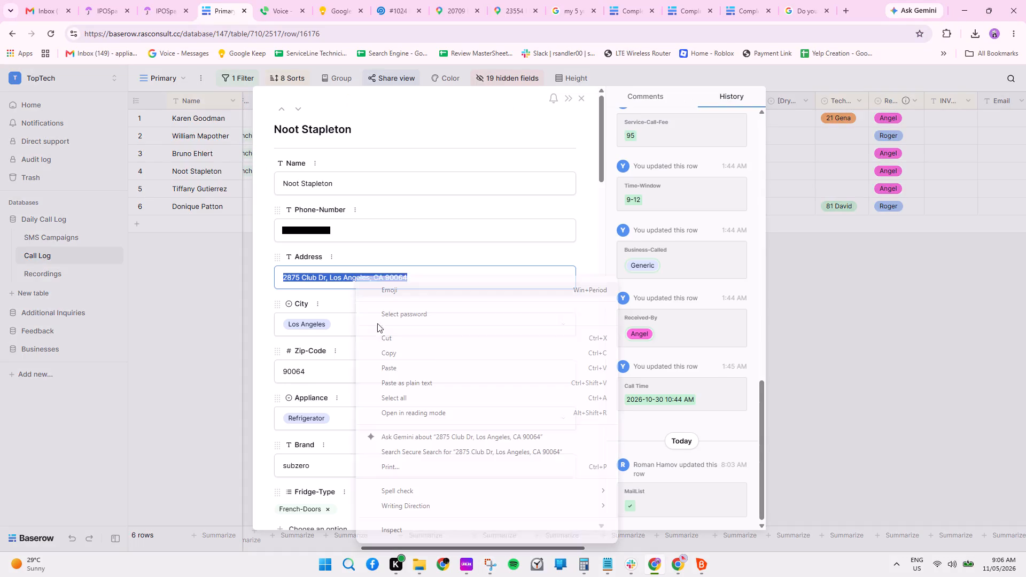
{"action": "left_click", "coordinate": [399, 357]}
Switch to Google Voice and open Sergey's conversation to read his latest reply.
{"action": "left_click", "coordinate": [278, 2]}
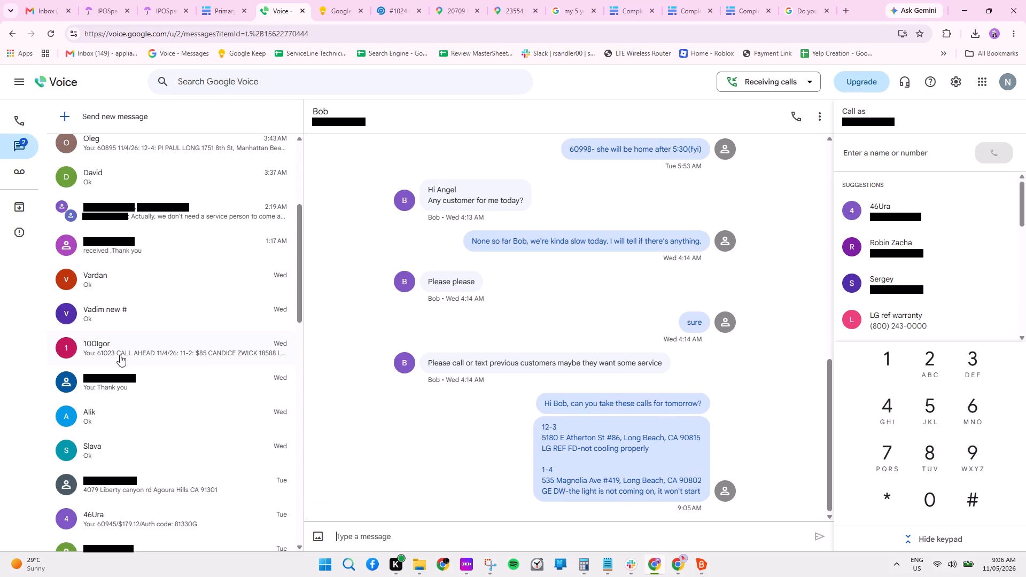
{"action": "scroll", "coordinate": [189, 341], "scroll_direction": "up", "scroll_amount": 12}
{"action": "left_click", "coordinate": [188, 225]}
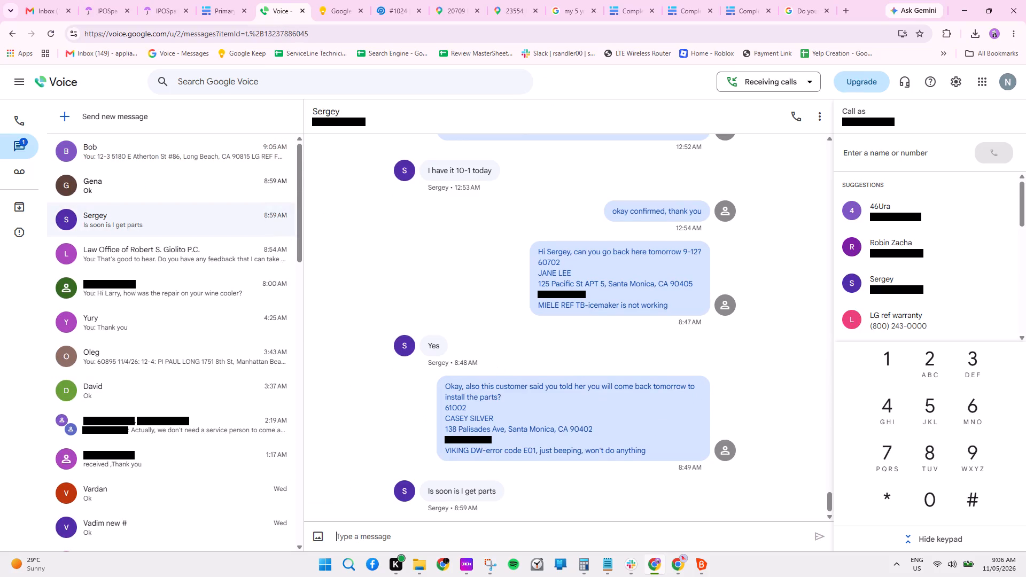
{"action": "left_click", "coordinate": [501, 539]}
Draft "Hi Alik, do you want to take this call tomorrow?" in Alik's conversation, followed by a new line.
{"action": "scroll", "coordinate": [209, 236], "scroll_direction": "down", "scroll_amount": 1}
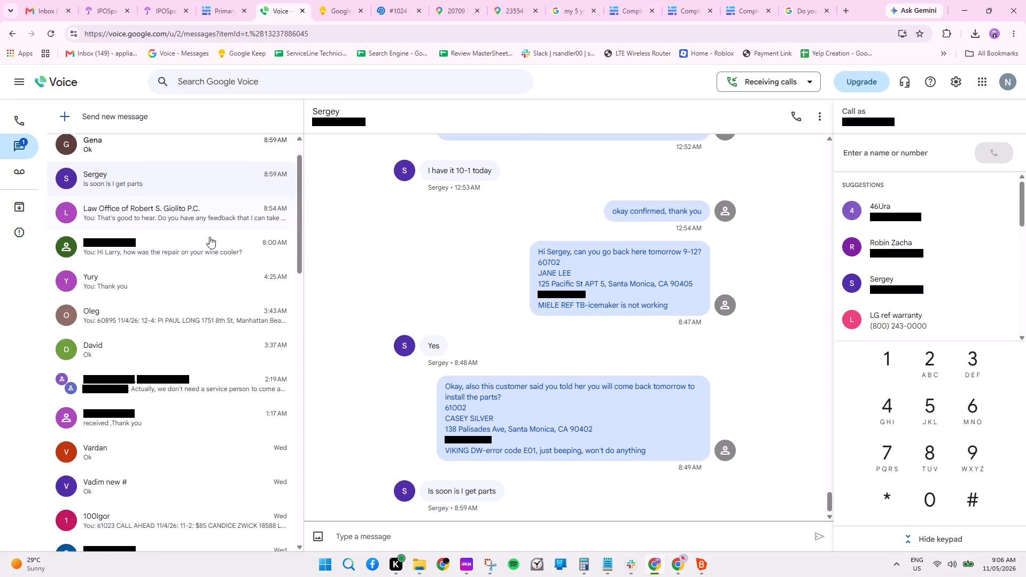
{"action": "scroll", "coordinate": [209, 237], "scroll_direction": "down", "scroll_amount": 2}
{"action": "left_click", "coordinate": [92, 468]}
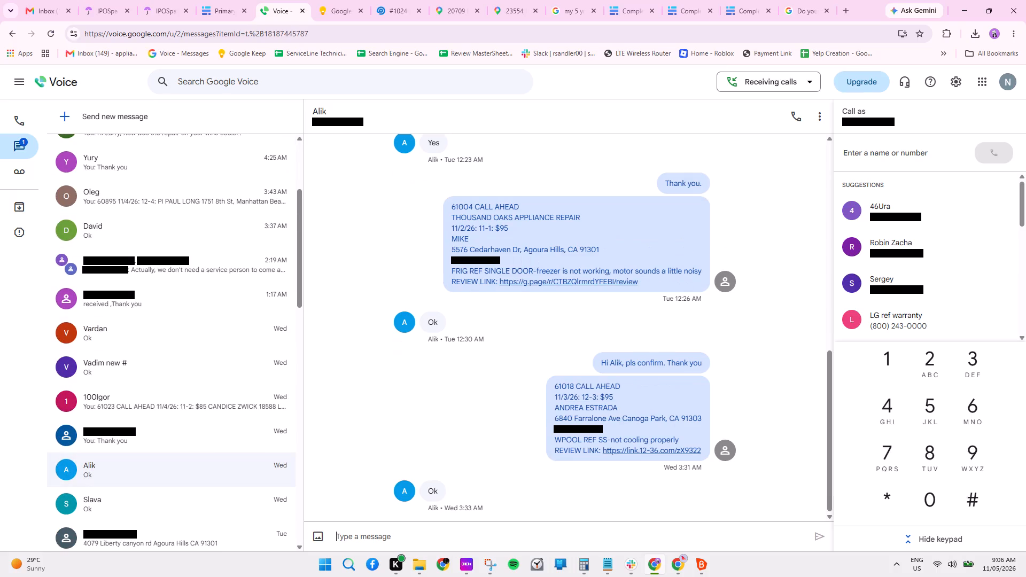
{"action": "left_click", "coordinate": [479, 536]}
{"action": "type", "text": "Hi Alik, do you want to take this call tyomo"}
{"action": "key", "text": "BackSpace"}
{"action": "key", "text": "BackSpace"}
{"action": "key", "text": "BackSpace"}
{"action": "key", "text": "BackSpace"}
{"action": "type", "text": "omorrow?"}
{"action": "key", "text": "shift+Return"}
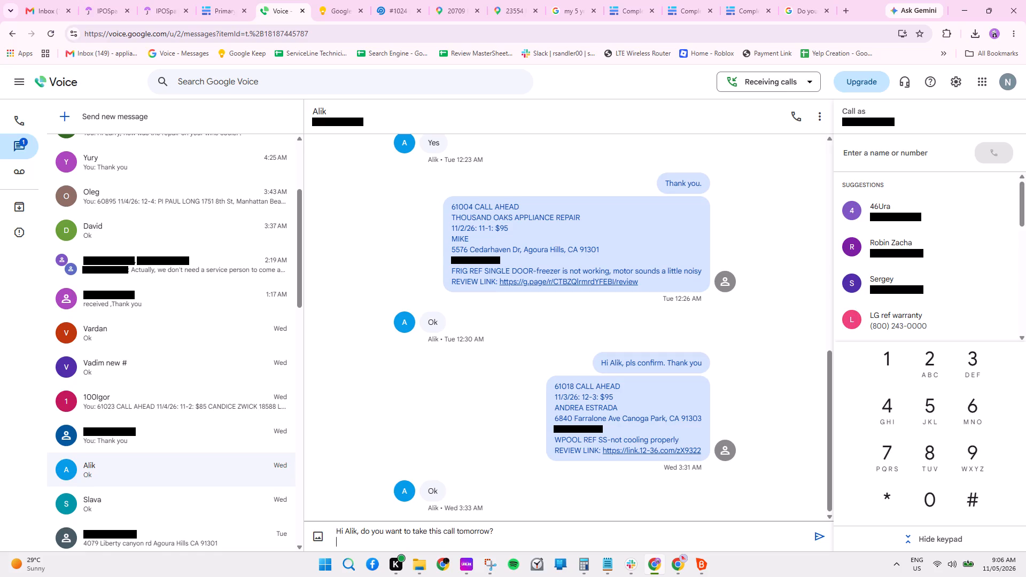
Check the Subzero refrigerator job's time window in Baserow, and add "9-12" and the copied address to Alik's draft message.
{"action": "left_click", "coordinate": [220, 13]}
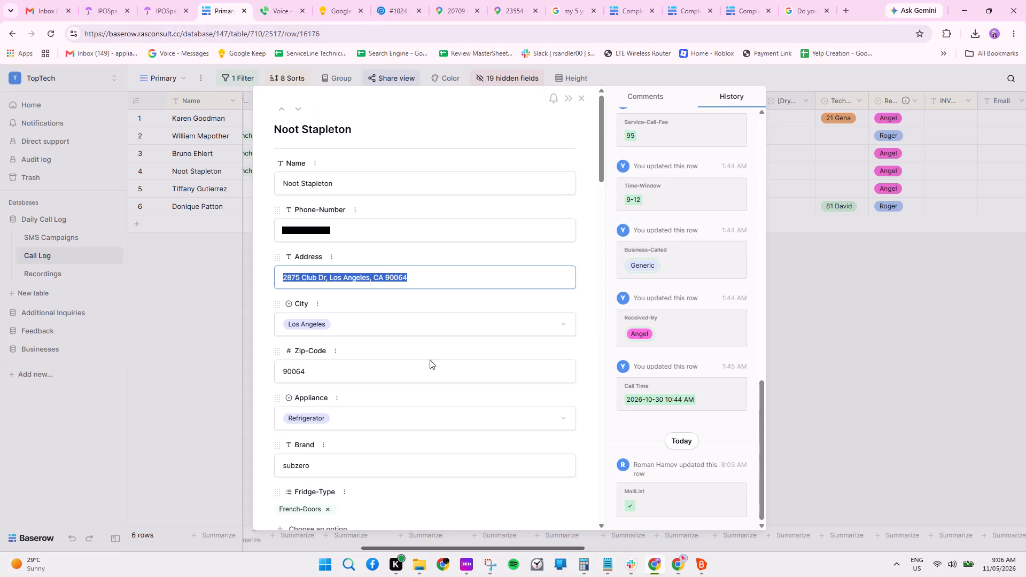
{"action": "scroll", "coordinate": [448, 395], "scroll_direction": "down", "scroll_amount": 6}
{"action": "scroll", "coordinate": [487, 419], "scroll_direction": "down", "scroll_amount": 4}
{"action": "scroll", "coordinate": [487, 419], "scroll_direction": "up", "scroll_amount": 5}
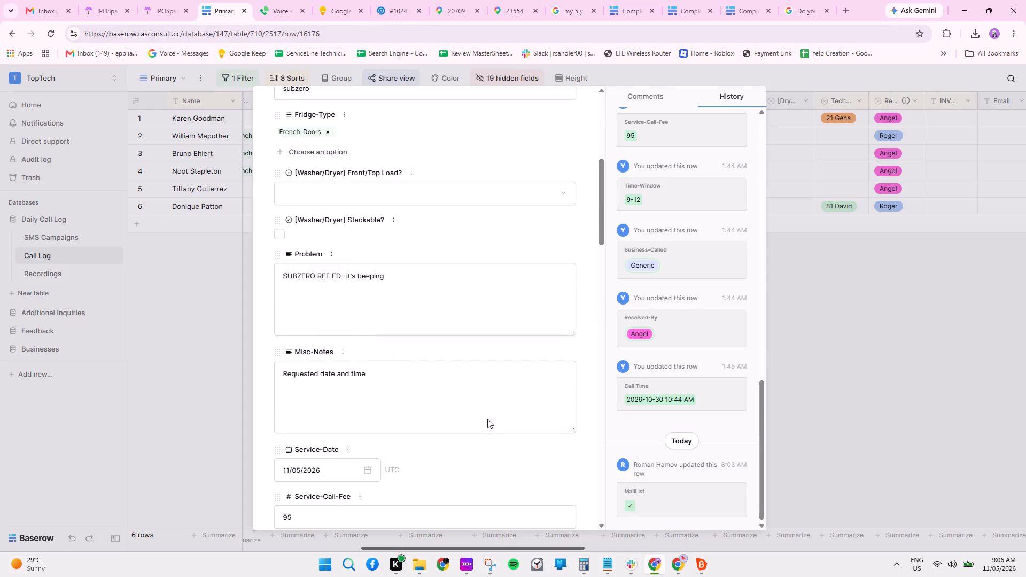
{"action": "left_click", "coordinate": [268, 6]}
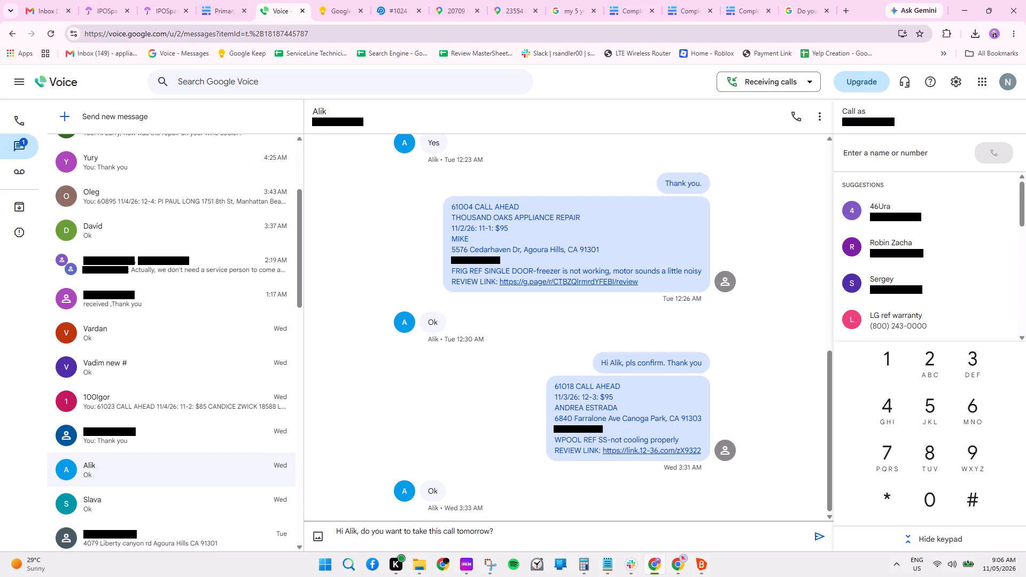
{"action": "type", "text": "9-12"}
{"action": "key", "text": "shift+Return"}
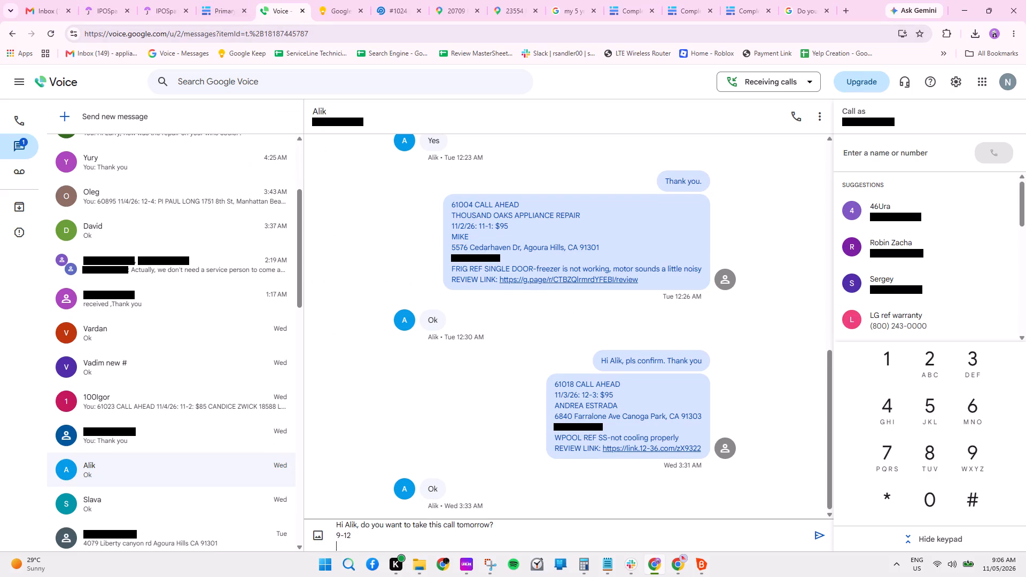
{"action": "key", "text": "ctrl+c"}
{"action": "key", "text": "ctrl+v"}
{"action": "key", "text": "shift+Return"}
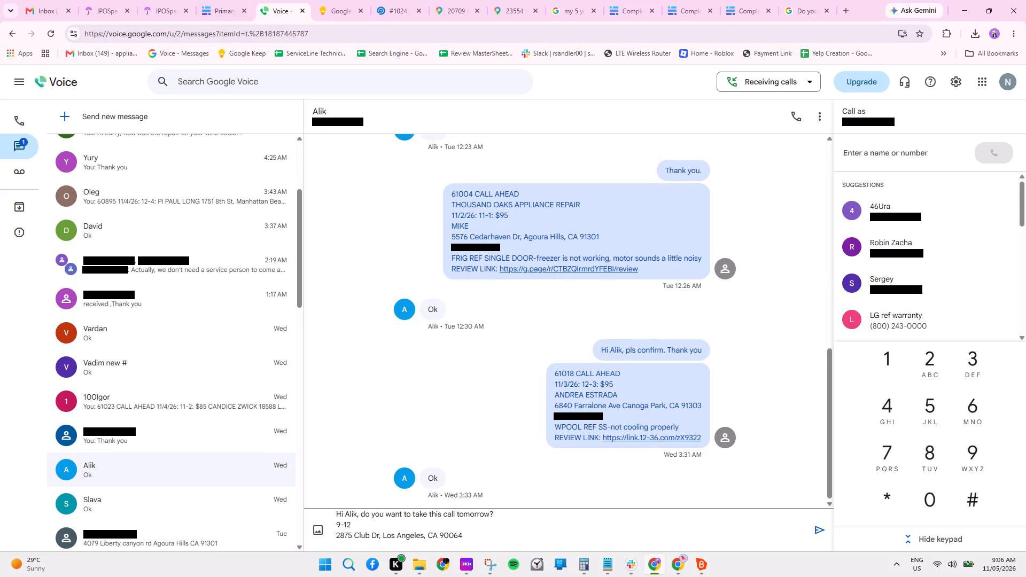
Copy the Problem text "SUBZERO REF FD- it's beeping" from the job's record into Alik's draft and send the message.
{"action": "left_click", "coordinate": [218, 4]}
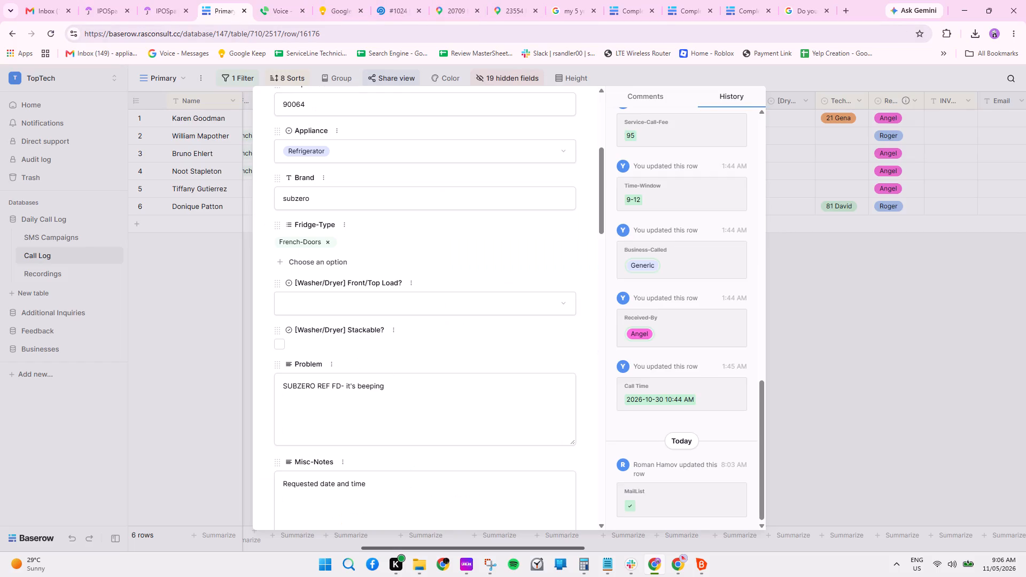
{"action": "triple_click", "coordinate": [340, 381]}
{"action": "key", "text": "ctrl+c"}
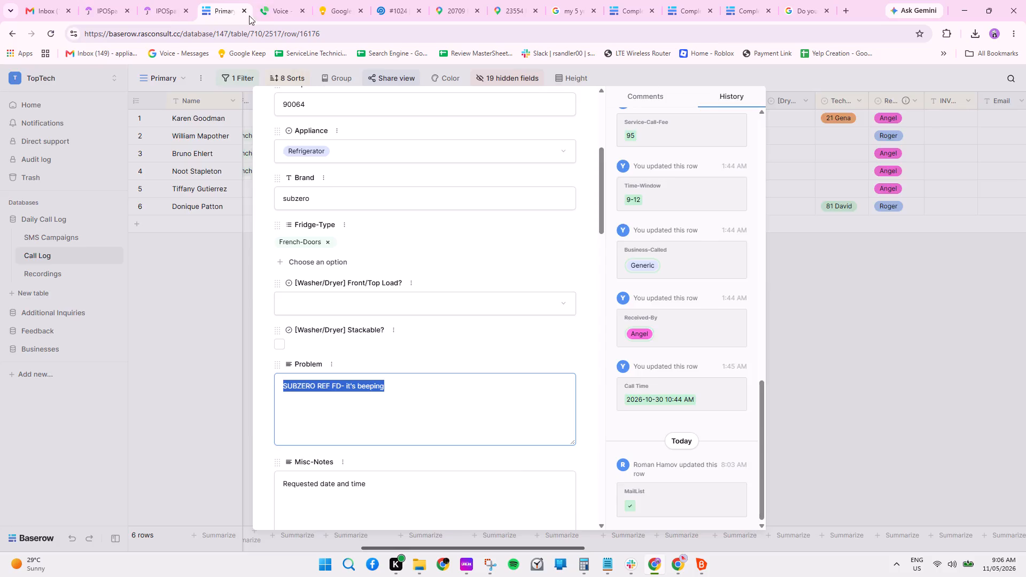
{"action": "left_click", "coordinate": [272, 18]}
{"action": "key", "text": "ctrl+v"}
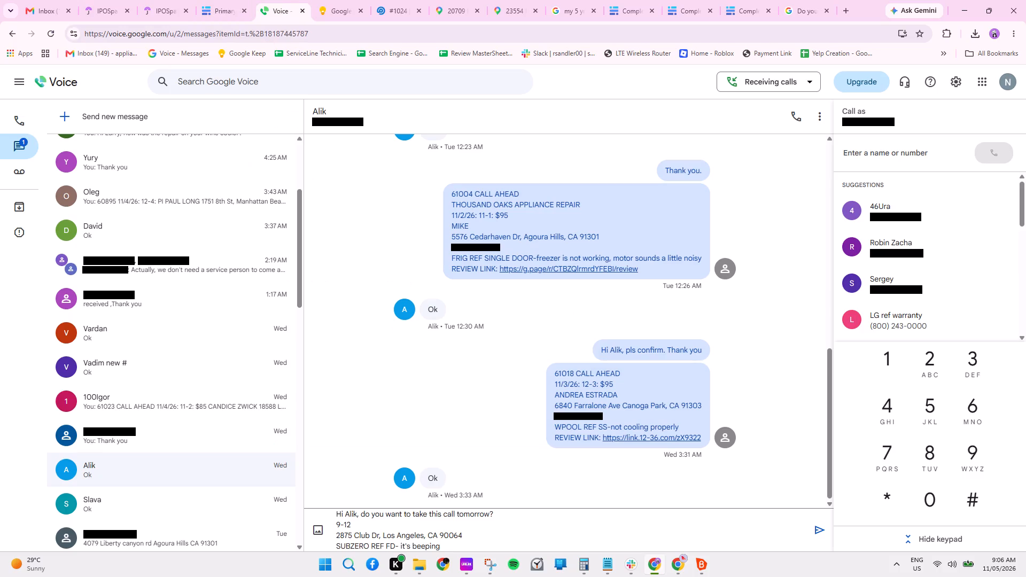
{"action": "key", "text": "Return"}
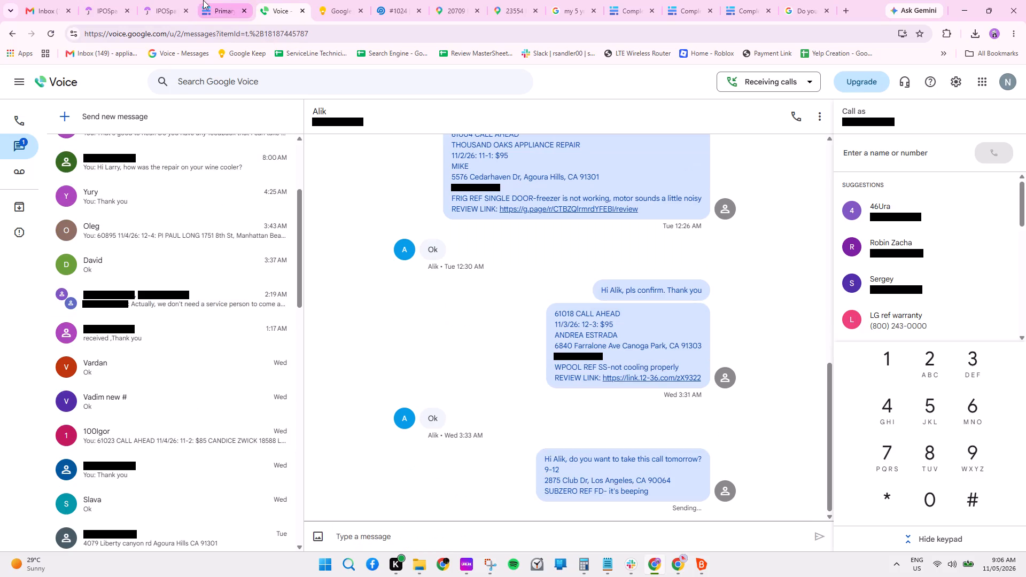
In Baserow, add "checking with Alik" on a new line in the Subzero refrigerator job's Misc-Notes and close its record.
{"action": "left_click", "coordinate": [212, 3]}
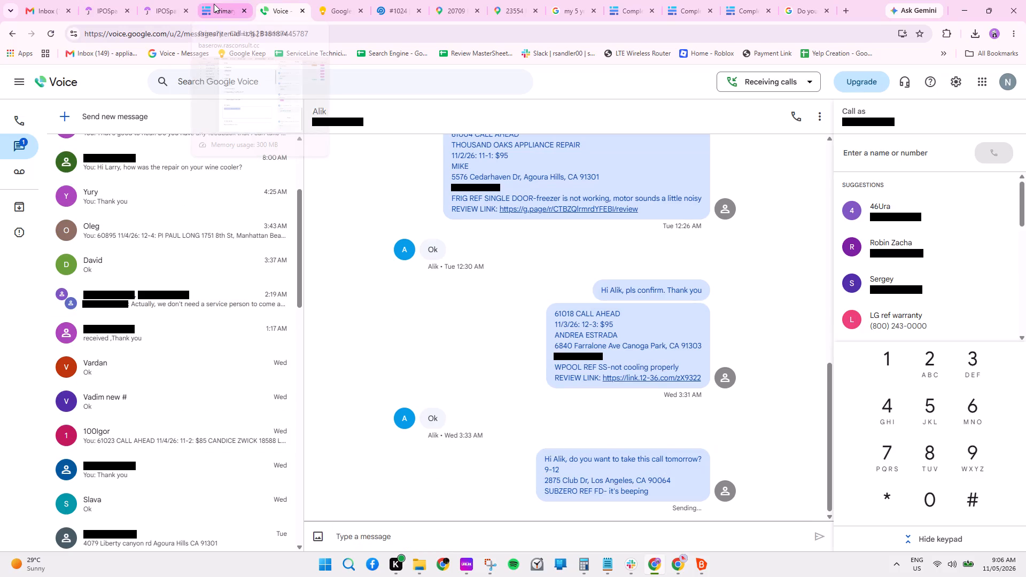
{"action": "scroll", "coordinate": [409, 495], "scroll_direction": "down", "scroll_amount": 3}
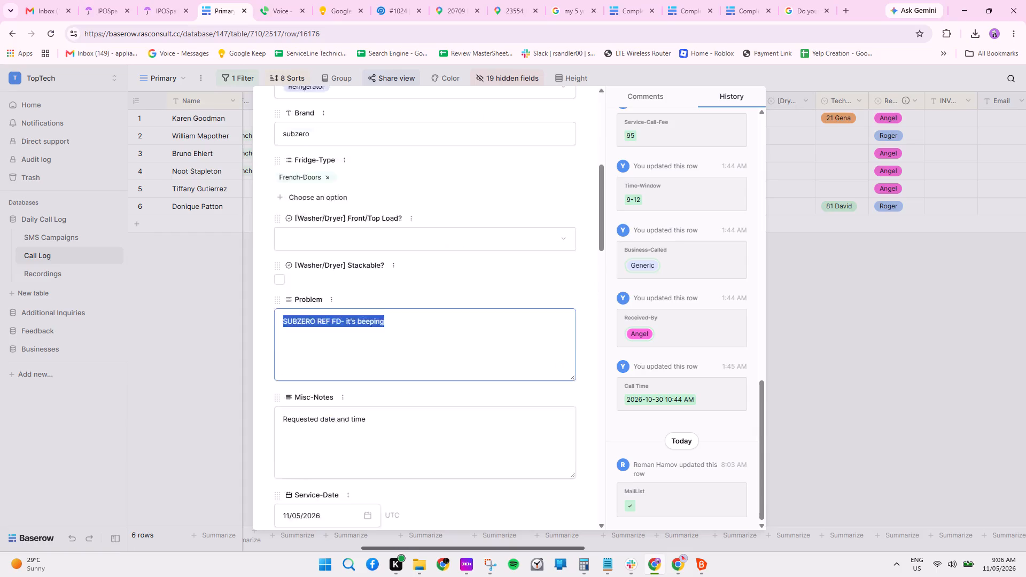
{"action": "scroll", "coordinate": [410, 485], "scroll_direction": "up", "scroll_amount": 3}
{"action": "scroll", "coordinate": [409, 482], "scroll_direction": "down", "scroll_amount": 7}
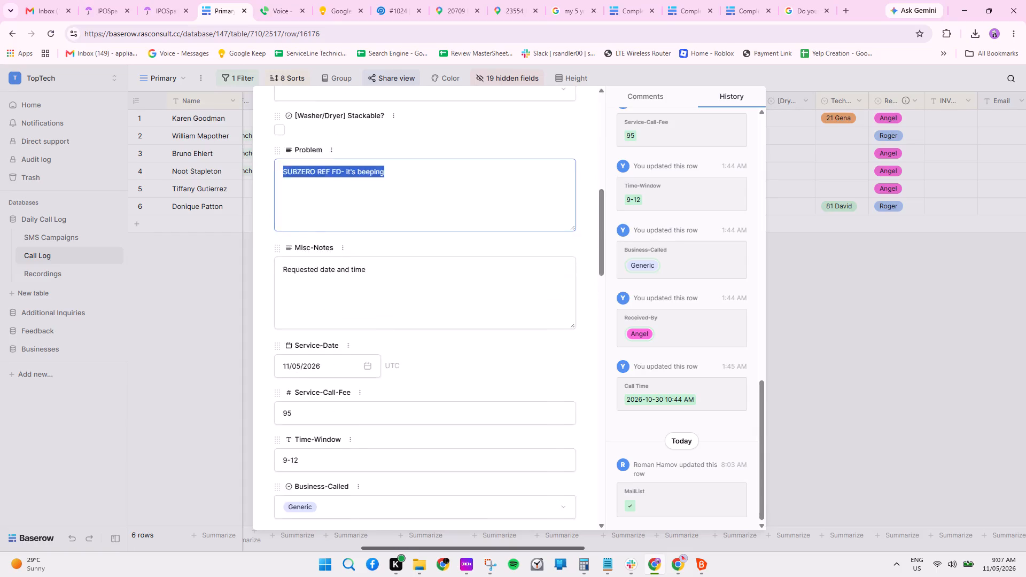
{"action": "scroll", "coordinate": [409, 482], "scroll_direction": "down", "scroll_amount": 1}
{"action": "scroll", "coordinate": [593, 392], "scroll_direction": "up", "scroll_amount": 8}
{"action": "scroll", "coordinate": [708, 361], "scroll_direction": "up", "scroll_amount": 15}
{"action": "scroll", "coordinate": [708, 355], "scroll_direction": "down", "scroll_amount": 7}
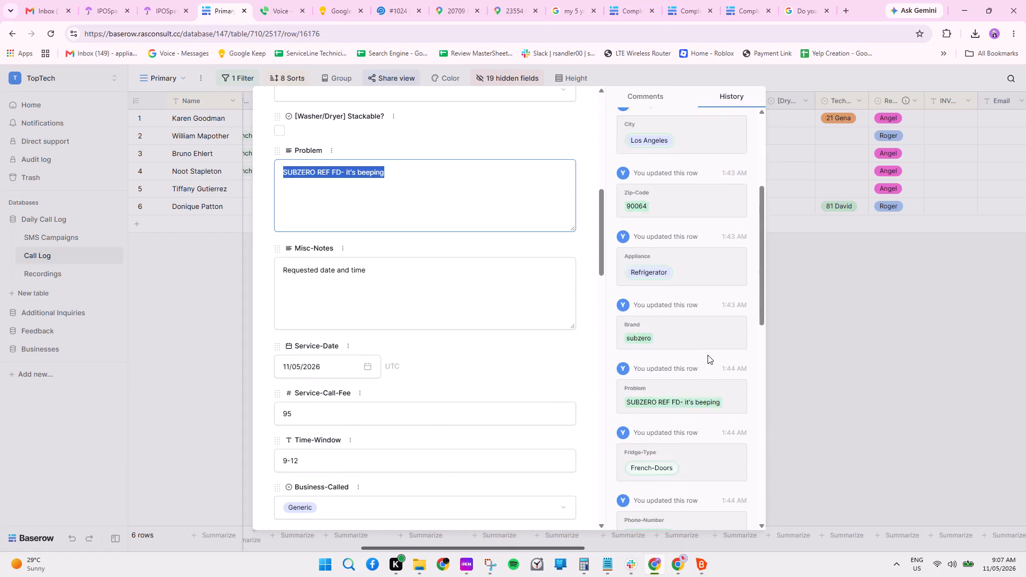
{"action": "scroll", "coordinate": [708, 355], "scroll_direction": "down", "scroll_amount": 4}
{"action": "scroll", "coordinate": [487, 359], "scroll_direction": "down", "scroll_amount": 6}
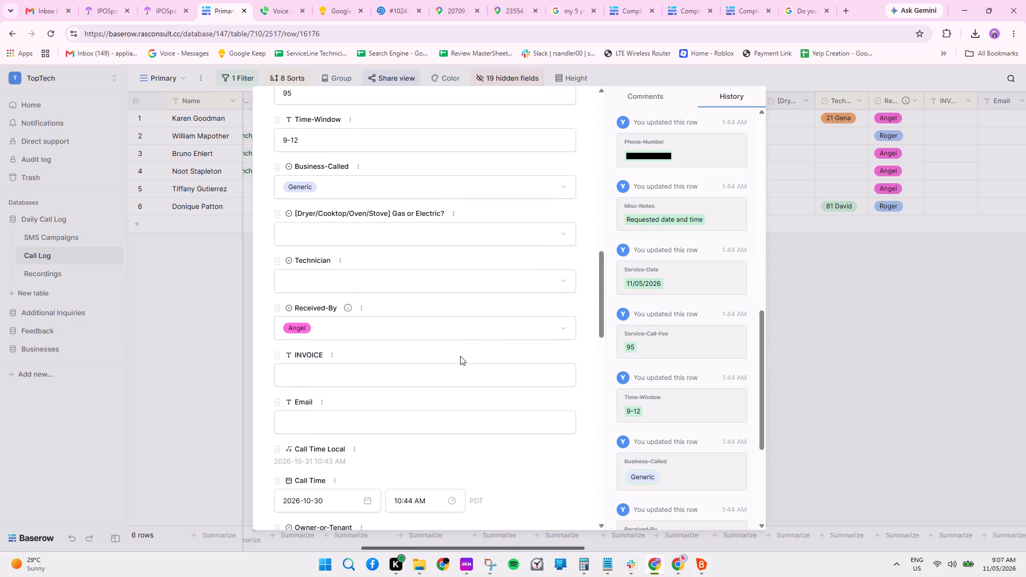
{"action": "scroll", "coordinate": [460, 356], "scroll_direction": "down", "scroll_amount": 3}
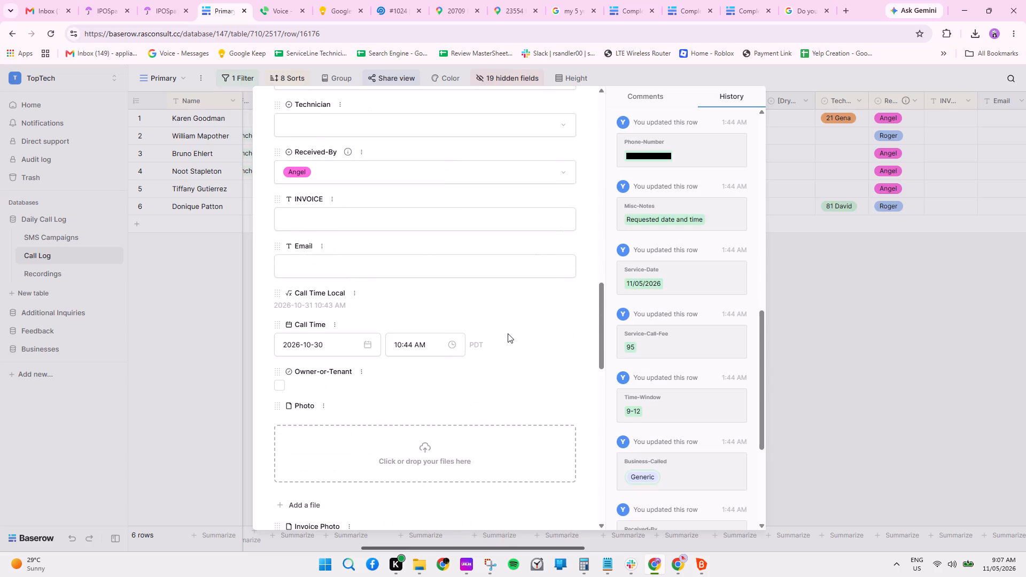
{"action": "scroll", "coordinate": [508, 333], "scroll_direction": "up", "scroll_amount": 5}
{"action": "scroll", "coordinate": [412, 287], "scroll_direction": "up", "scroll_amount": 4}
{"action": "left_click", "coordinate": [411, 265]}
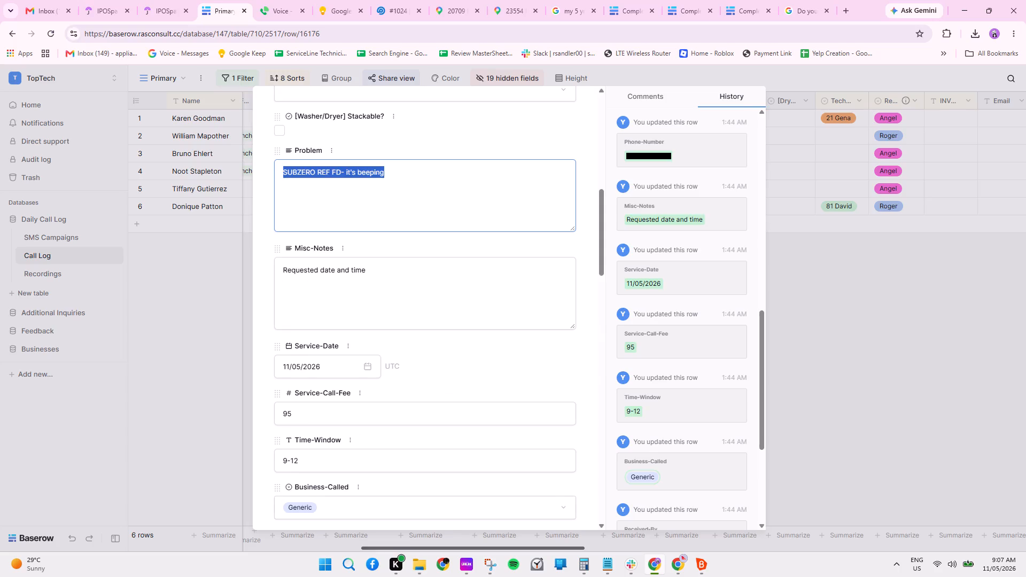
{"action": "key", "text": "Return"}
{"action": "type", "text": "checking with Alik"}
{"action": "left_click", "coordinate": [902, 342]}
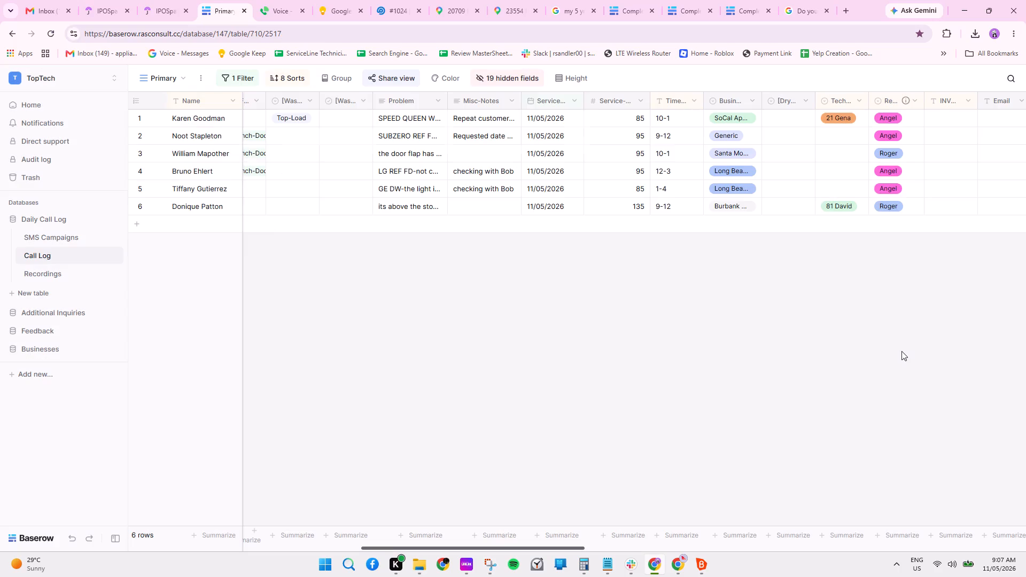
{"action": "left_click", "coordinate": [870, 401]}
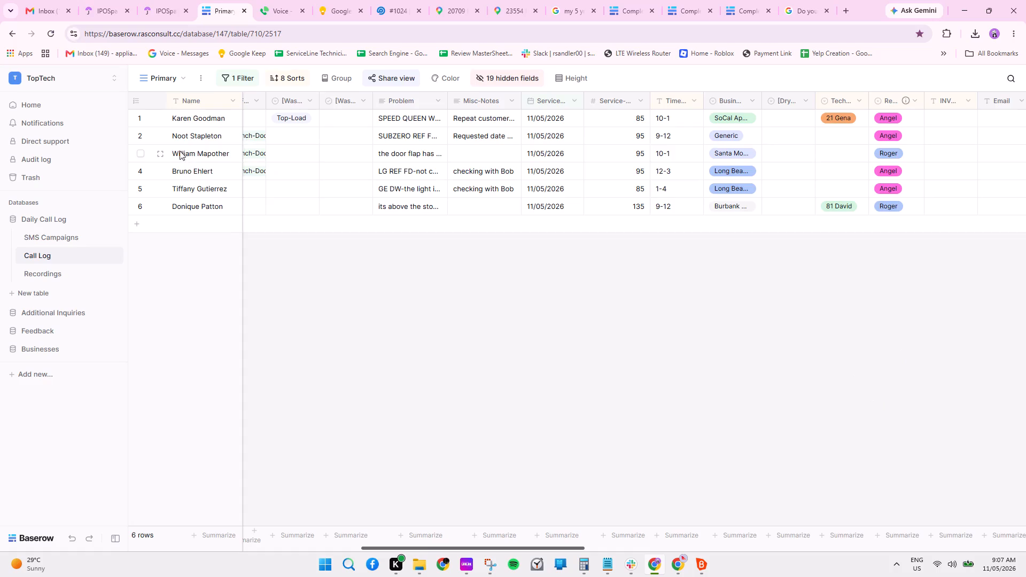
Open the Call Log record of the Los Angeles Thermador refrigerator job and copy its address.
{"action": "left_click", "coordinate": [161, 152]}
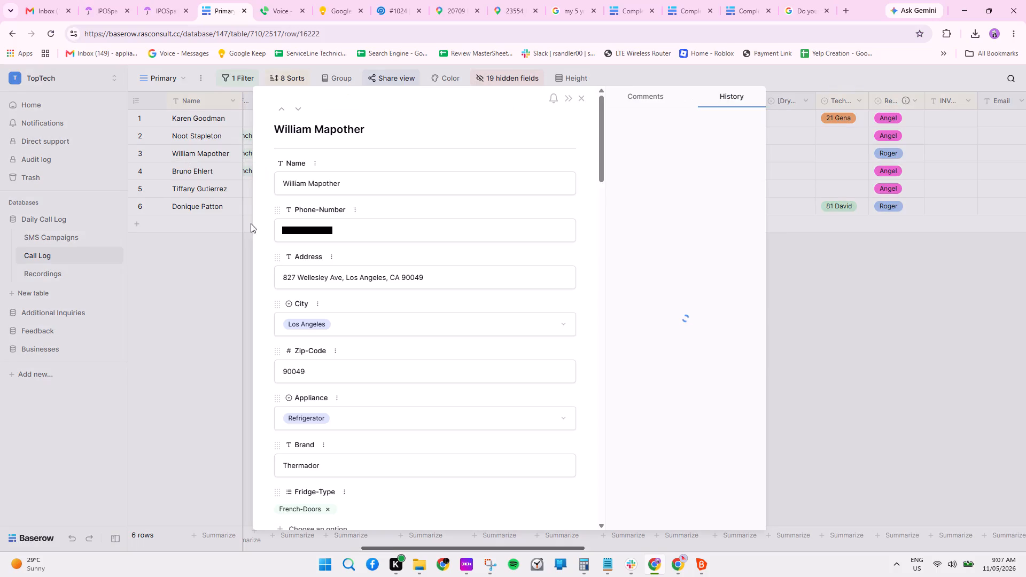
{"action": "scroll", "coordinate": [427, 450], "scroll_direction": "down", "scroll_amount": 2}
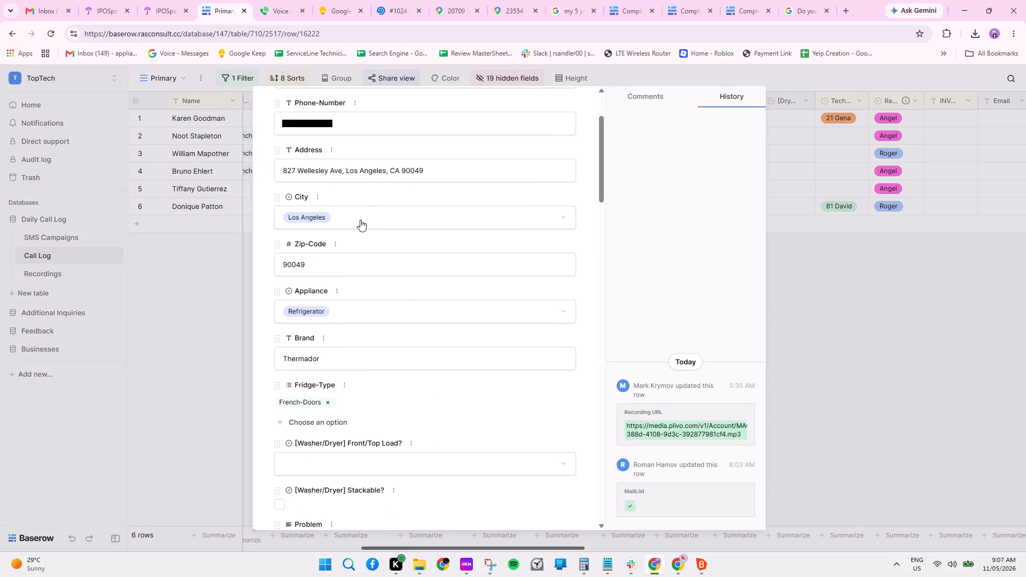
{"action": "triple_click", "coordinate": [379, 171]}
{"action": "right_click", "coordinate": [379, 171]}
{"action": "left_click", "coordinate": [424, 248]}
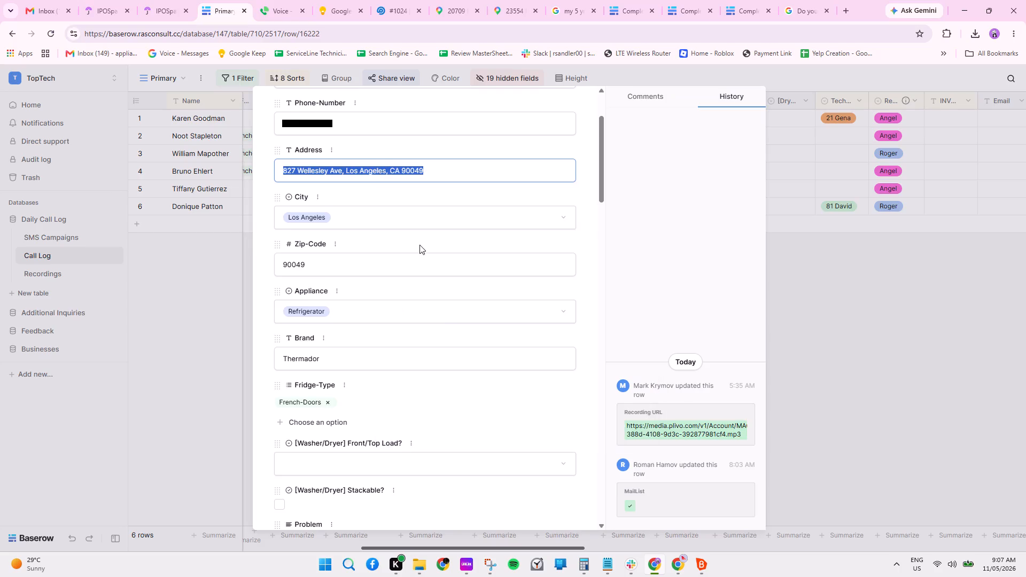
In Google Voice, view Gena's unread message and draft "Okay, can you take this call tomorrow?" in Sergey's conversation, followed by a new line.
{"action": "left_click", "coordinate": [282, 10]}
{"action": "scroll", "coordinate": [209, 282], "scroll_direction": "up", "scroll_amount": 4}
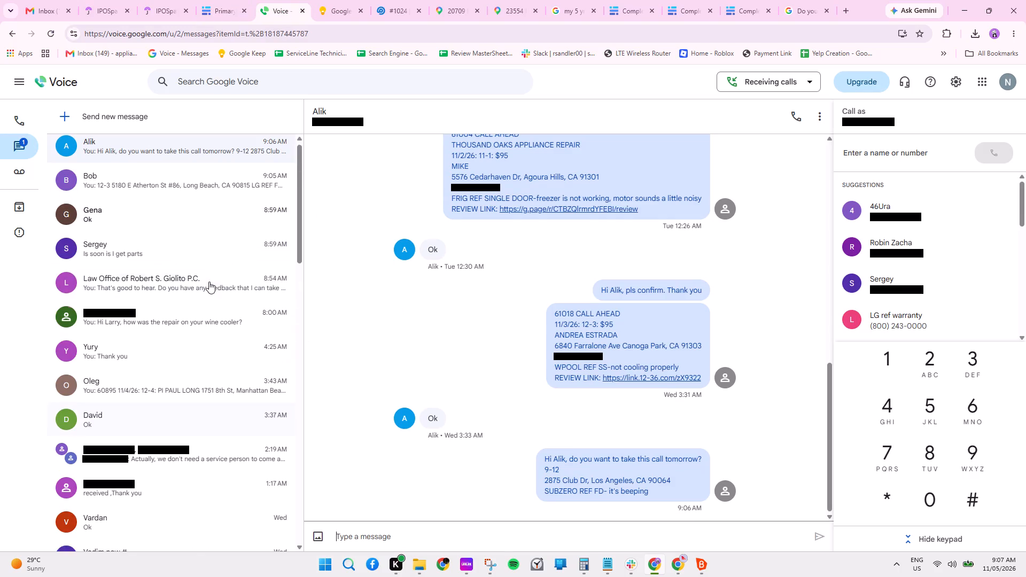
{"action": "scroll", "coordinate": [209, 282], "scroll_direction": "up", "scroll_amount": 3}
{"action": "left_click", "coordinate": [188, 156]}
{"action": "left_click", "coordinate": [173, 216]}
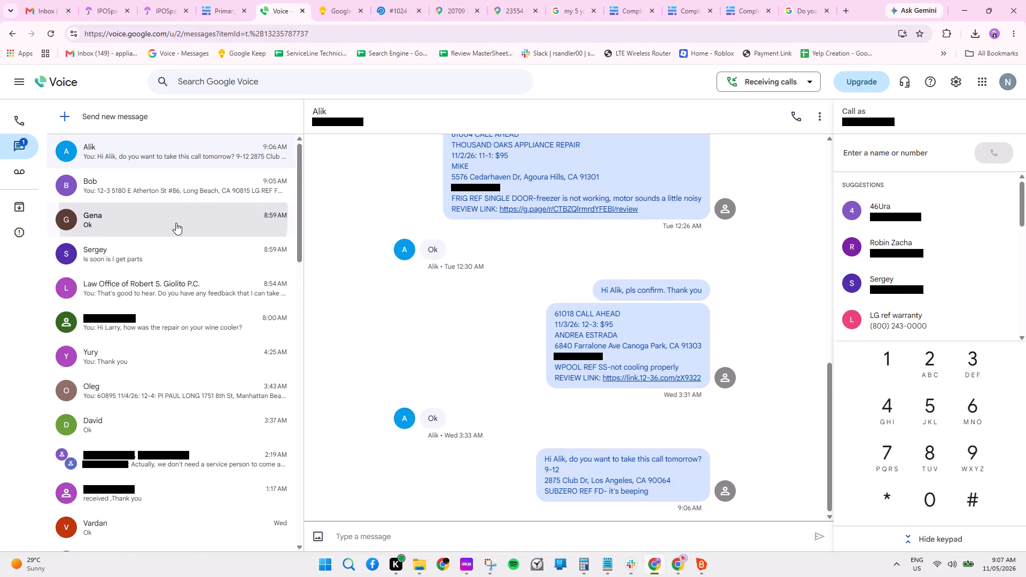
{"action": "left_click", "coordinate": [181, 266]}
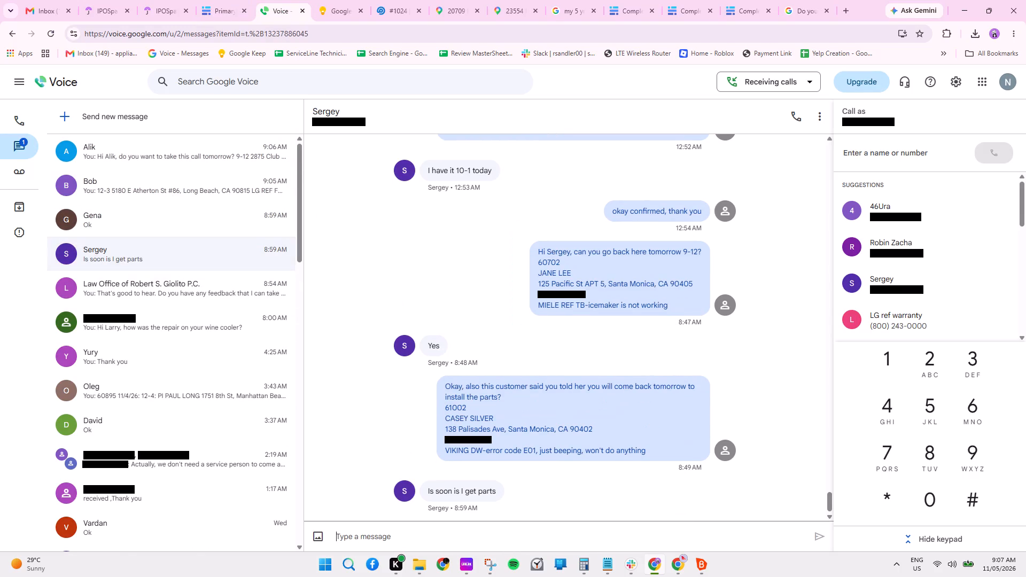
{"action": "left_click", "coordinate": [500, 537]}
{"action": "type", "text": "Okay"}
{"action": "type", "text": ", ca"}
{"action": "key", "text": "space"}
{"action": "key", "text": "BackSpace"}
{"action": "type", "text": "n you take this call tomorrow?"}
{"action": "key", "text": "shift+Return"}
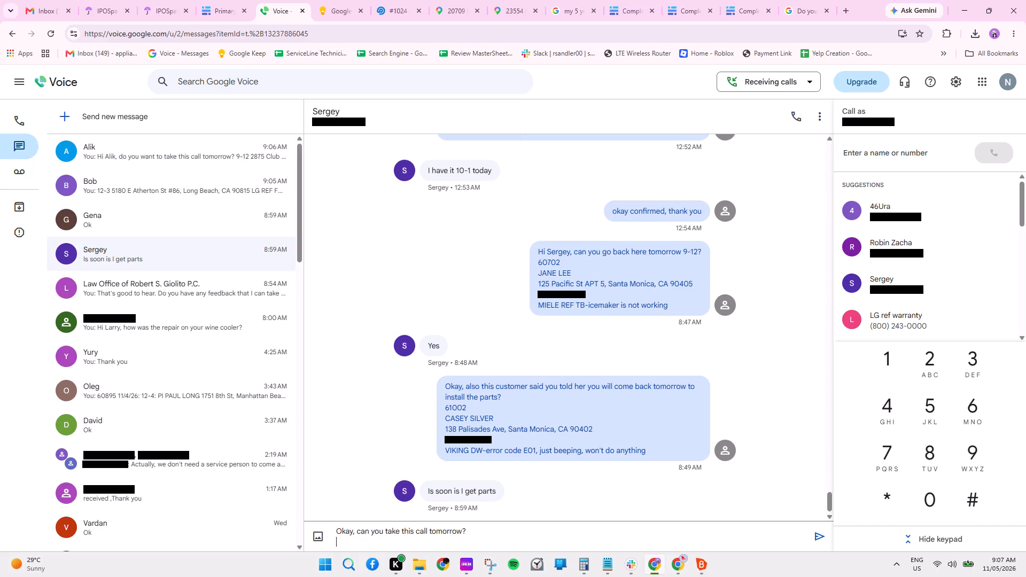
Add "10-1" and the copied job address as separate lines in Sergey's draft message.
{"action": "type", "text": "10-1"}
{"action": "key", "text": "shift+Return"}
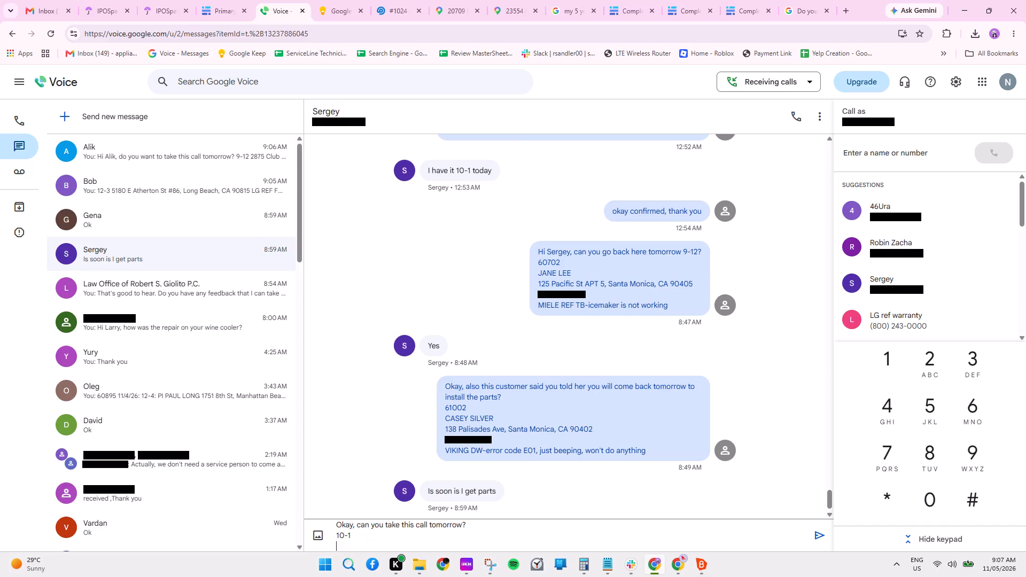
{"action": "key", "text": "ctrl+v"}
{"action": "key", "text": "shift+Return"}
In Baserow, check the Thermador refrigerator job's details and copy its full Problem description about the door flap clips.
{"action": "left_click", "coordinate": [227, 3]}
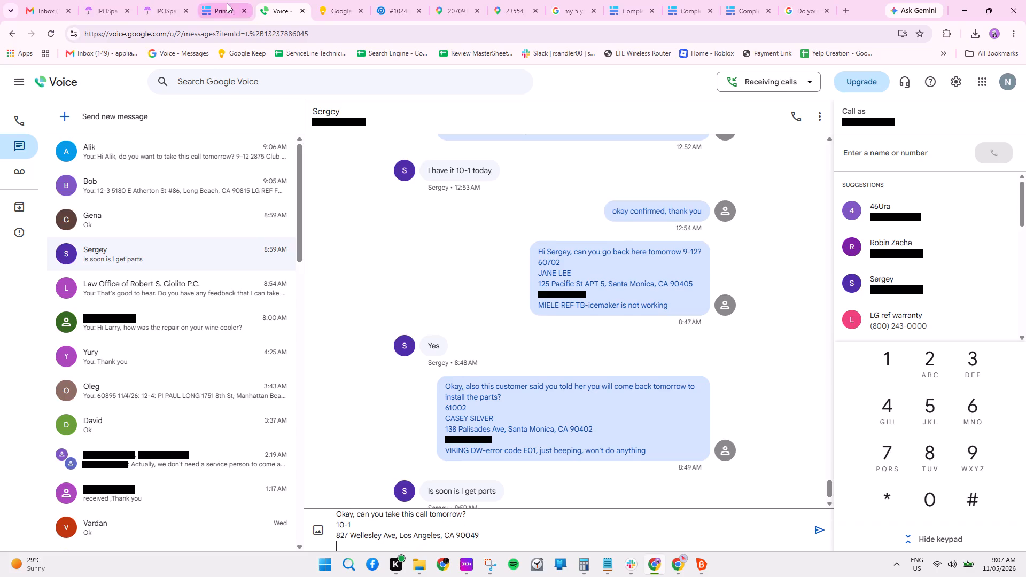
{"action": "scroll", "coordinate": [448, 351], "scroll_direction": "down", "scroll_amount": 9}
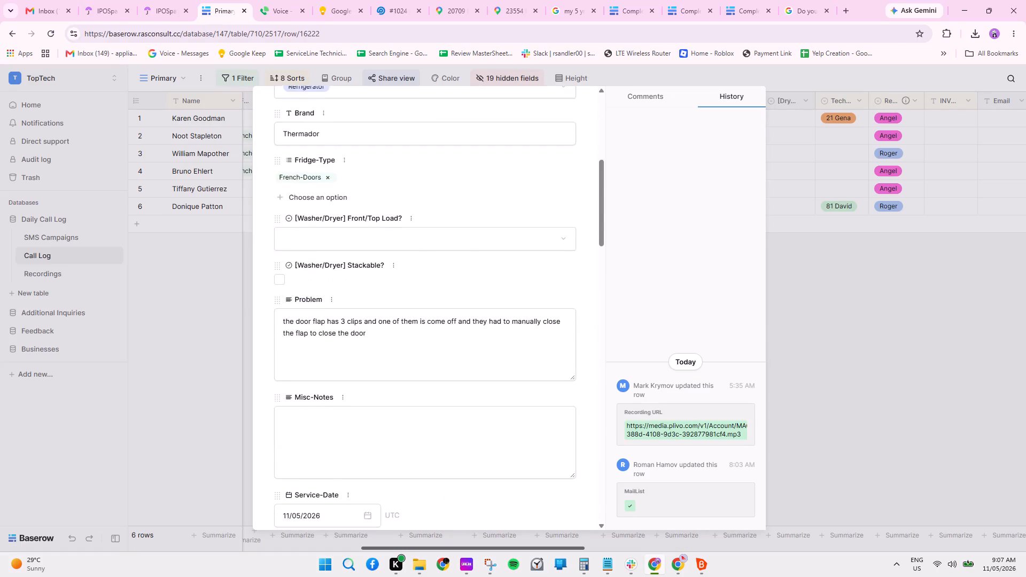
{"action": "scroll", "coordinate": [448, 351], "scroll_direction": "up", "scroll_amount": 5}
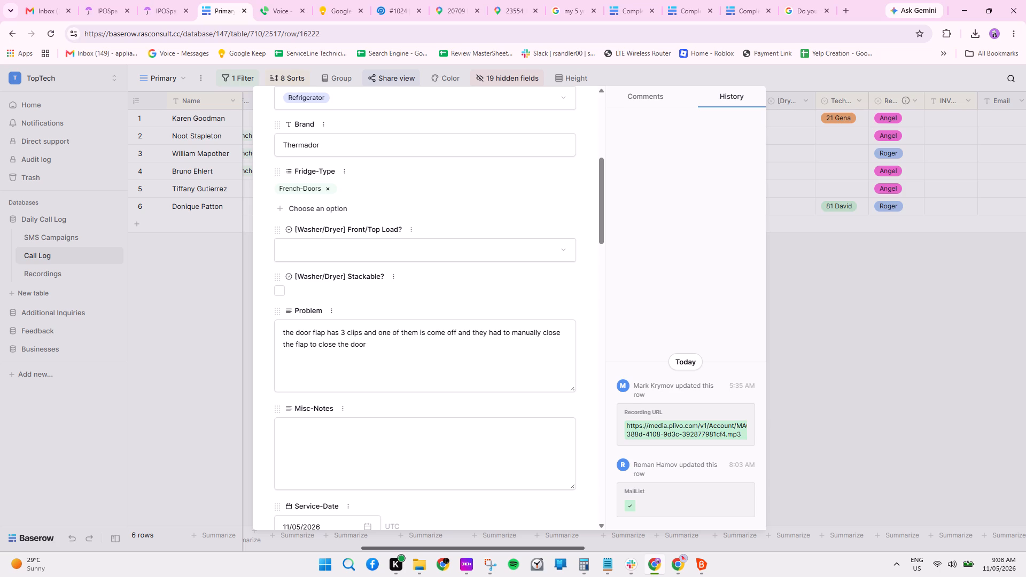
{"action": "left_click_drag", "start_coordinate": [283, 335], "coordinate": [375, 347]}
{"action": "key", "text": "ctrl+c"}
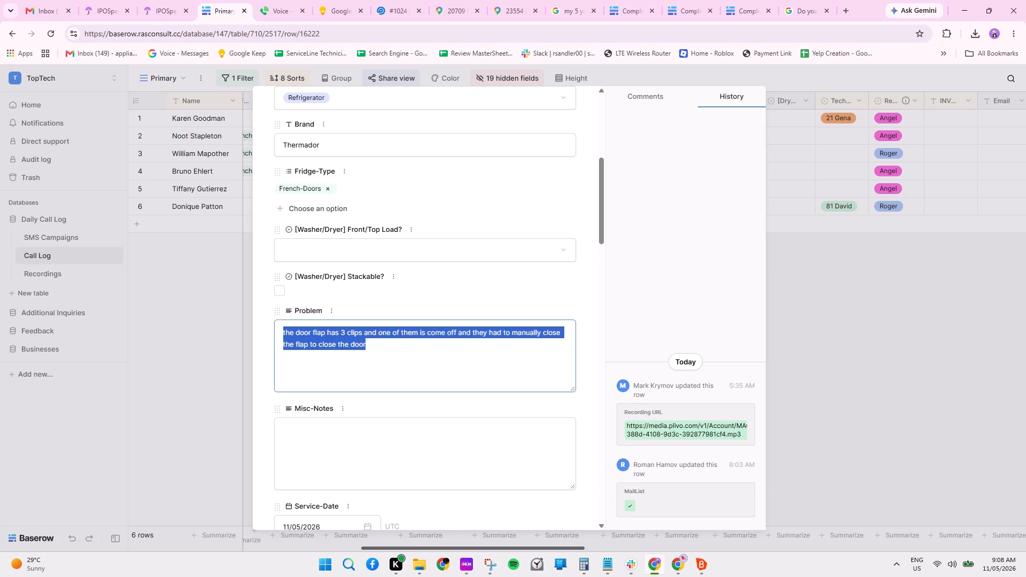
In Google Voice, add "THRMADOR REF FD-" followed by the copied problem description as the last line of Sergey's draft message.
{"action": "left_click", "coordinate": [268, 5]}
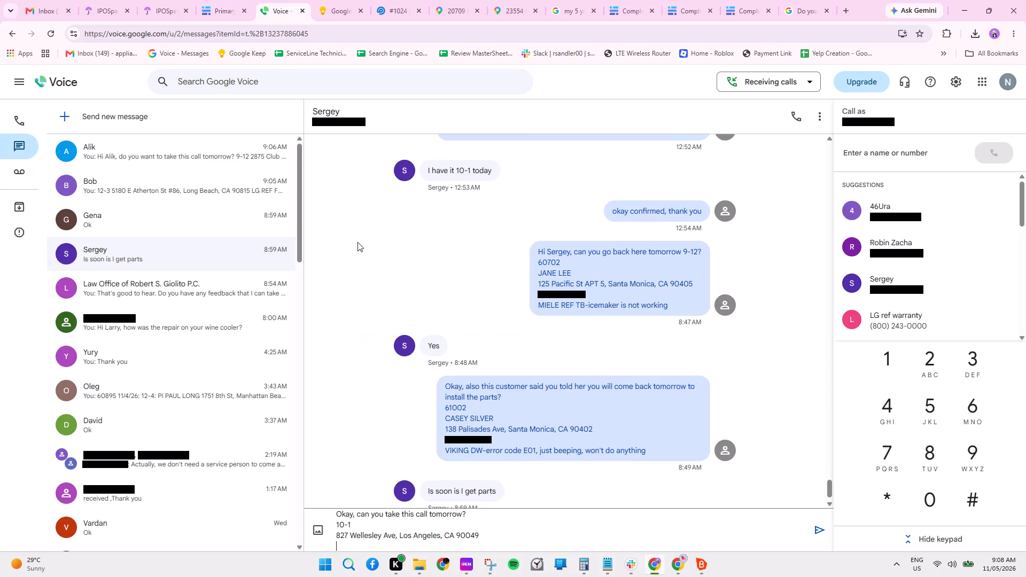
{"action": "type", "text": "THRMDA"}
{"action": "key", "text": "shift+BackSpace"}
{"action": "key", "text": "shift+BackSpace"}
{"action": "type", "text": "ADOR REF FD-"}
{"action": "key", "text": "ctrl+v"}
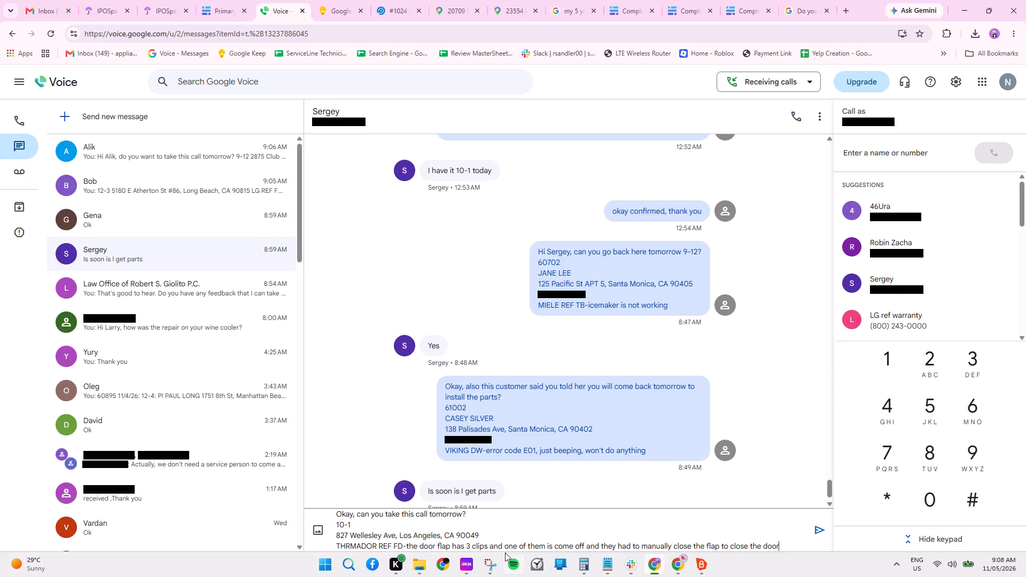
Change "is come off" to "came off" in the draft's problem description and send the message to Sergey.
{"action": "left_click", "coordinate": [562, 545]}
{"action": "key", "text": "BackSpace"}
{"action": "key", "text": "BackSpace"}
{"action": "key", "text": "BackSpace"}
{"action": "key", "text": "BackSpace"}
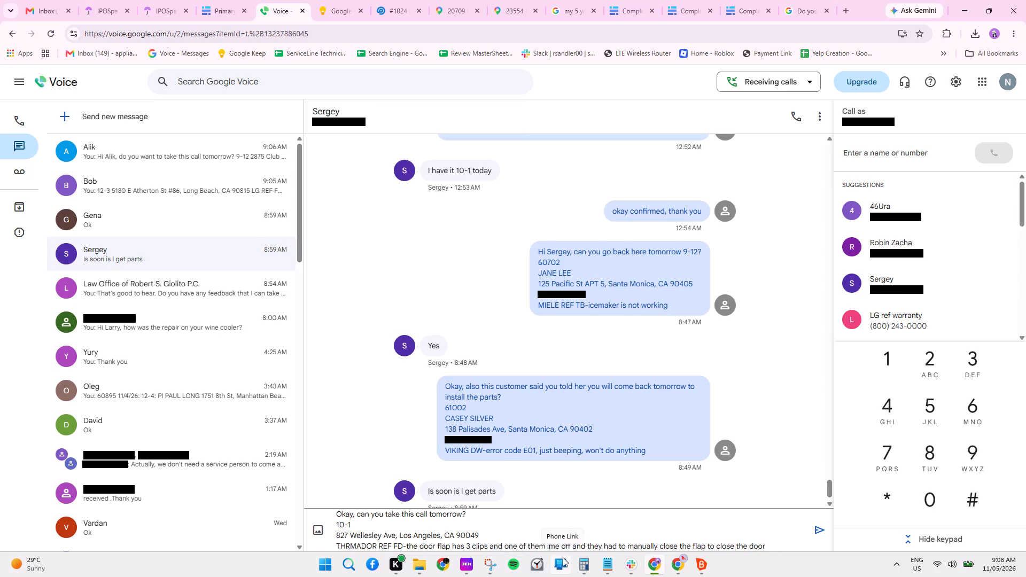
{"action": "key", "text": "BackSpace"}
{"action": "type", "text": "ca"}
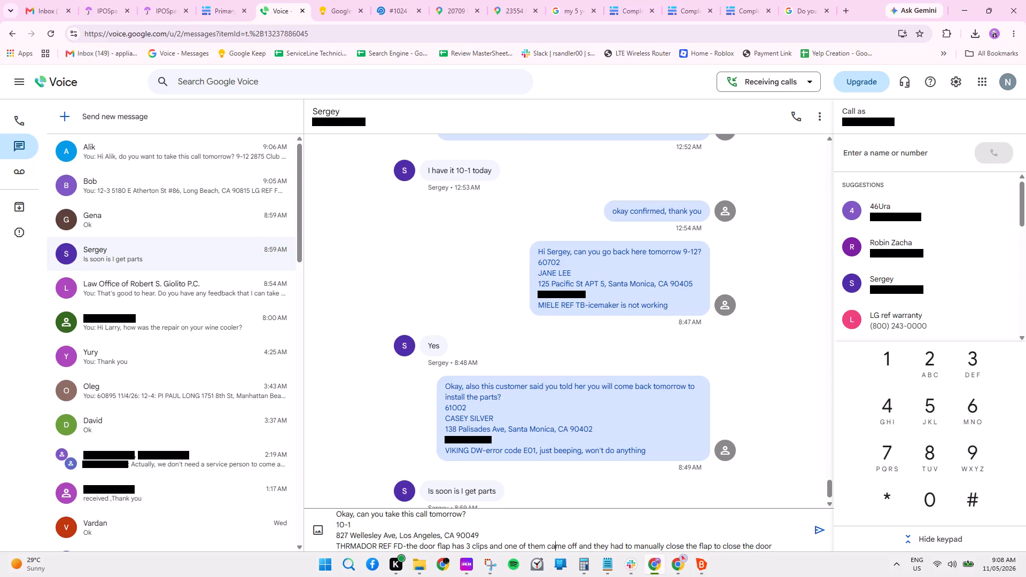
{"action": "left_click", "coordinate": [818, 529]}
{"action": "scroll", "coordinate": [477, 381], "scroll_direction": "down", "scroll_amount": 9}
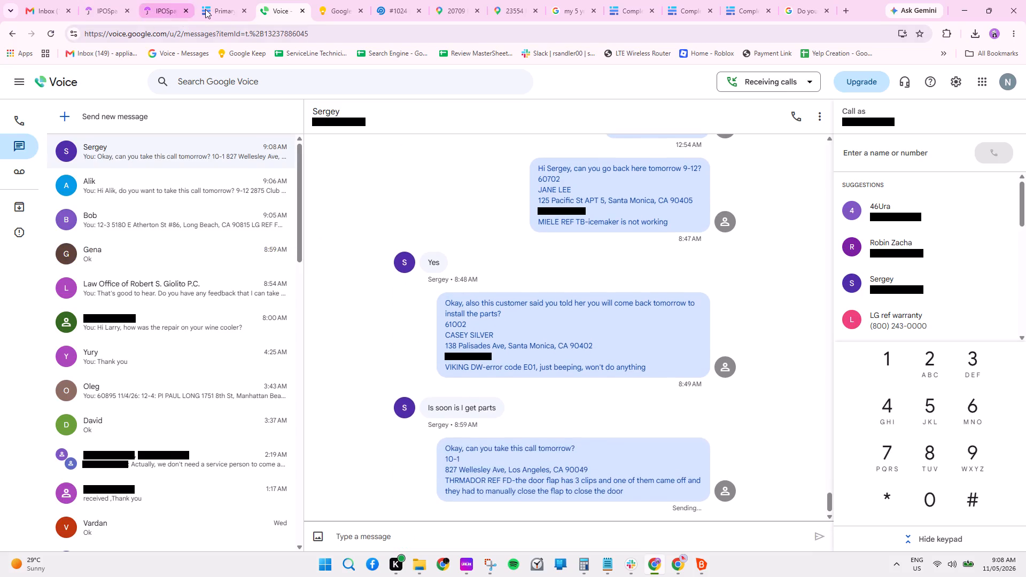
In Baserow, enter "checking with Sergey" in the Thermador refrigerator job's Misc-Notes and close the record.
{"action": "left_click", "coordinate": [214, 7]}
{"action": "scroll", "coordinate": [417, 424], "scroll_direction": "down", "scroll_amount": 4}
{"action": "left_click", "coordinate": [386, 241]}
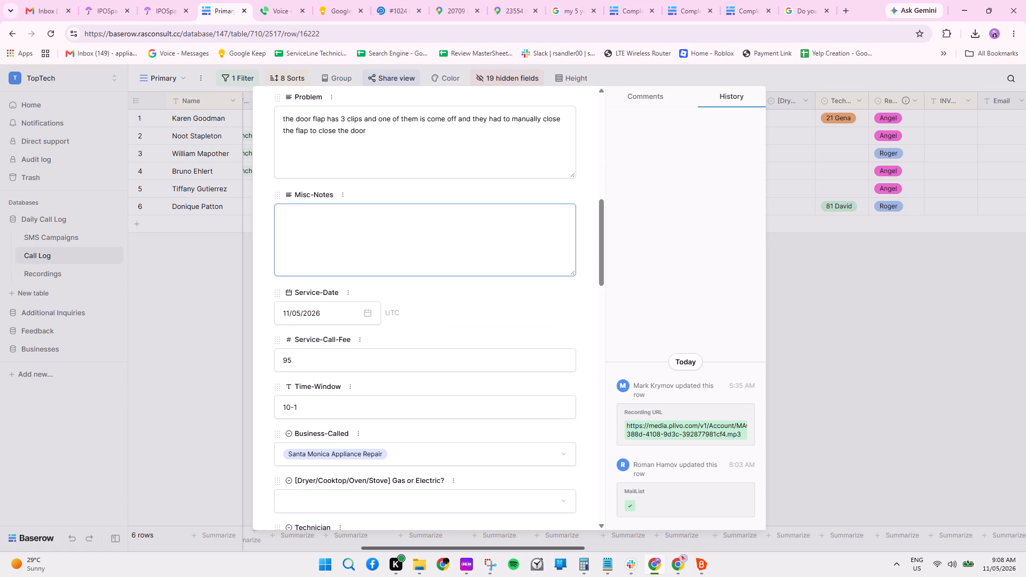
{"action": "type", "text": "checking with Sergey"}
{"action": "left_click", "coordinate": [934, 360]}
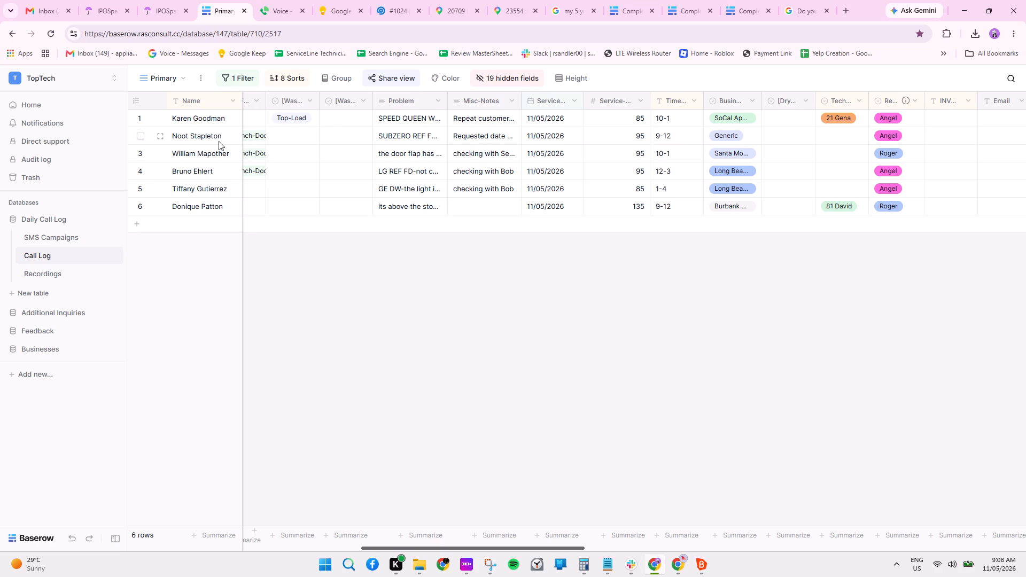
Set the Call Log's Service-Date filter to 11/04/2026 to check the invoice numbers assigned on that date.
{"action": "left_click", "coordinate": [593, 465]}
{"action": "left_click", "coordinate": [240, 77]}
{"action": "left_click", "coordinate": [476, 103]}
{"action": "left_click", "coordinate": [525, 200]}
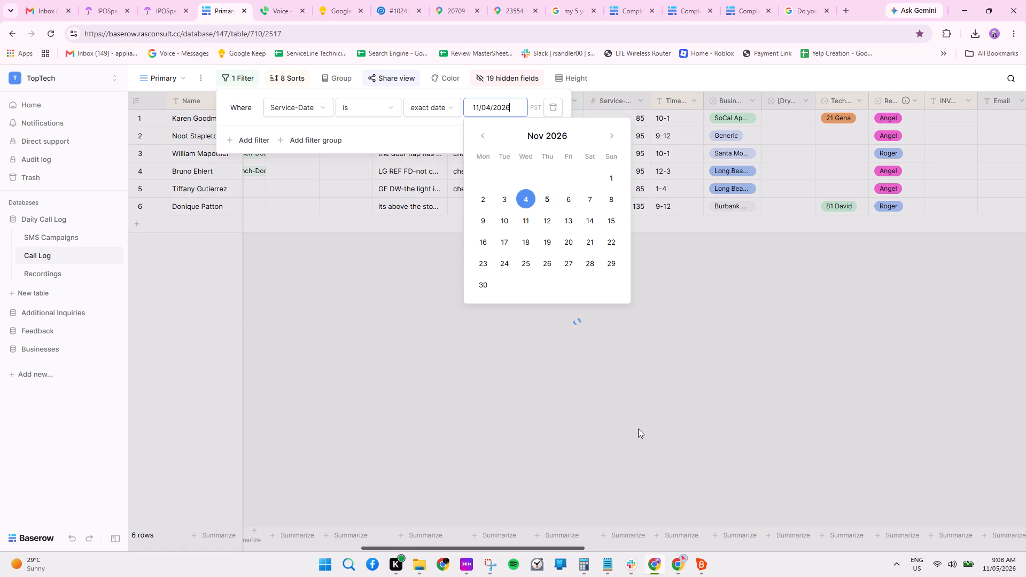
{"action": "left_click", "coordinate": [653, 422]}
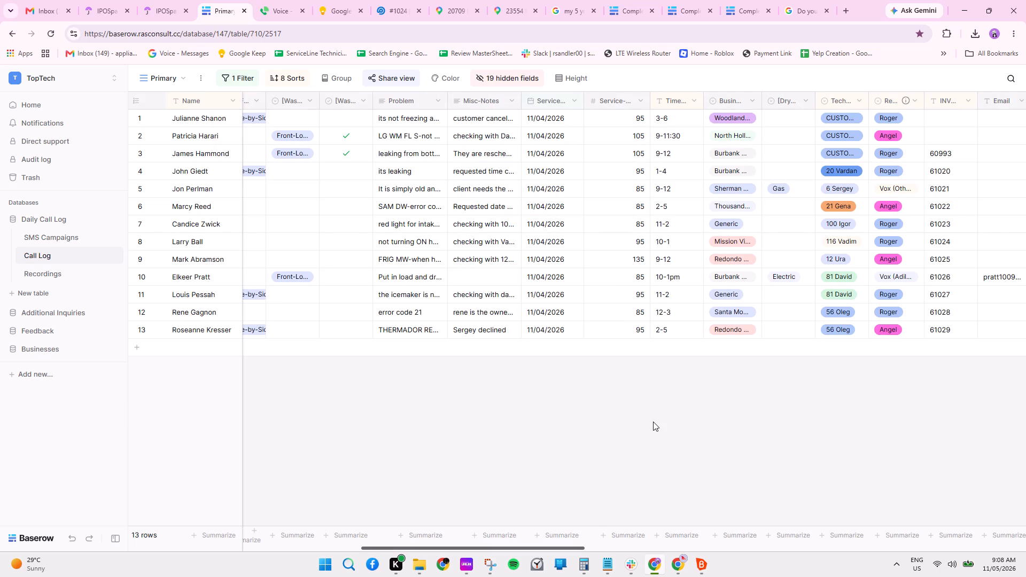
Set the Call Log's Service-Date filter back to 11/05/2026.
{"action": "left_click", "coordinate": [232, 80]}
{"action": "left_click", "coordinate": [493, 104]}
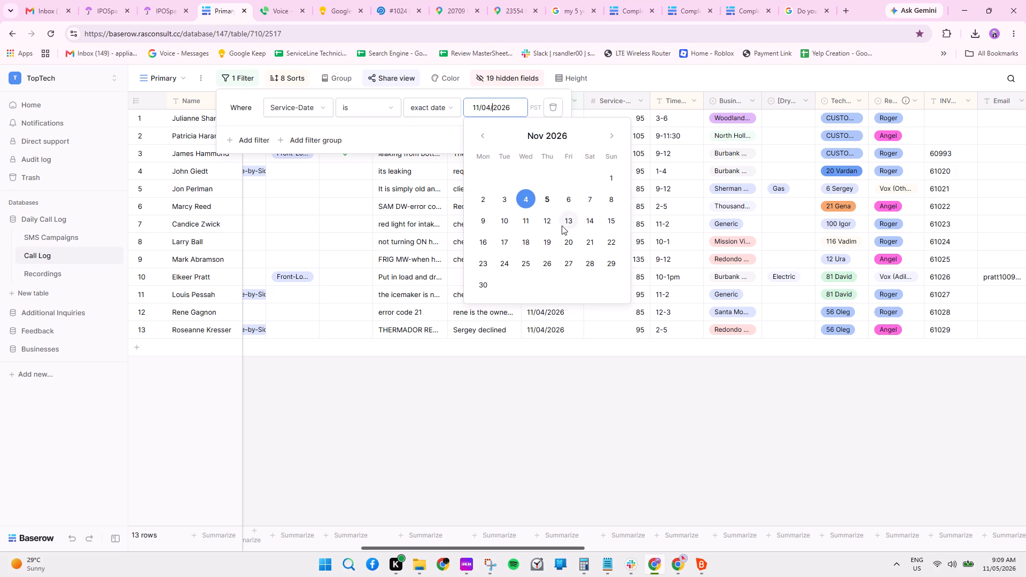
{"action": "left_click", "coordinate": [547, 199]}
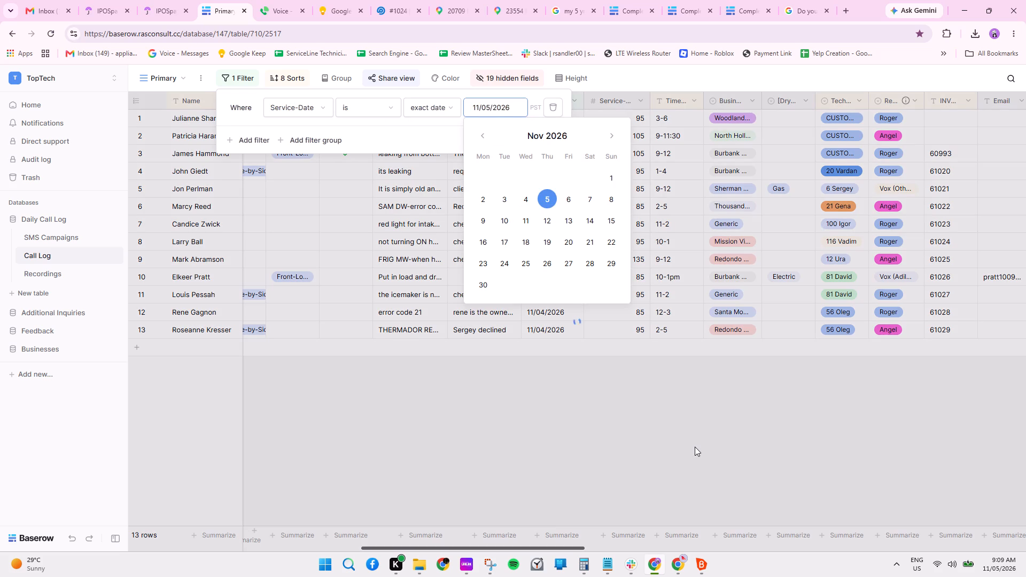
{"action": "left_click", "coordinate": [696, 447]}
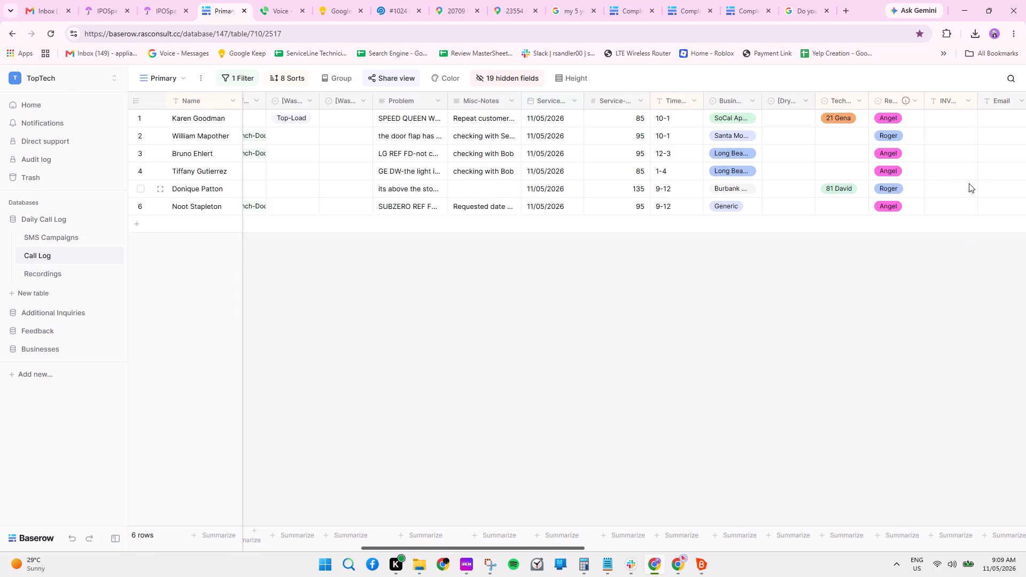
{"action": "left_click", "coordinate": [957, 187]}
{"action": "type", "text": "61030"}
{"action": "left_click", "coordinate": [946, 119]}
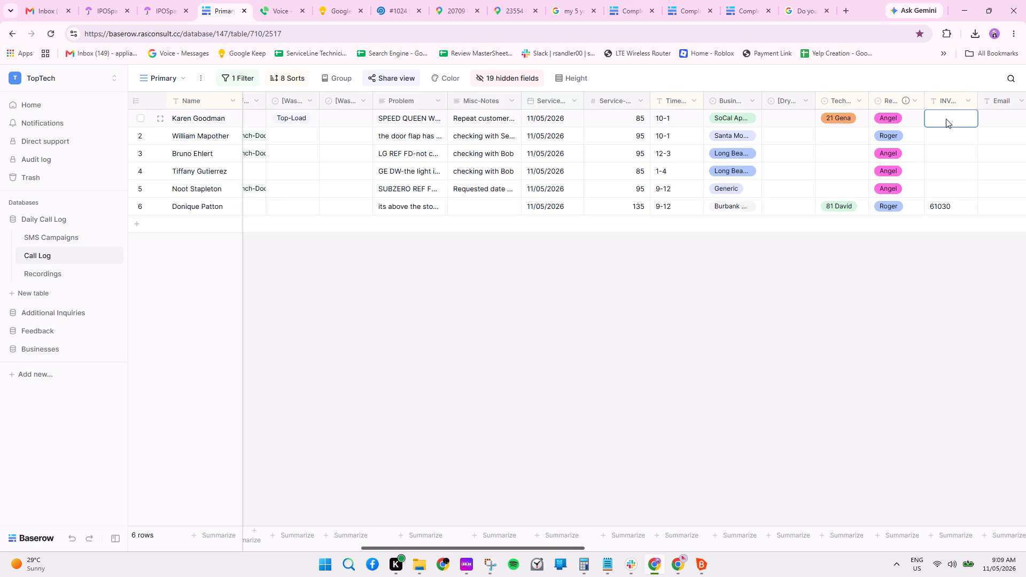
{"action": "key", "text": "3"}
{"action": "key", "text": "BackSpace"}
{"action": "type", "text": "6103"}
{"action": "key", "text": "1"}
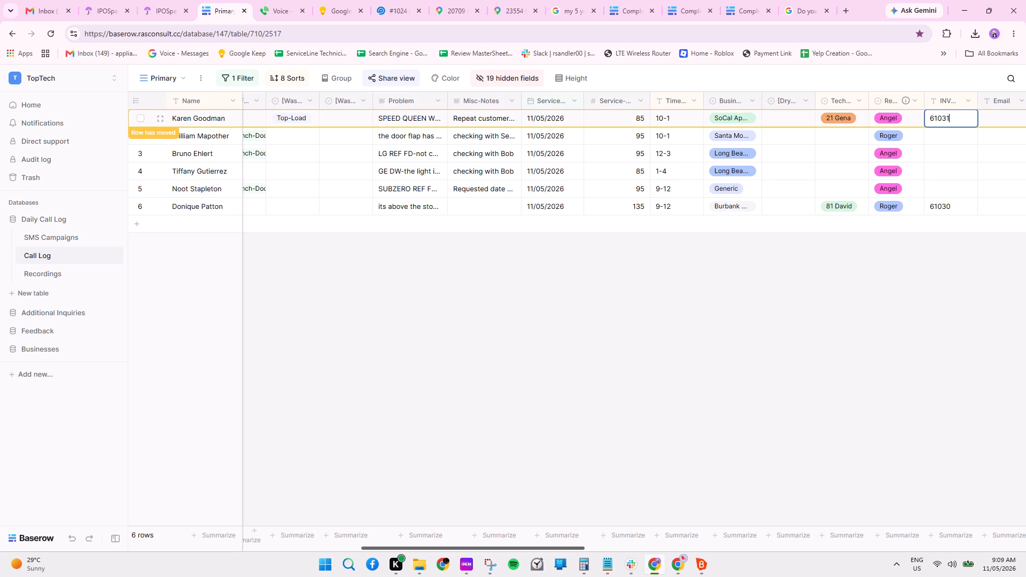
{"action": "left_click", "coordinate": [881, 341]}
{"action": "left_click", "coordinate": [882, 343]}
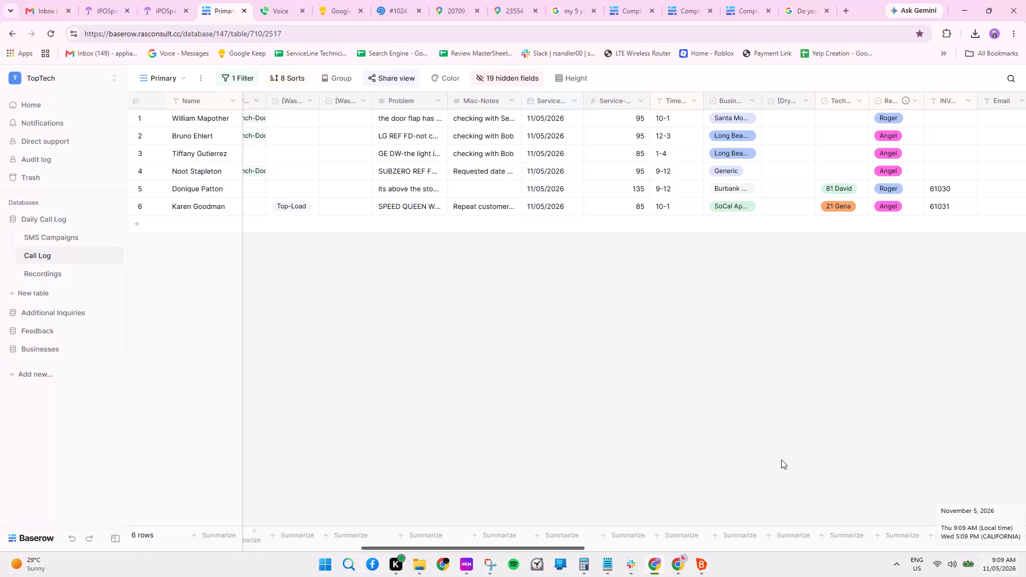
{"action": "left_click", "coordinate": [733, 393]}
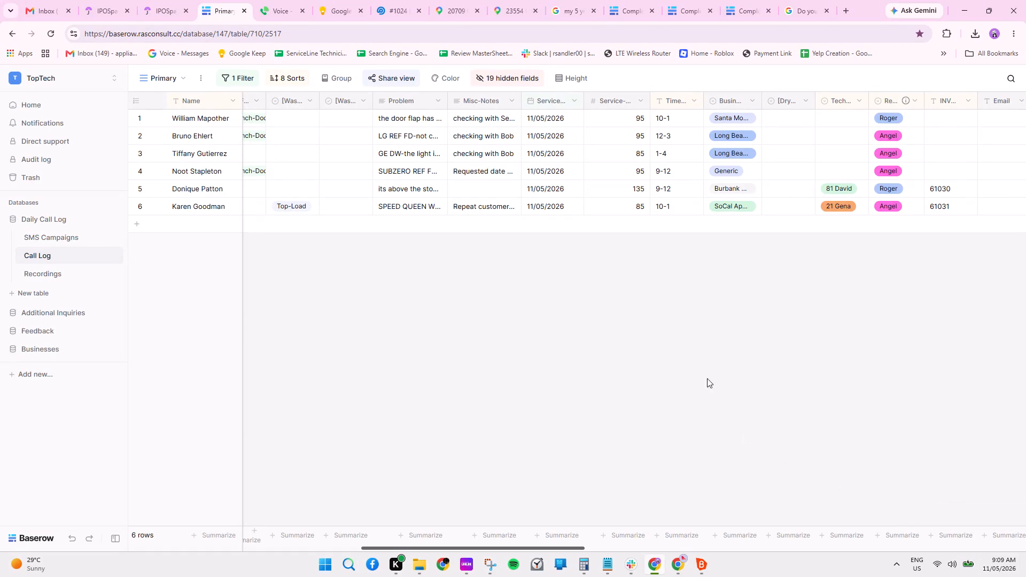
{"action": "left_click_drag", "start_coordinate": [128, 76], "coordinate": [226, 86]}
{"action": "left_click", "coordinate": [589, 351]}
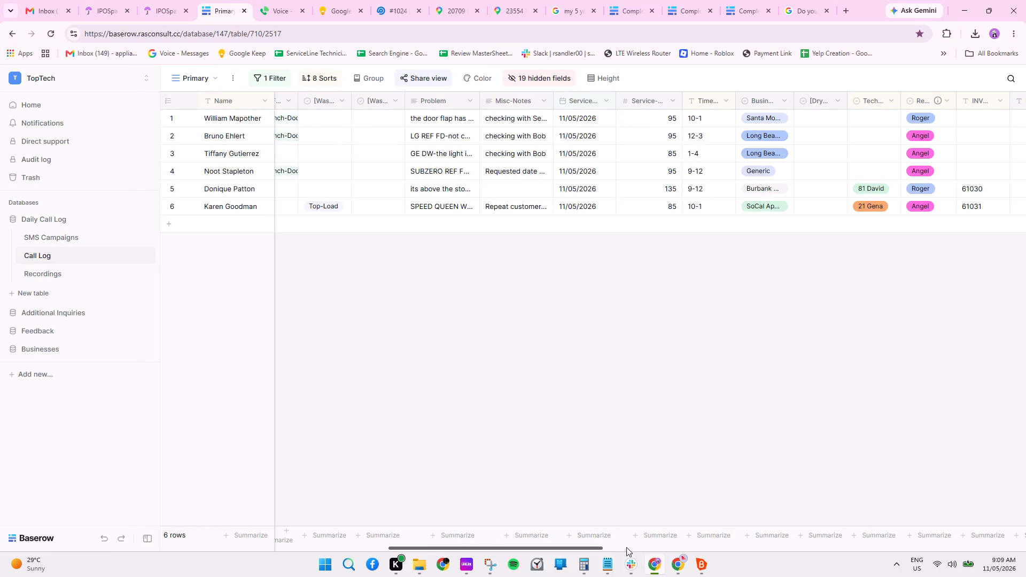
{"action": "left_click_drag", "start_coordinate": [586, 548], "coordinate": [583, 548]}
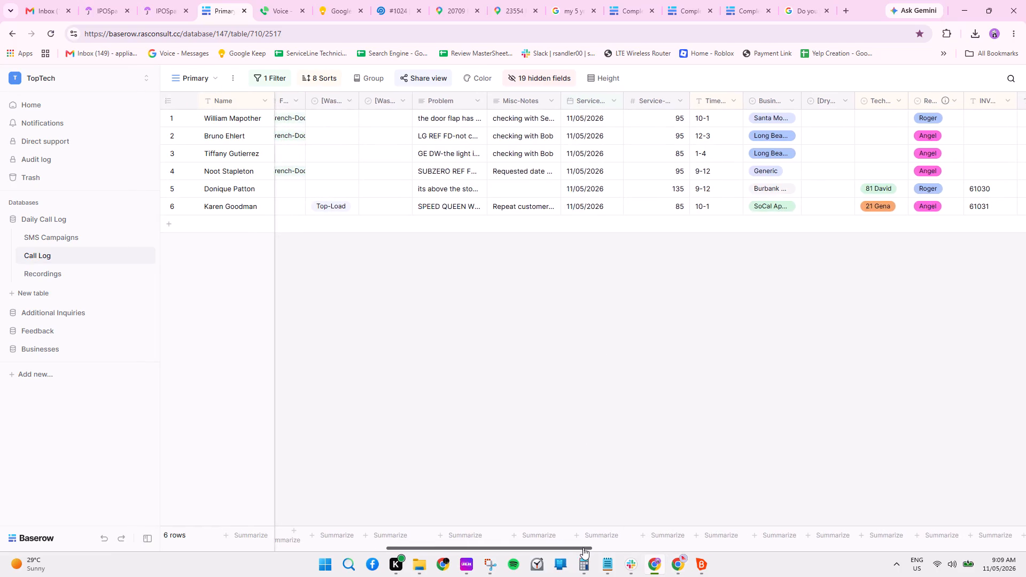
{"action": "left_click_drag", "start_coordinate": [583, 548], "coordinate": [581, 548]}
In Notepad's "-12 URA" note, add blank lines below Oleg's job 61029 and start a new entry headed "-DAVID".
{"action": "left_click", "coordinate": [598, 560]}
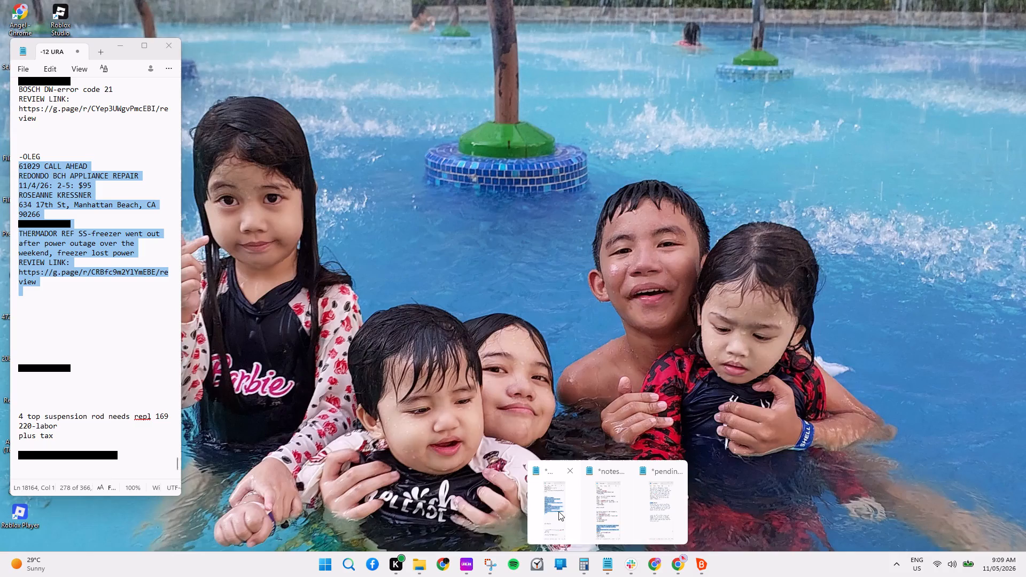
{"action": "left_click", "coordinate": [542, 502]}
{"action": "left_click", "coordinate": [50, 309]}
{"action": "key", "text": "Return"}
{"action": "key", "text": "Return"}
{"action": "key", "text": "Return"}
{"action": "key", "text": "Return"}
{"action": "key", "text": "Return"}
{"action": "key", "text": "Return"}
{"action": "key", "text": "Return"}
{"action": "key", "text": "Return"}
{"action": "key", "text": "Return"}
{"action": "key", "text": "Return"}
{"action": "key", "text": "Return"}
{"action": "key", "text": "Return"}
{"action": "key", "text": "Return"}
{"action": "key", "text": "Return"}
{"action": "key", "text": "Return"}
{"action": "key", "text": "Return"}
{"action": "key", "text": "Return"}
{"action": "key", "text": "Return"}
{"action": "key", "text": "Return"}
{"action": "key", "text": "Return"}
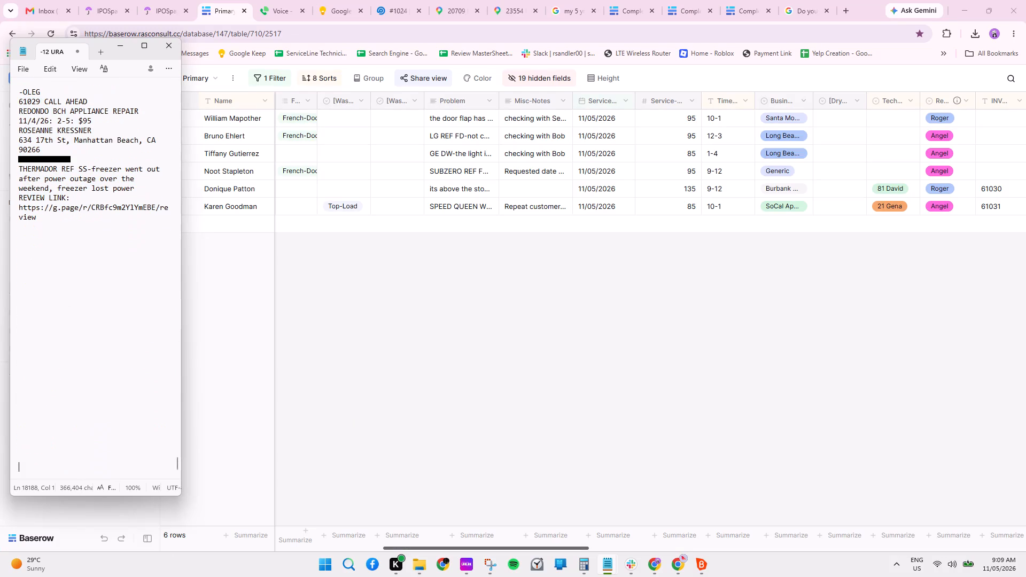
{"action": "left_click", "coordinate": [30, 244]}
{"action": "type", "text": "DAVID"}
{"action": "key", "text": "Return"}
Add the lines "61030 CALL AHEAD" and "BURBANK APPLIANCE REPAIR" under David's heading.
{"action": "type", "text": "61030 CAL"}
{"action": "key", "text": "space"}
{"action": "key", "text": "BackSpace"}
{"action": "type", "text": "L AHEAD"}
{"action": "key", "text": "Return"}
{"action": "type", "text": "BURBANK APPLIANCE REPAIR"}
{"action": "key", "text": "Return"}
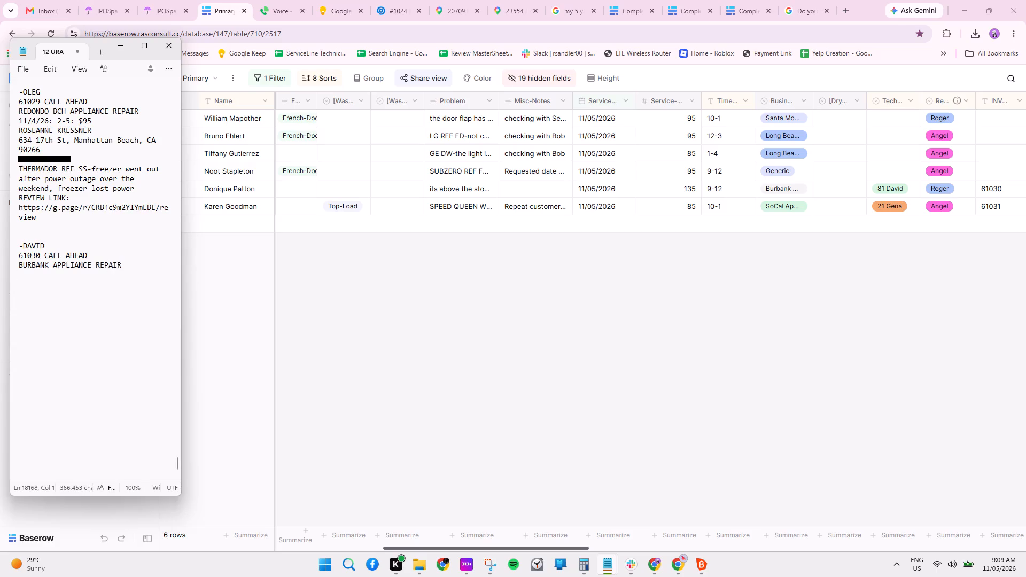
Add the schedule line "11/5/26: 10-1: $85" and the Speed Queen washer customer's name in capitals on the following line.
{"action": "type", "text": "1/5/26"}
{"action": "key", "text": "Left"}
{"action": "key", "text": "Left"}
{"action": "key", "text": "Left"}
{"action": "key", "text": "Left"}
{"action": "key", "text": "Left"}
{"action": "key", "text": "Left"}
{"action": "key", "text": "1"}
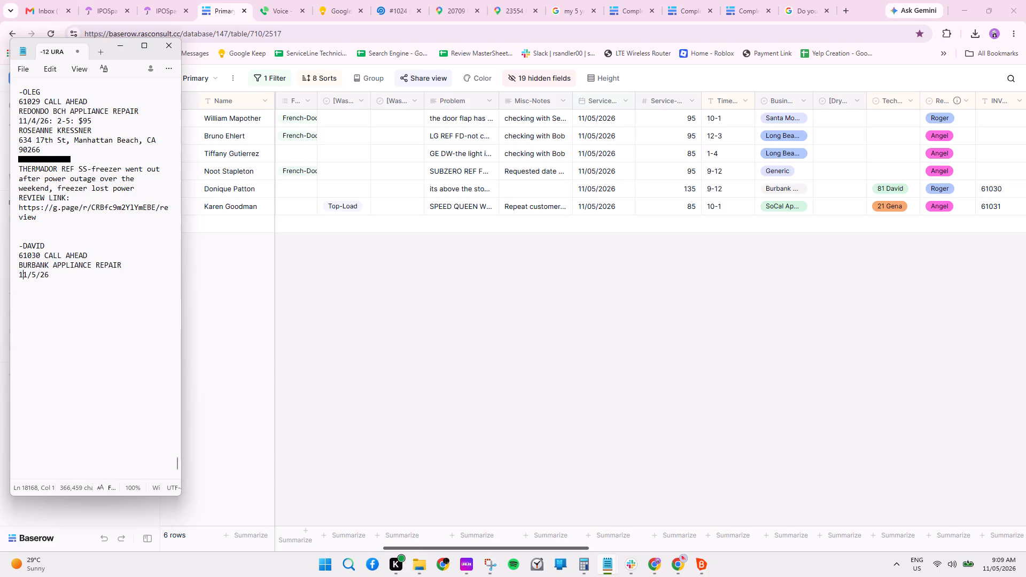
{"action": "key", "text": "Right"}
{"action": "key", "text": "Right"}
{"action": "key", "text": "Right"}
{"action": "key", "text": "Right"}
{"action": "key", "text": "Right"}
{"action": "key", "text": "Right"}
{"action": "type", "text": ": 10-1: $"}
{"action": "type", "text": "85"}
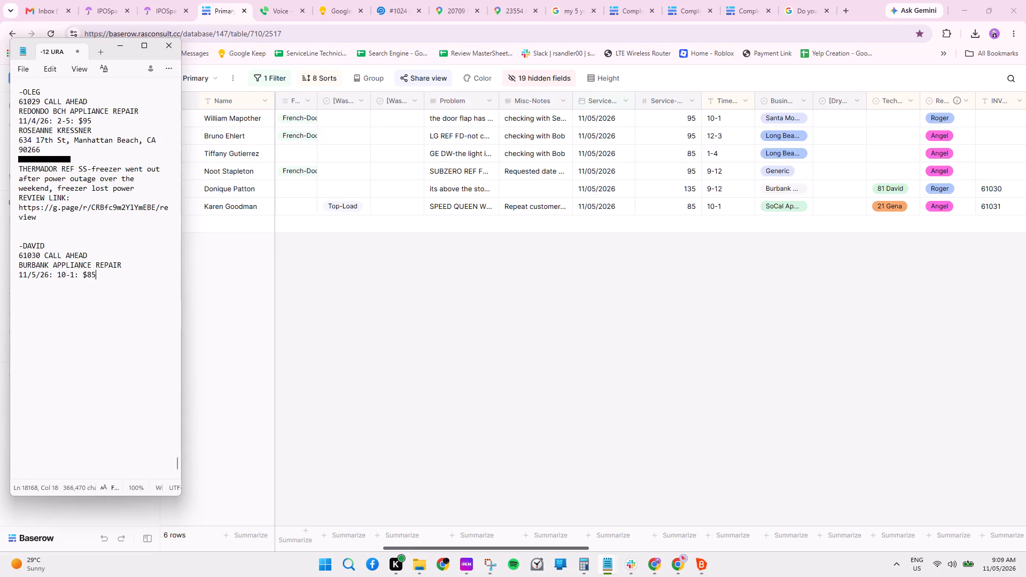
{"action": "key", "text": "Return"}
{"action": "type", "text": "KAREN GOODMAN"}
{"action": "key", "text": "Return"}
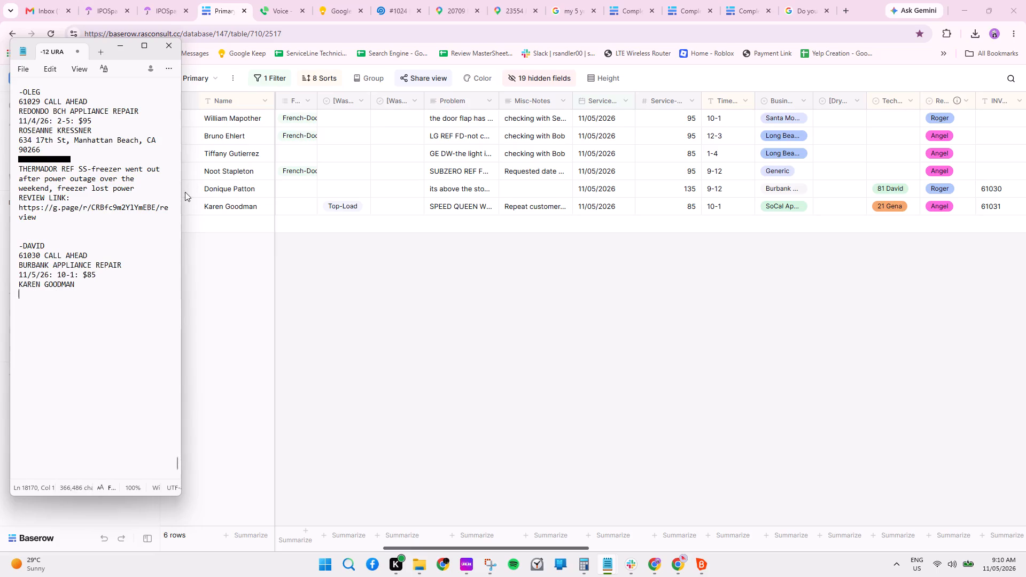
Copy the customer's address from the Speed Queen washer job's Baserow record and paste it below the name in the note.
{"action": "left_click", "coordinate": [193, 208]}
{"action": "triple_click", "coordinate": [381, 280]}
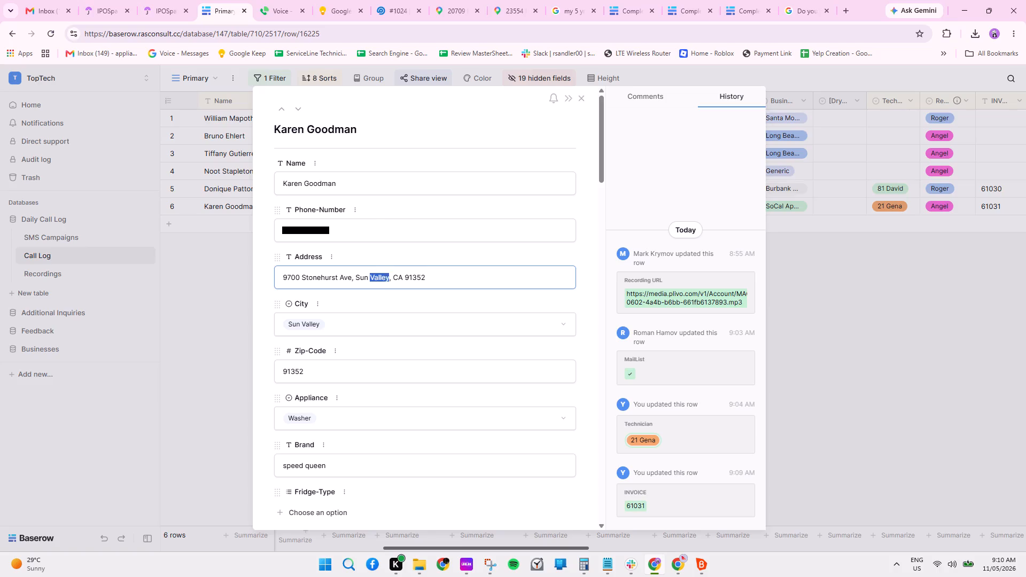
{"action": "key", "text": "ctrl+c"}
{"action": "left_click", "coordinate": [605, 564]}
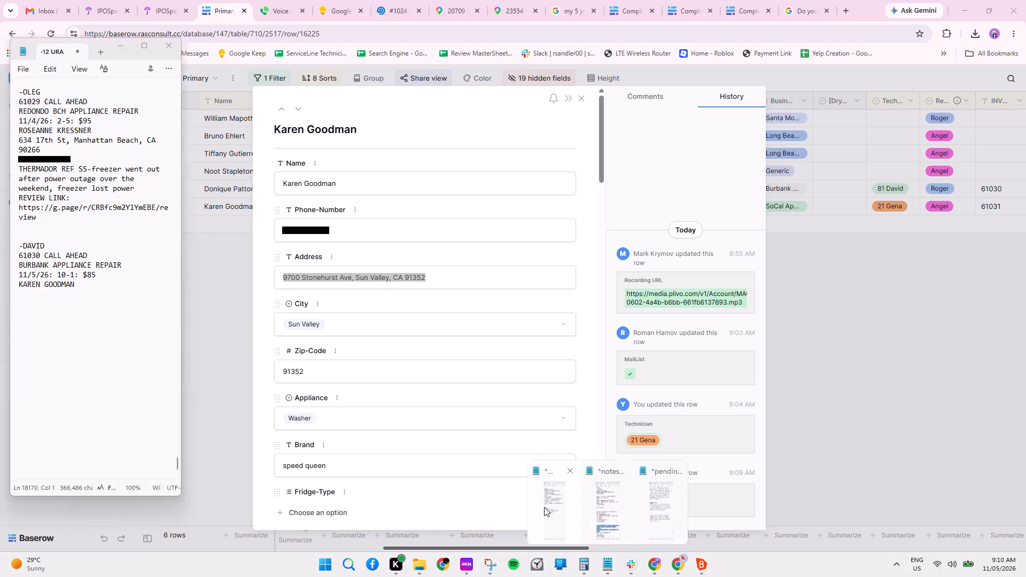
{"action": "left_click", "coordinate": [544, 507]}
{"action": "key", "text": "ctrl+v"}
Copy the customer's phone number from the Speed Queen washer job's Baserow record and paste it below the address in the note.
{"action": "triple_click", "coordinate": [333, 233]}
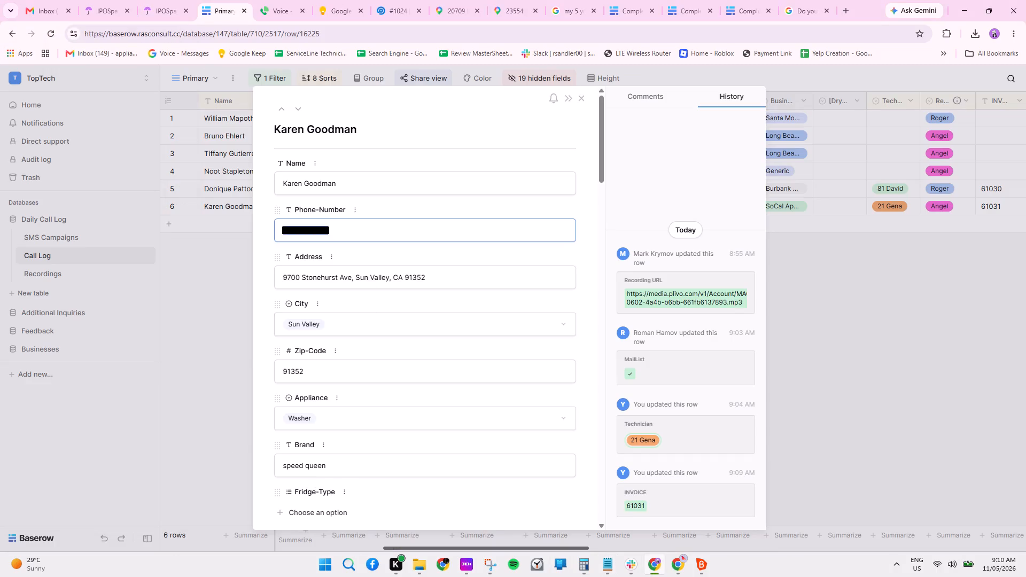
{"action": "key", "text": "ctrl+c"}
{"action": "left_click", "coordinate": [608, 568]}
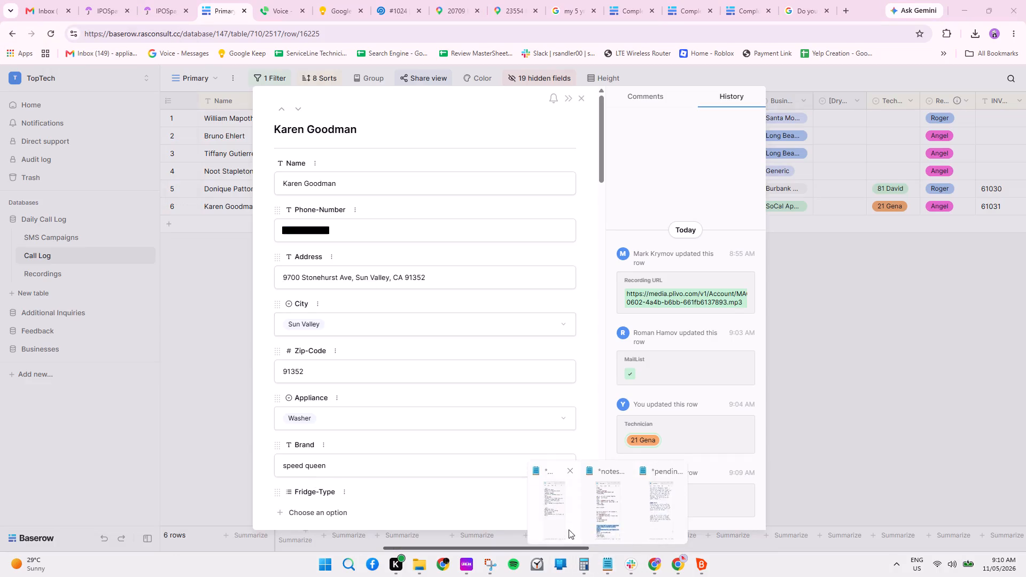
{"action": "left_click", "coordinate": [559, 517]}
{"action": "left_click", "coordinate": [41, 310]}
{"action": "key", "text": "ctrl+v"}
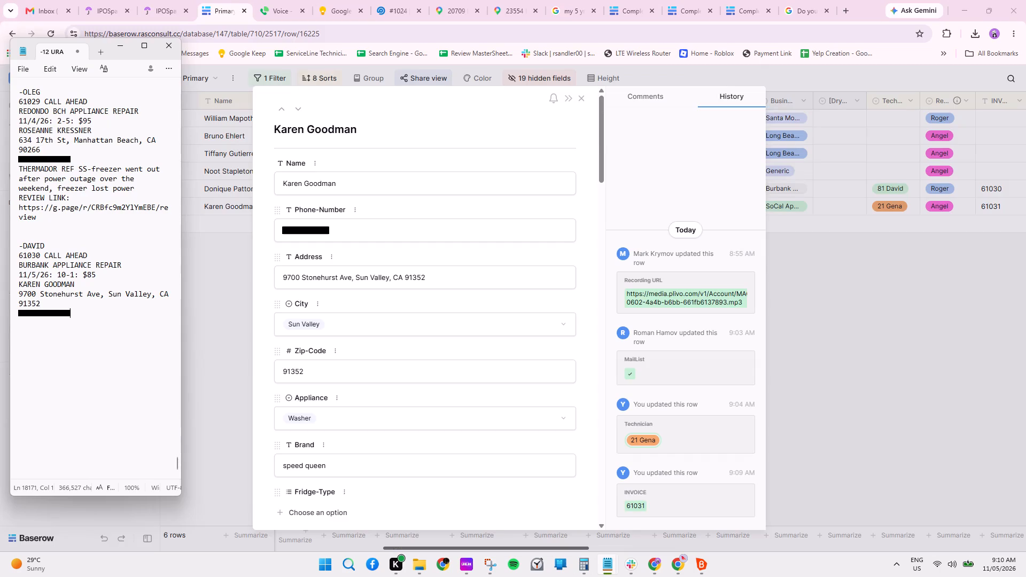
Copy the record's Problem description of the grinding Speed Queen washer and paste it below the phone number in the note.
{"action": "left_click", "coordinate": [39, 321]}
{"action": "scroll", "coordinate": [478, 436], "scroll_direction": "down", "scroll_amount": 3}
{"action": "triple_click", "coordinate": [390, 472]}
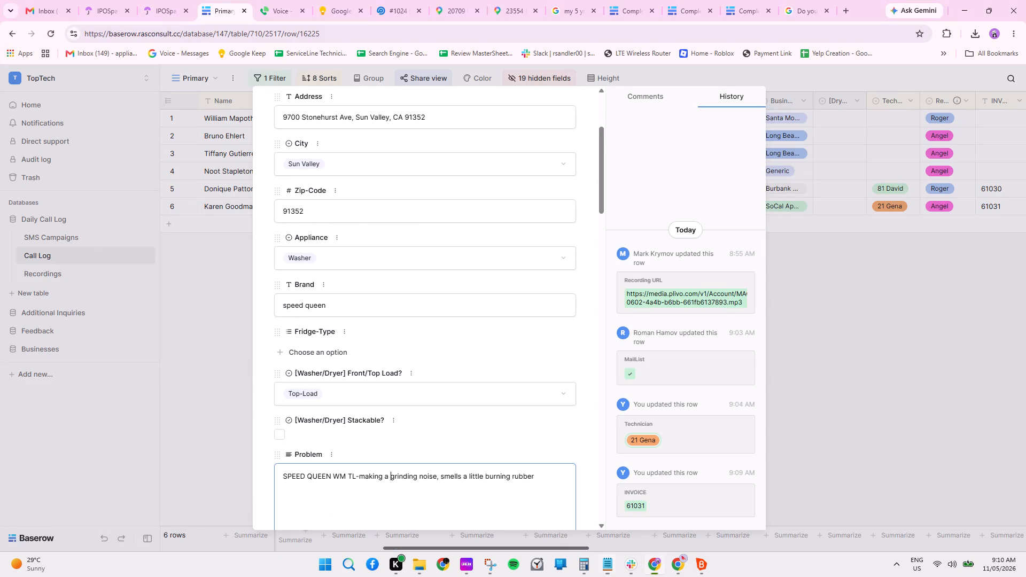
{"action": "key", "text": "ctrl+c"}
{"action": "left_click", "coordinate": [603, 569]}
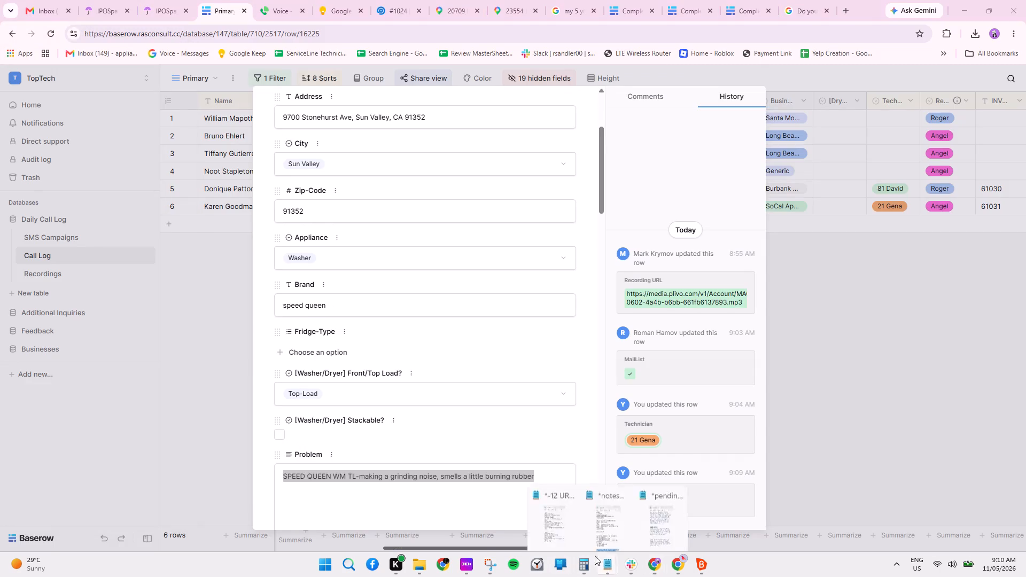
{"action": "left_click", "coordinate": [562, 510]}
{"action": "key", "text": "ctrl+v"}
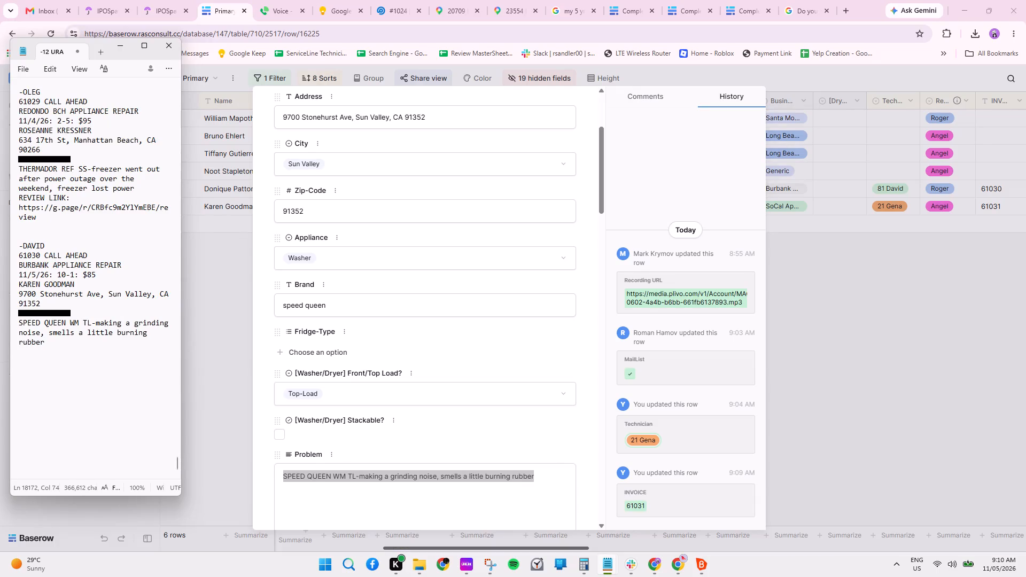
Add the line "*REPEAT CUSTOMER" below the problem description in the note.
{"action": "left_click", "coordinate": [45, 352]}
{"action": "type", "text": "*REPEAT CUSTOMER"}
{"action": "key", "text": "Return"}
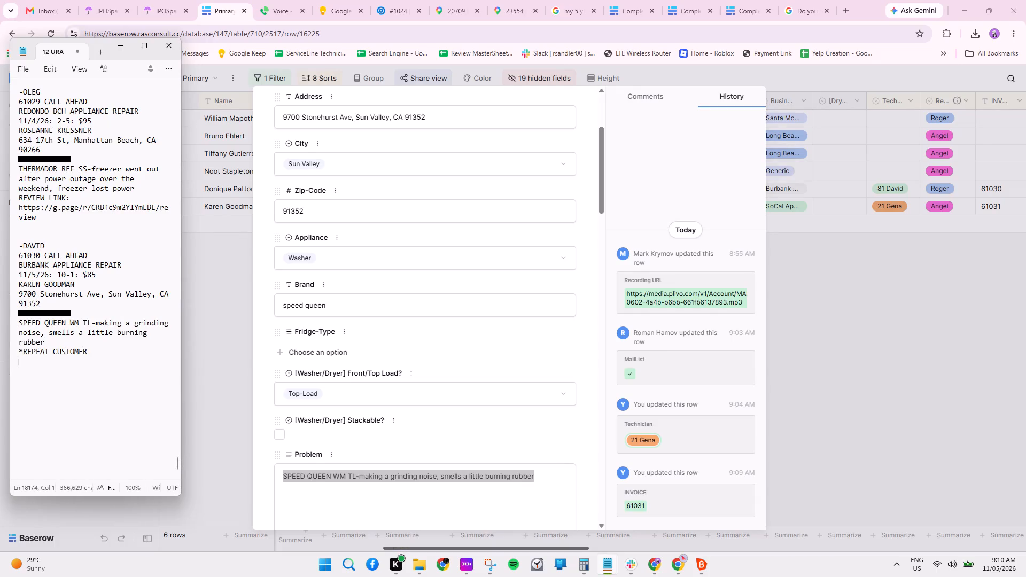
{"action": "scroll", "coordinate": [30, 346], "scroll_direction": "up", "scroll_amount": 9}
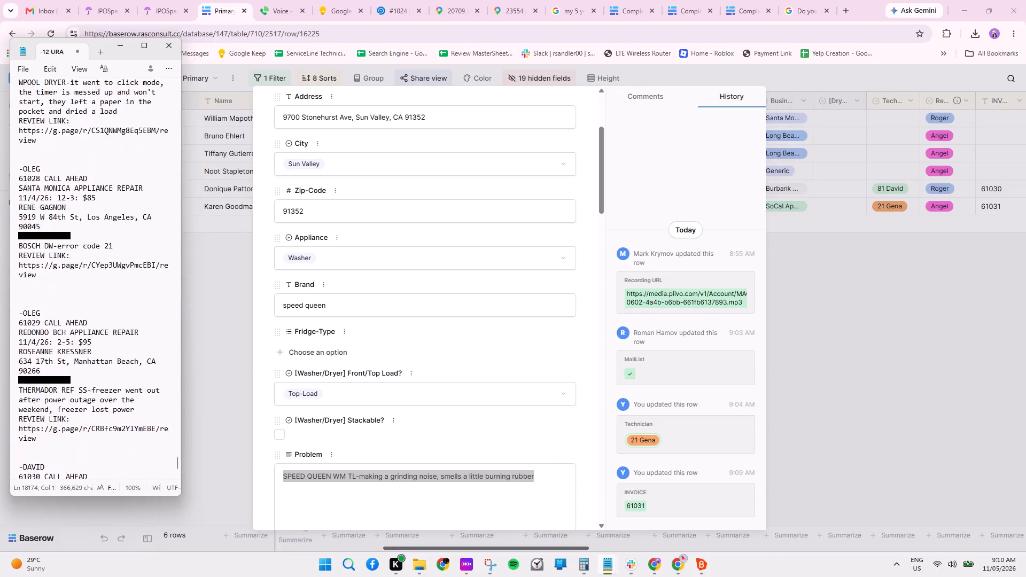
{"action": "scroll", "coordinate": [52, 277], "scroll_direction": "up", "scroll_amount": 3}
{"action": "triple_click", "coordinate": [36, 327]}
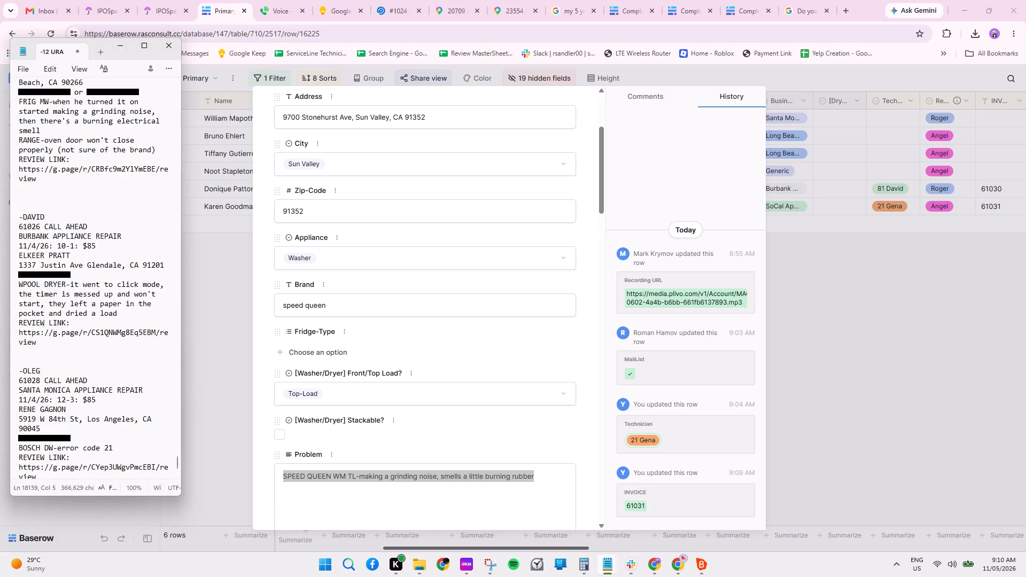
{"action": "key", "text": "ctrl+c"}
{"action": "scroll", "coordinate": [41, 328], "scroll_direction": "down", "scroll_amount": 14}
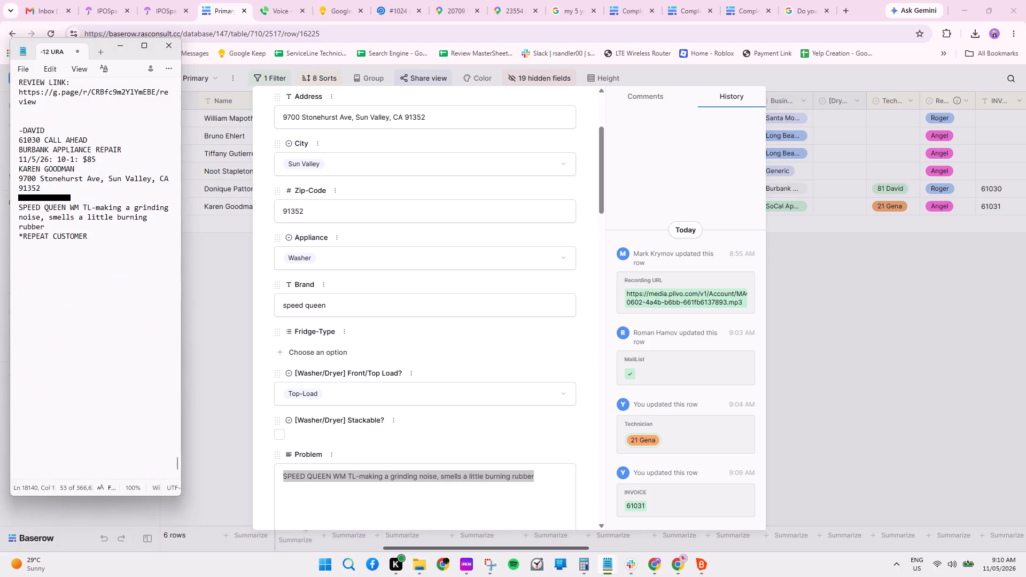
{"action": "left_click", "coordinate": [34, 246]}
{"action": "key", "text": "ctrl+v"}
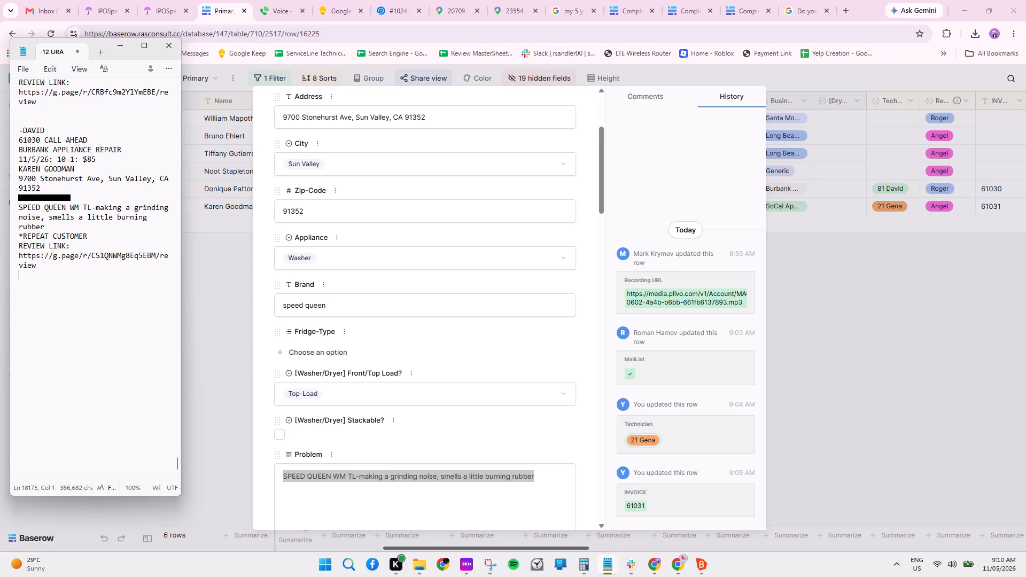
Correct the new washer entry's job number to 61031 and its technician heading to "-GENA".
{"action": "left_click", "coordinate": [453, 494]}
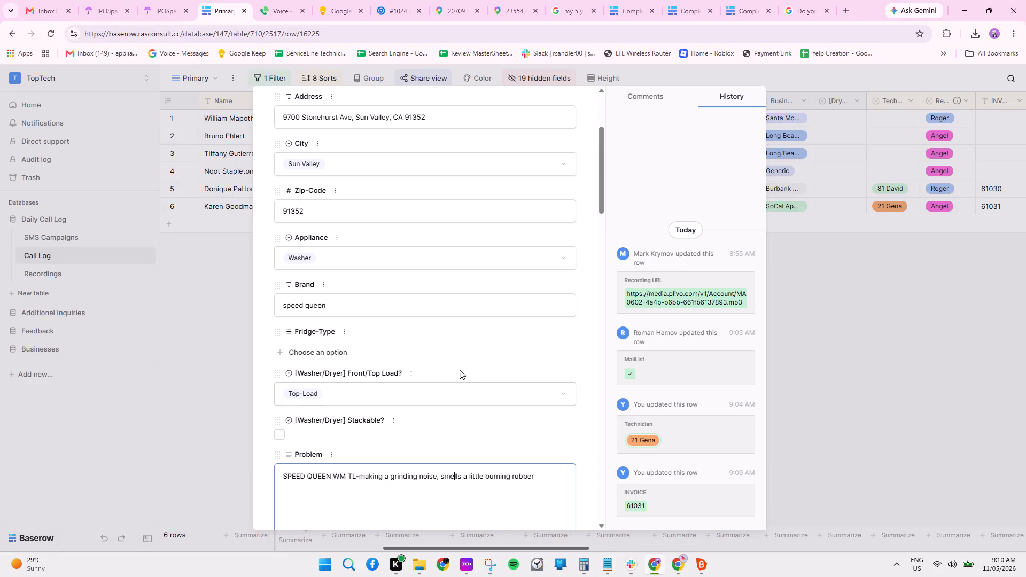
{"action": "scroll", "coordinate": [460, 370], "scroll_direction": "down", "scroll_amount": 3}
{"action": "scroll", "coordinate": [460, 370], "scroll_direction": "up", "scroll_amount": 6}
{"action": "left_click", "coordinate": [610, 569]}
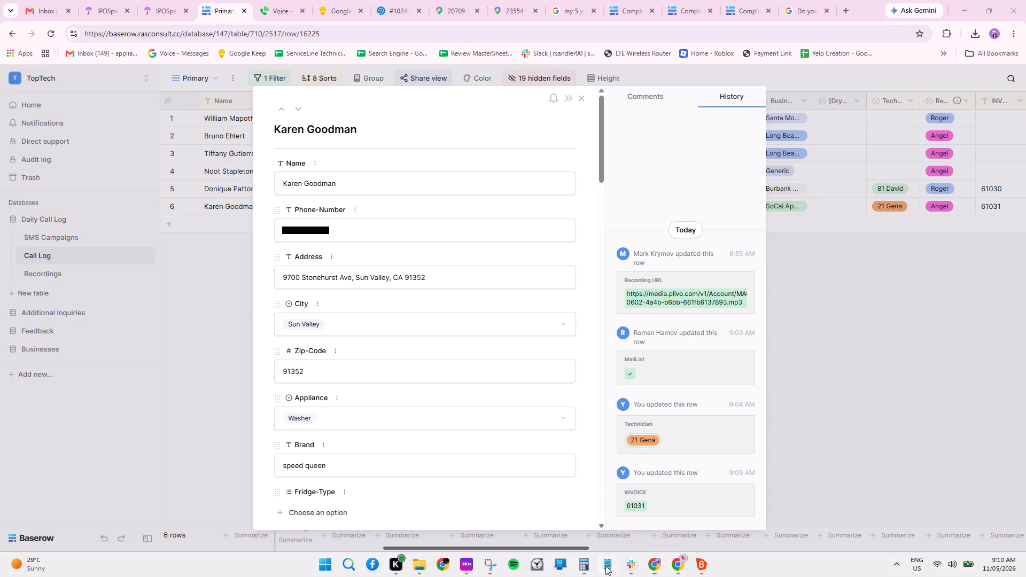
{"action": "left_click", "coordinate": [558, 508]}
{"action": "scroll", "coordinate": [89, 215], "scroll_direction": "up", "scroll_amount": 2}
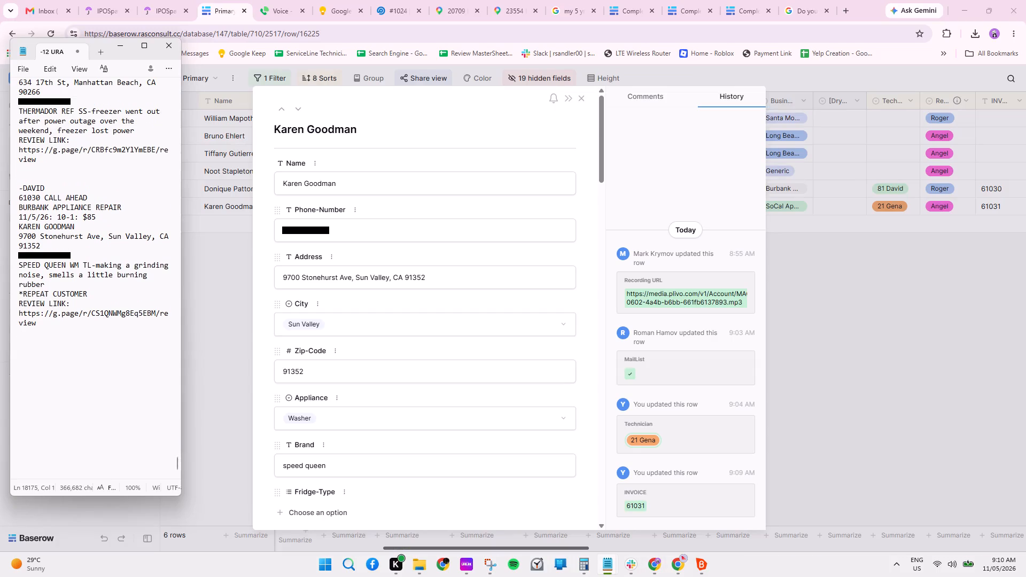
{"action": "left_click", "coordinate": [41, 196]}
{"action": "key", "text": "BackSpace"}
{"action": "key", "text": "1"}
{"action": "double_click", "coordinate": [33, 187]}
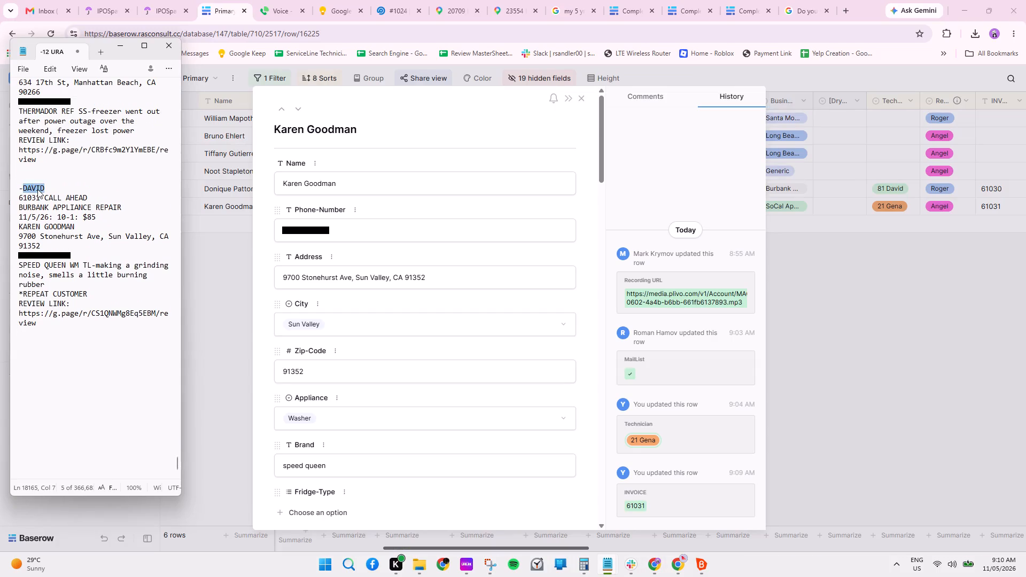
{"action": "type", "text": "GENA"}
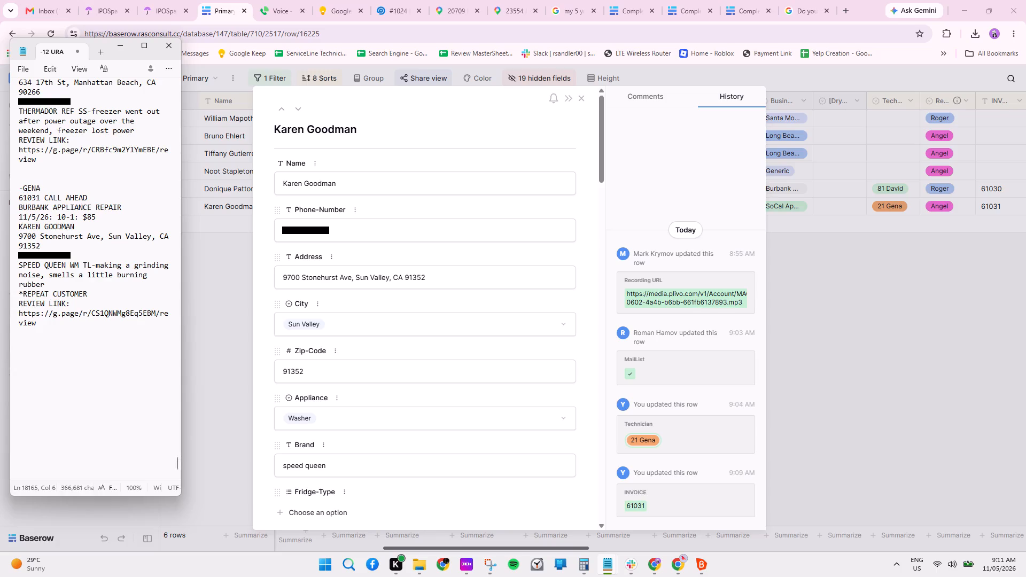
Insert six blank lines between Oleg's job 61029 entry and Gena's entry in the note.
{"action": "scroll", "coordinate": [69, 188], "scroll_direction": "up", "scroll_amount": 2}
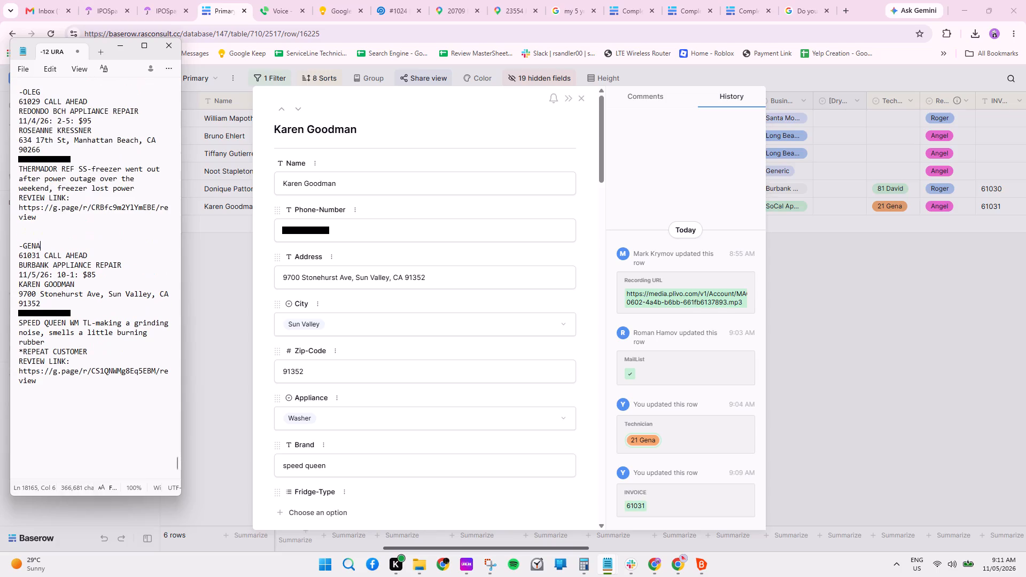
{"action": "left_click", "coordinate": [58, 230]}
{"action": "key", "text": "Return"}
{"action": "key", "text": "Return"}
{"action": "key", "text": "Return"}
{"action": "key", "text": "Return"}
{"action": "key", "text": "Return"}
{"action": "key", "text": "Return"}
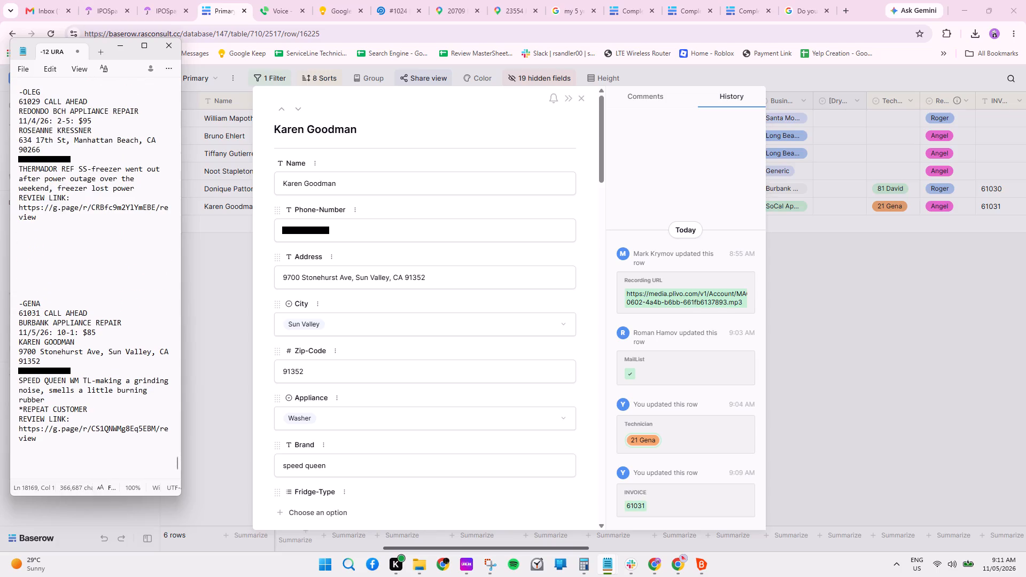
Check the business called in the washer job's record and change the company in Gena's entry to "SOCAL APPLIANCE REPAIR".
{"action": "left_click_drag", "start_coordinate": [18, 310], "coordinate": [49, 423]}
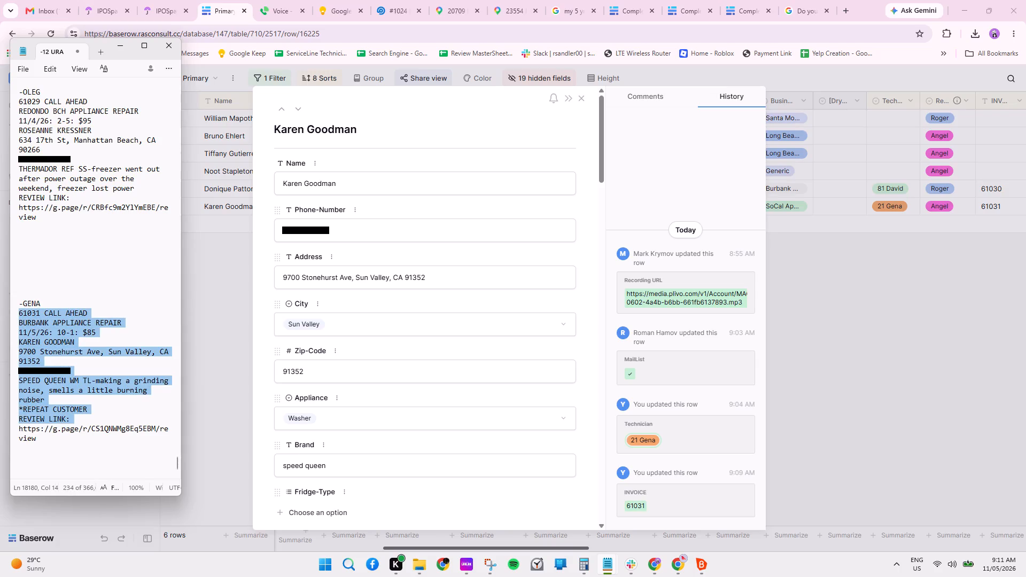
{"action": "left_click_drag", "start_coordinate": [49, 423], "coordinate": [52, 436]}
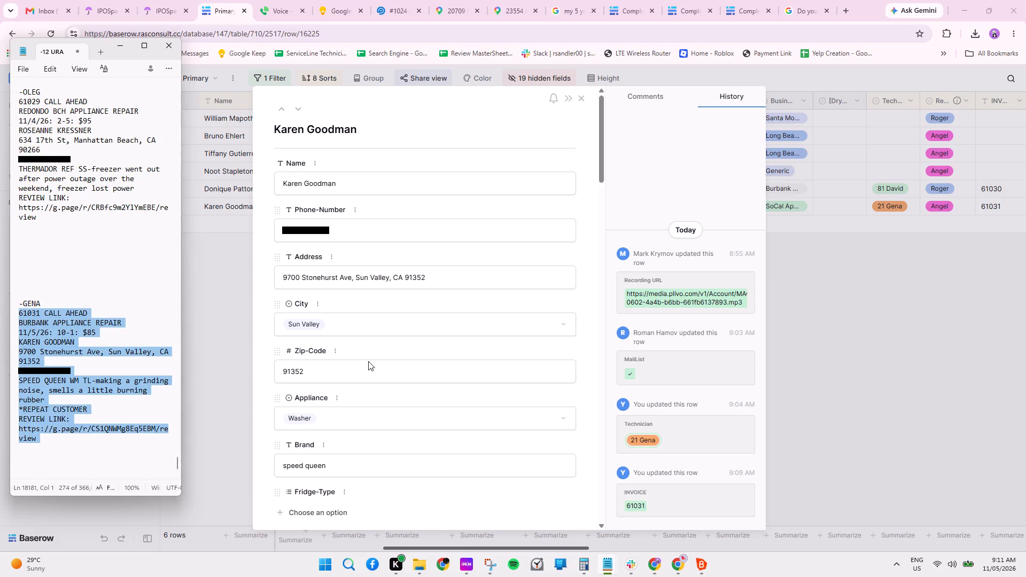
{"action": "scroll", "coordinate": [448, 340], "scroll_direction": "down", "scroll_amount": 6}
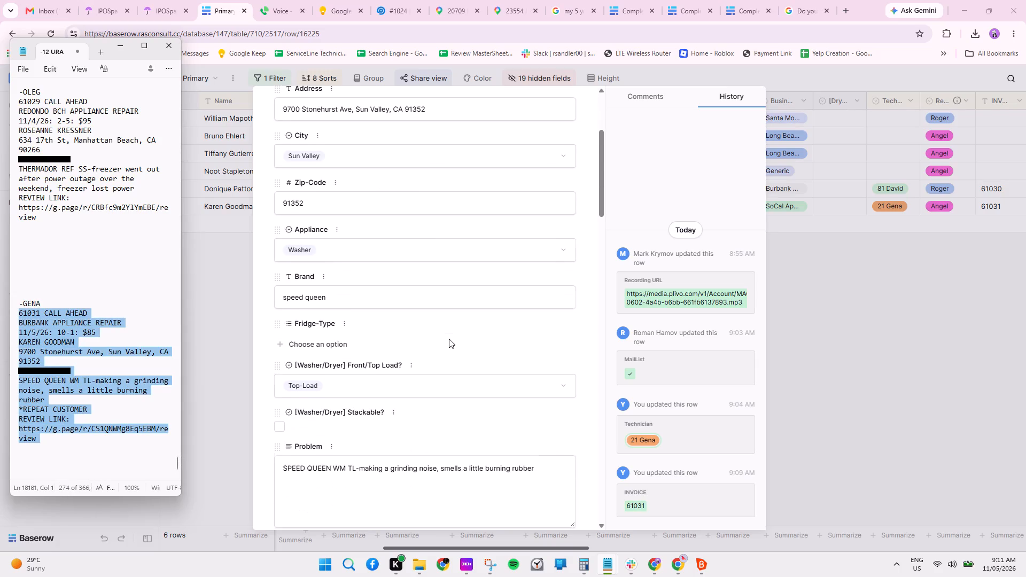
{"action": "scroll", "coordinate": [449, 339], "scroll_direction": "down", "scroll_amount": 2}
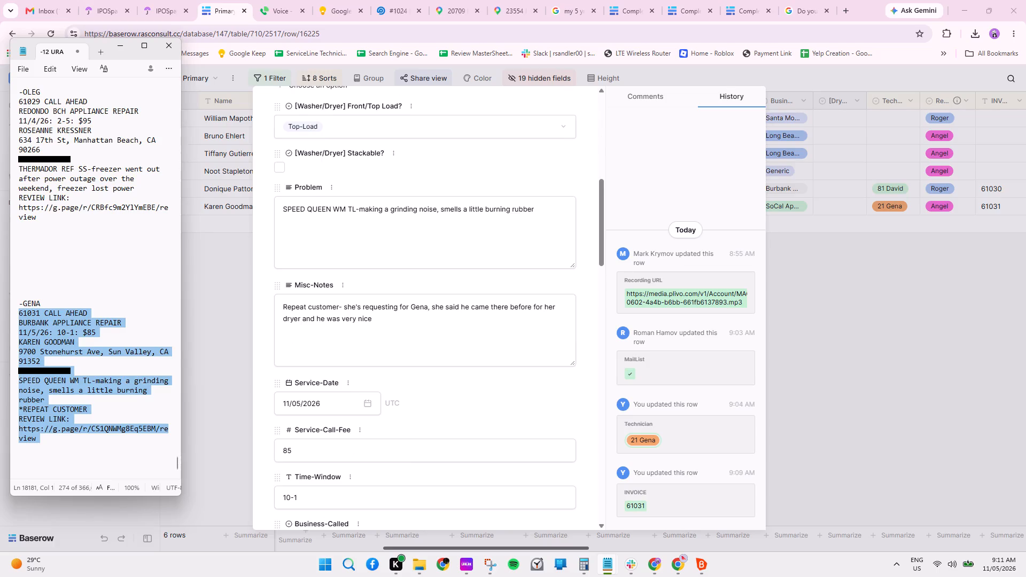
{"action": "scroll", "coordinate": [456, 350], "scroll_direction": "down", "scroll_amount": 2}
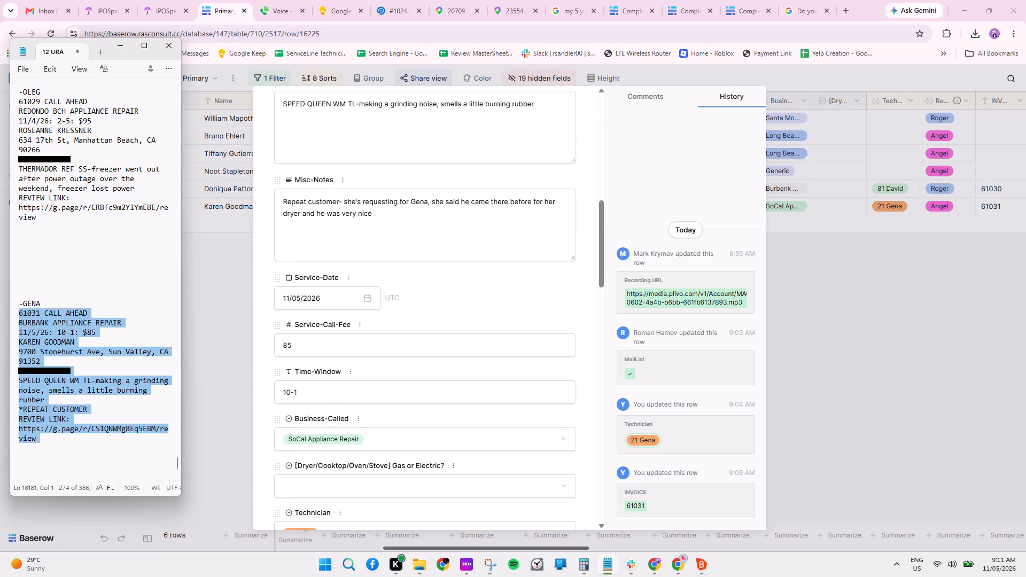
{"action": "left_click", "coordinate": [83, 325]}
{"action": "triple_click", "coordinate": [91, 323]}
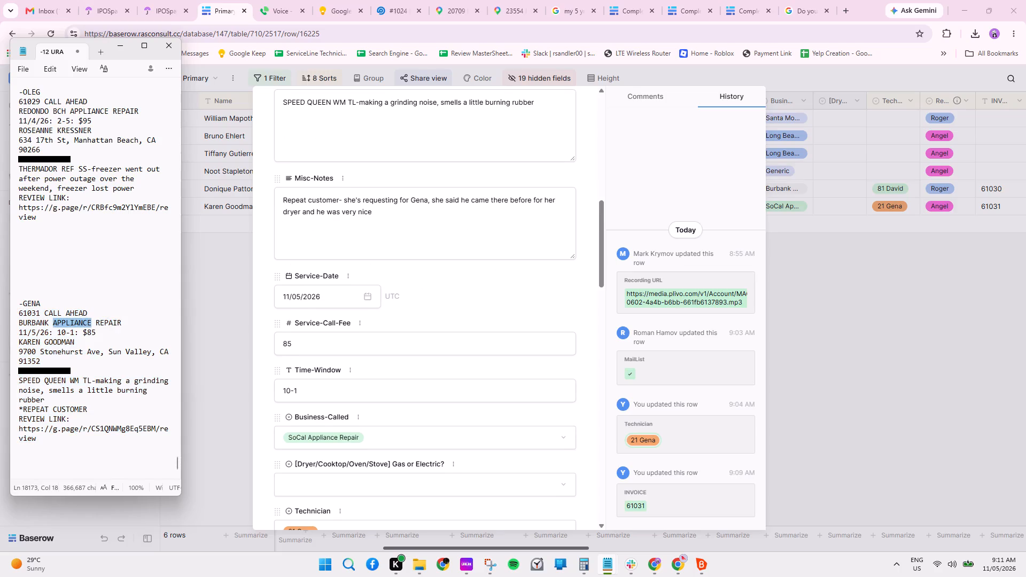
{"action": "left_click", "coordinate": [71, 321]}
{"action": "left_click_drag", "start_coordinate": [49, 321], "coordinate": [46, 322]}
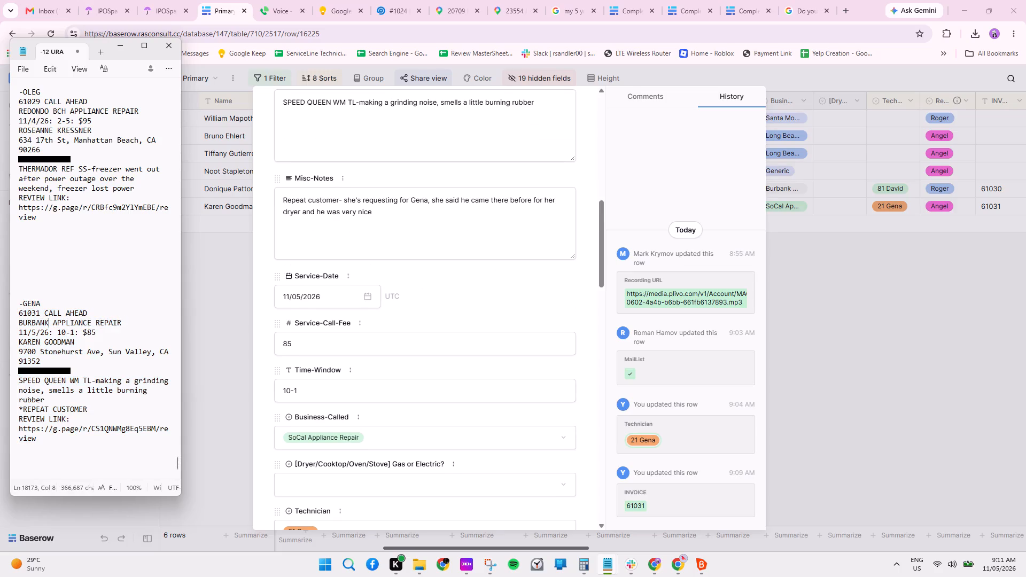
{"action": "left_click_drag", "start_coordinate": [46, 322], "coordinate": [16, 322]}
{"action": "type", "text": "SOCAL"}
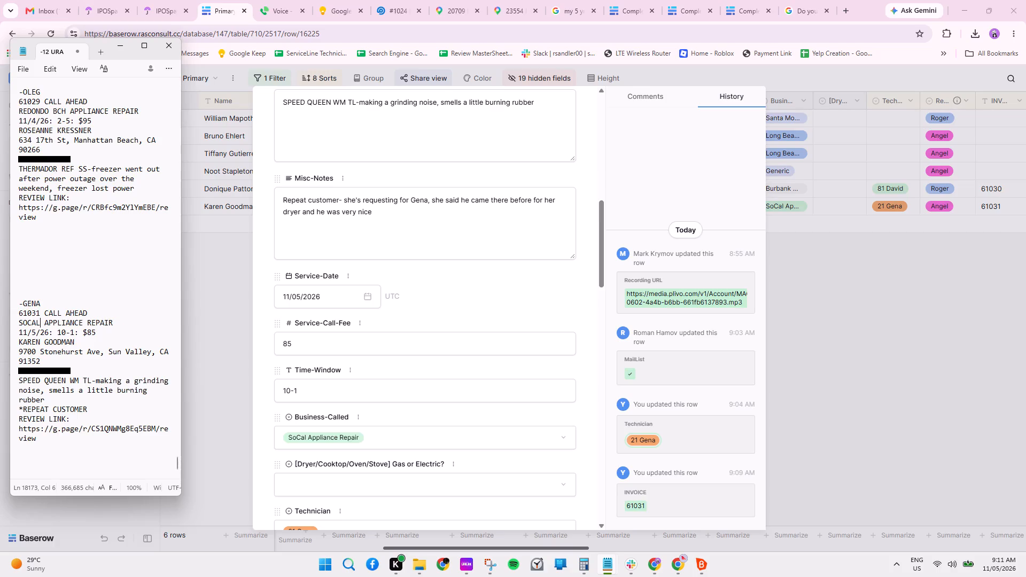
{"action": "scroll", "coordinate": [68, 252], "scroll_direction": "up", "scroll_amount": 5}
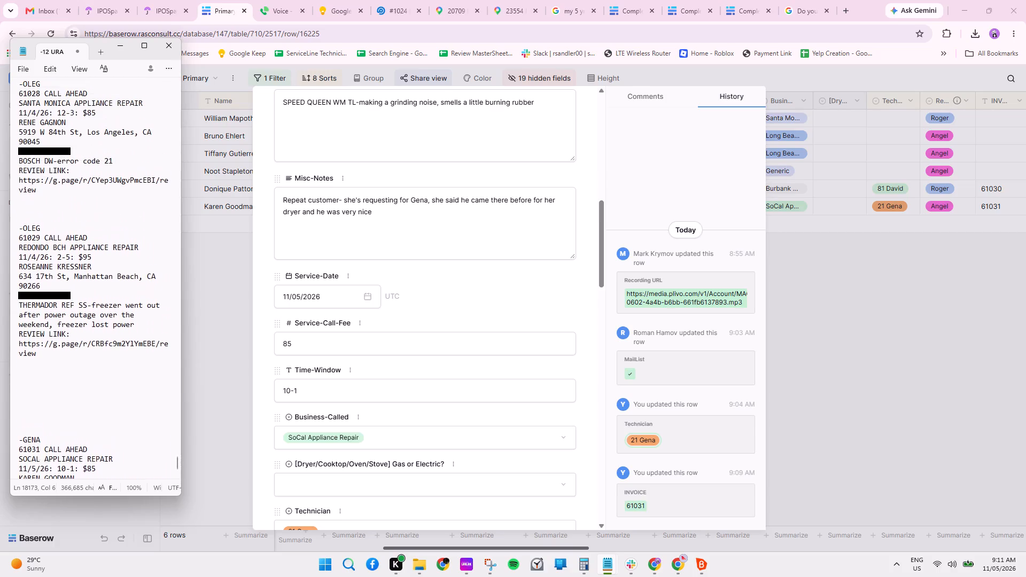
{"action": "scroll", "coordinate": [68, 252], "scroll_direction": "up", "scroll_amount": 8}
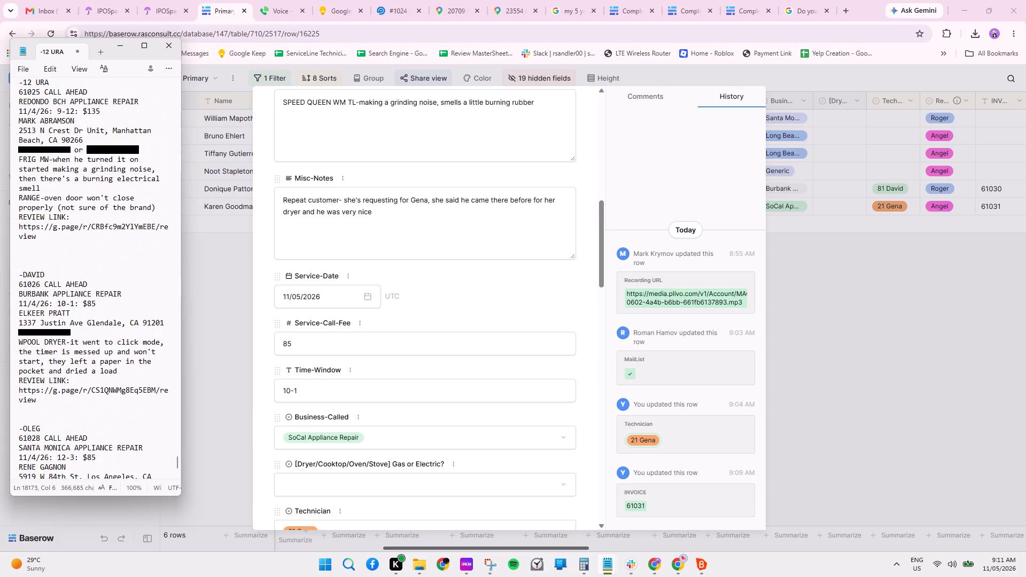
{"action": "scroll", "coordinate": [68, 252], "scroll_direction": "up", "scroll_amount": 5}
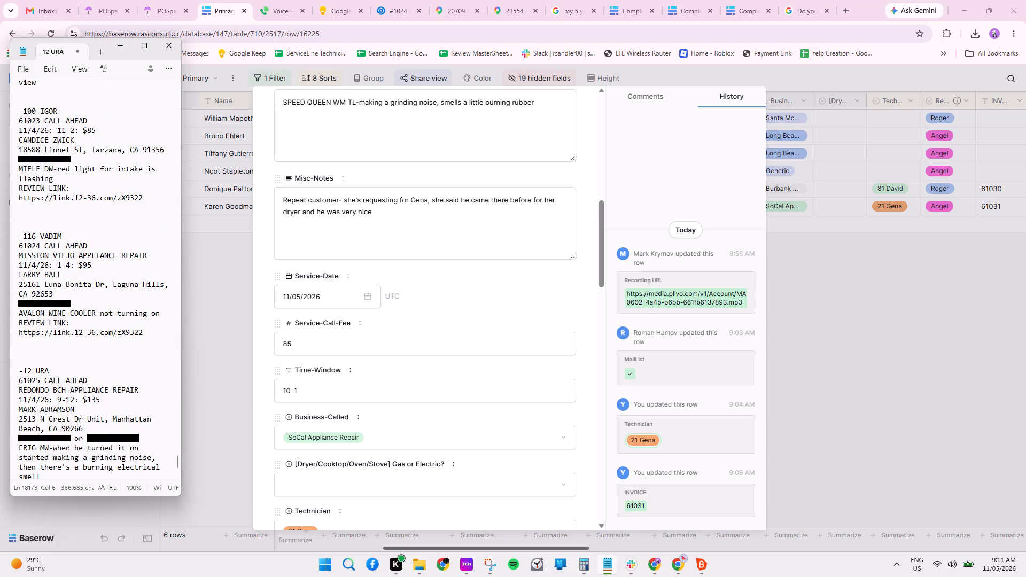
{"action": "triple_click", "coordinate": [57, 326]}
{"action": "key", "text": "ctrl+c"}
{"action": "scroll", "coordinate": [57, 326], "scroll_direction": "down", "scroll_amount": 18}
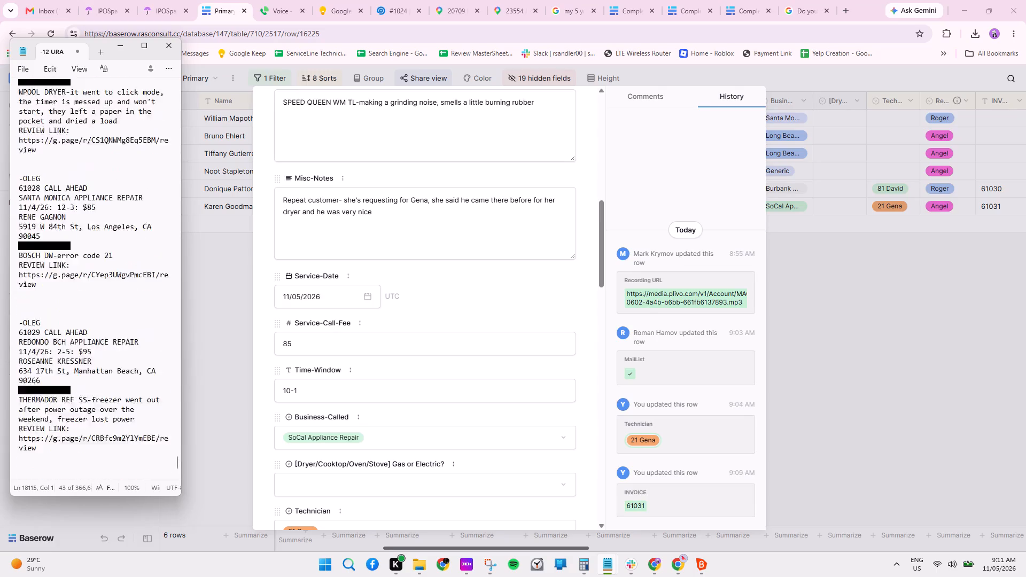
{"action": "scroll", "coordinate": [68, 324], "scroll_direction": "down", "scroll_amount": 2}
{"action": "left_click_drag", "start_coordinate": [19, 330], "coordinate": [29, 333]}
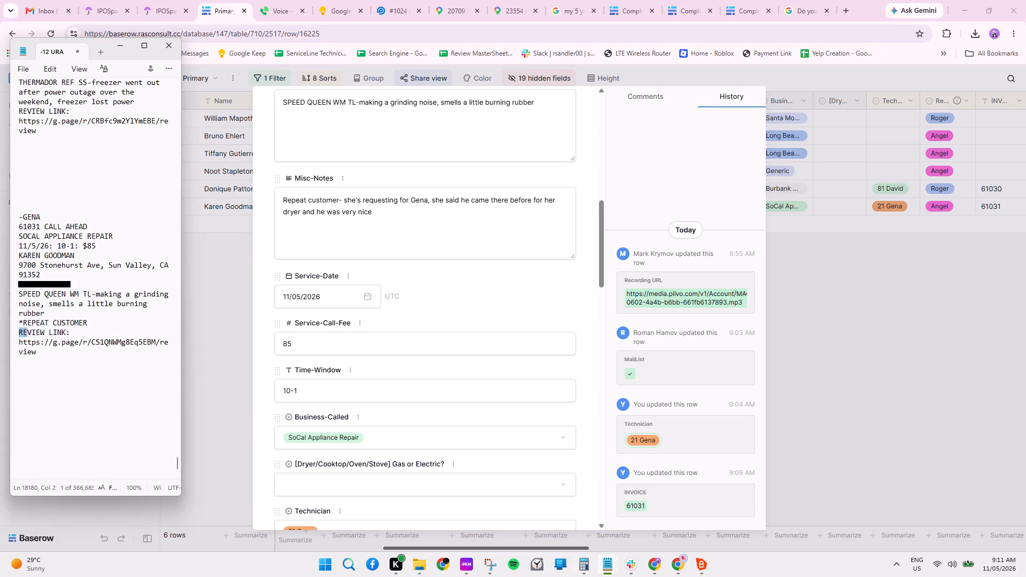
{"action": "left_click_drag", "start_coordinate": [29, 333], "coordinate": [51, 356]}
{"action": "key", "text": "ctrl+v"}
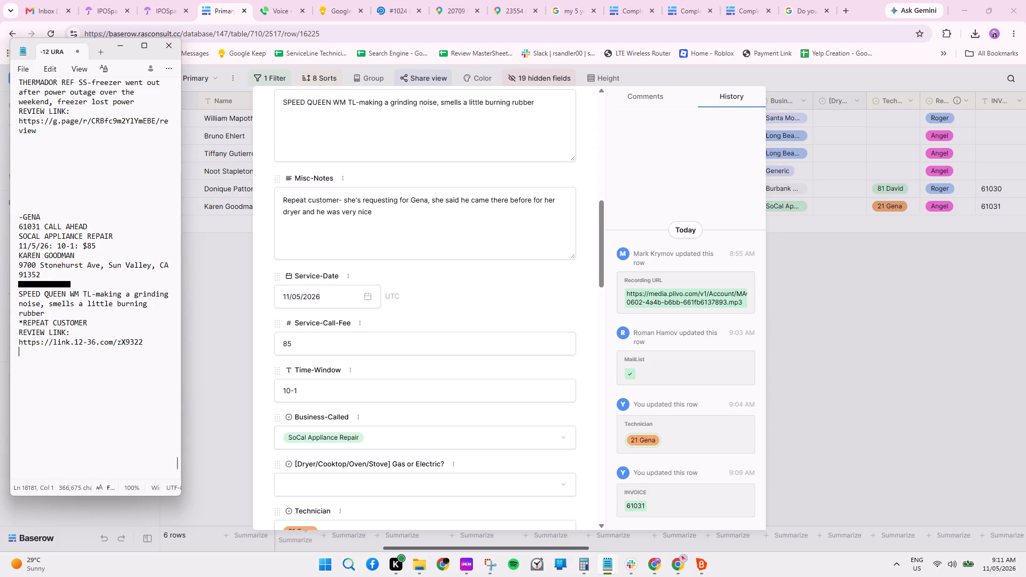
{"action": "left_click_drag", "start_coordinate": [18, 228], "coordinate": [66, 347]}
{"action": "right_click", "coordinate": [57, 334]}
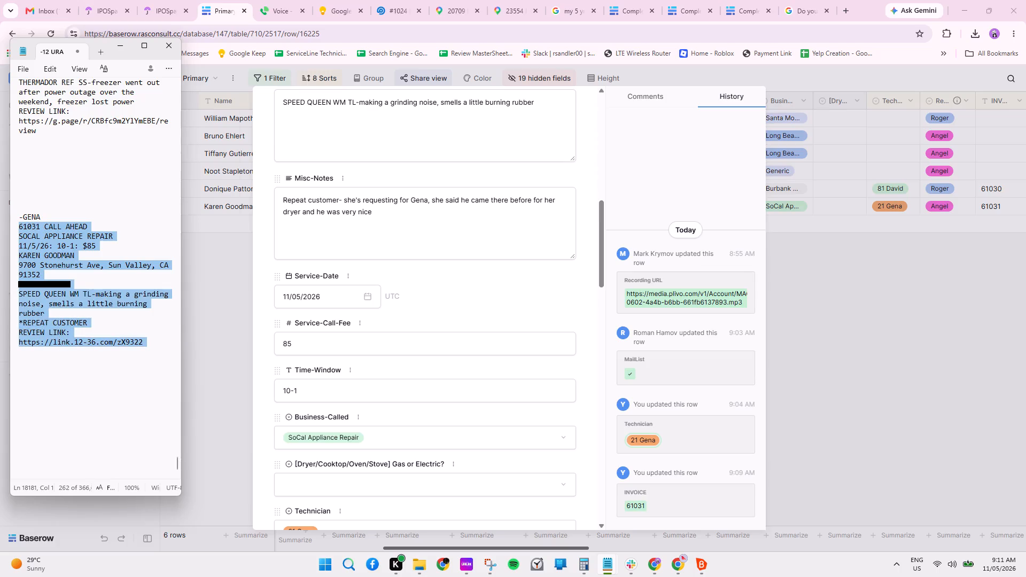
{"action": "left_click", "coordinate": [115, 319]}
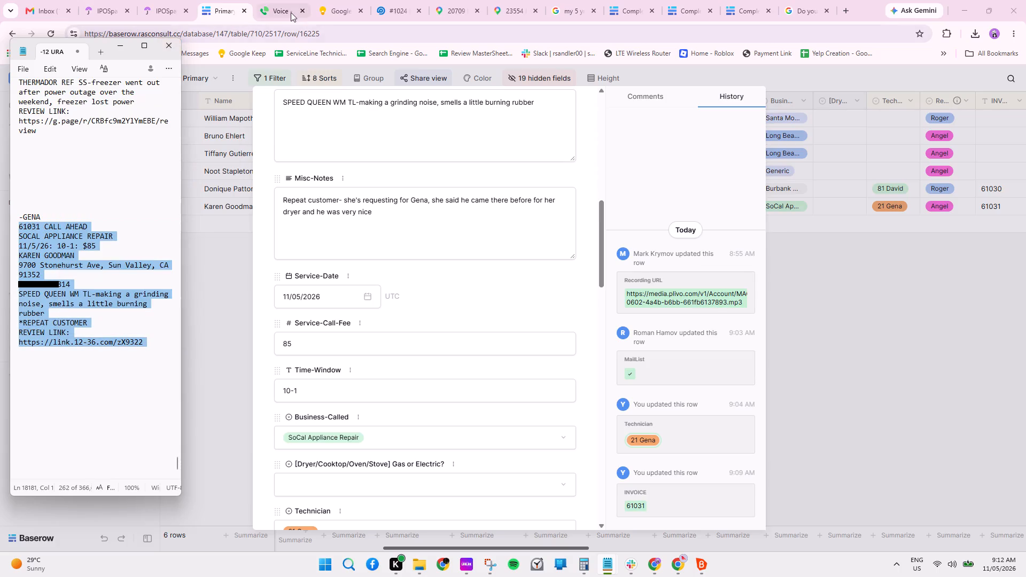
Switch to the Google Voice messages in the browser.
{"action": "left_click", "coordinate": [285, 11]}
{"action": "scroll", "coordinate": [175, 271], "scroll_direction": "up", "scroll_amount": 10}
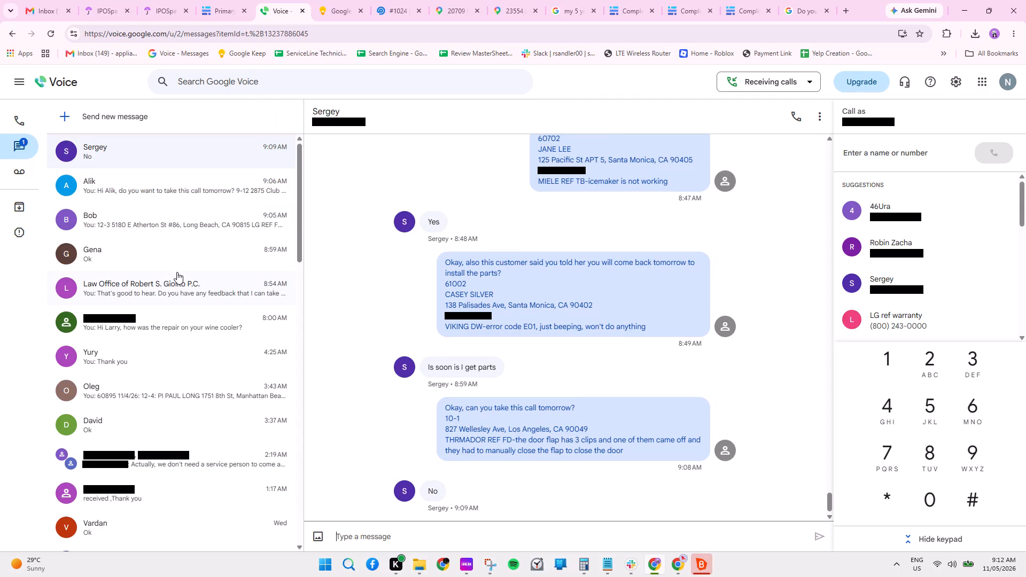
Answer the incoming call in Bria.
{"action": "left_click", "coordinate": [880, 529]}
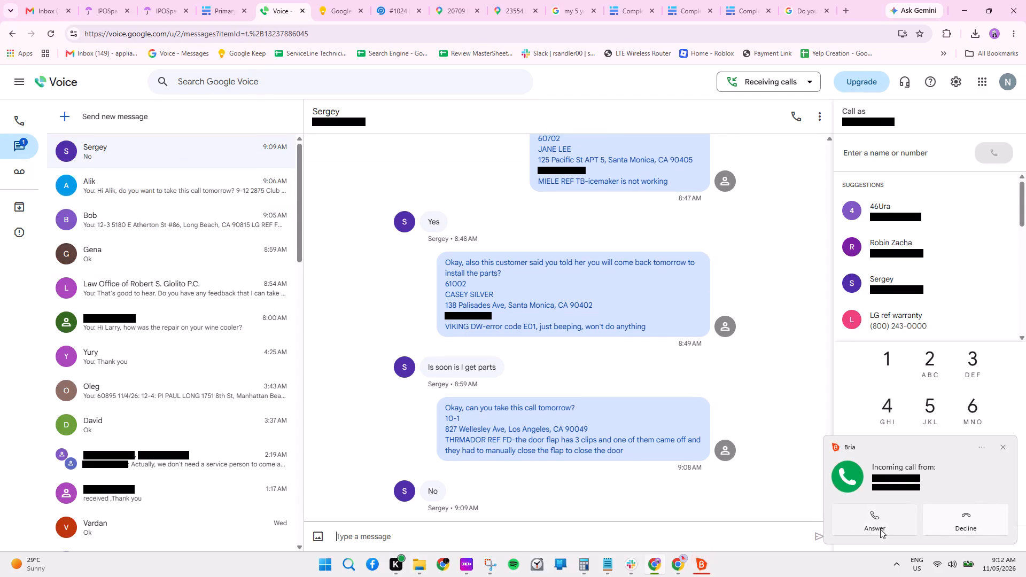
{"action": "left_click", "coordinate": [180, 263]}
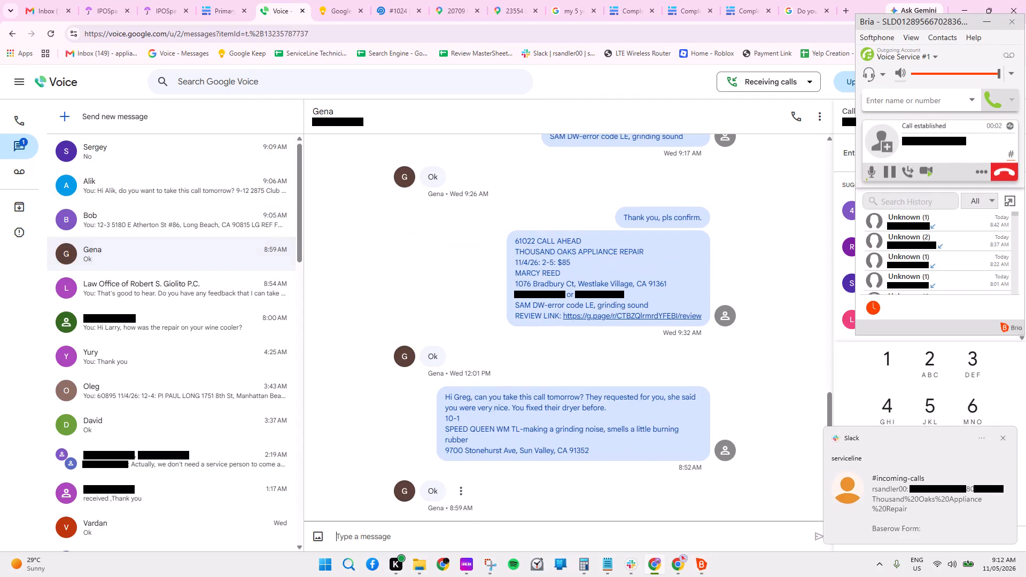
{"action": "left_click", "coordinate": [447, 532]}
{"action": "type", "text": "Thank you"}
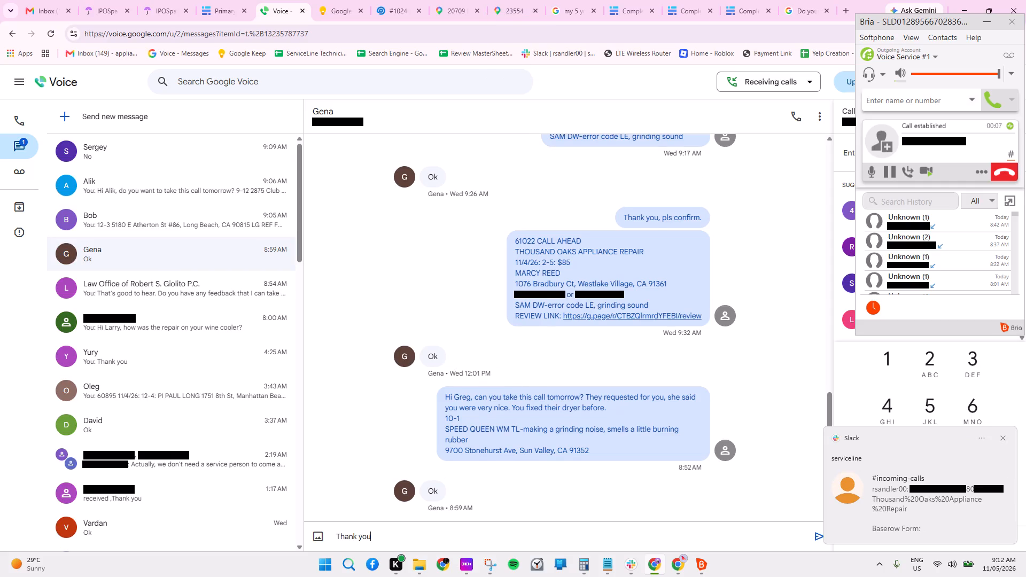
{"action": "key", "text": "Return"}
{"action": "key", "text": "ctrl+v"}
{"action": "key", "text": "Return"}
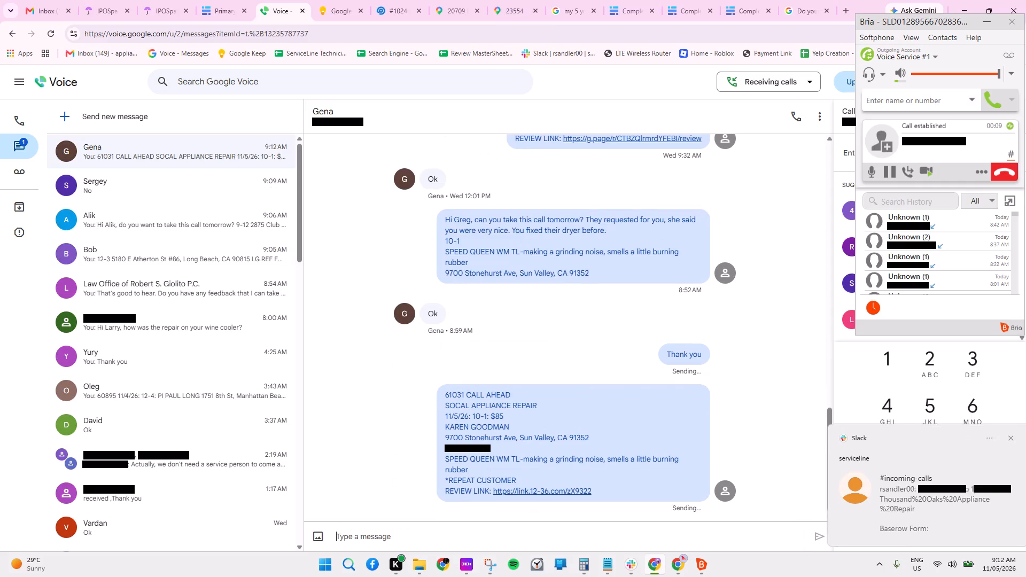
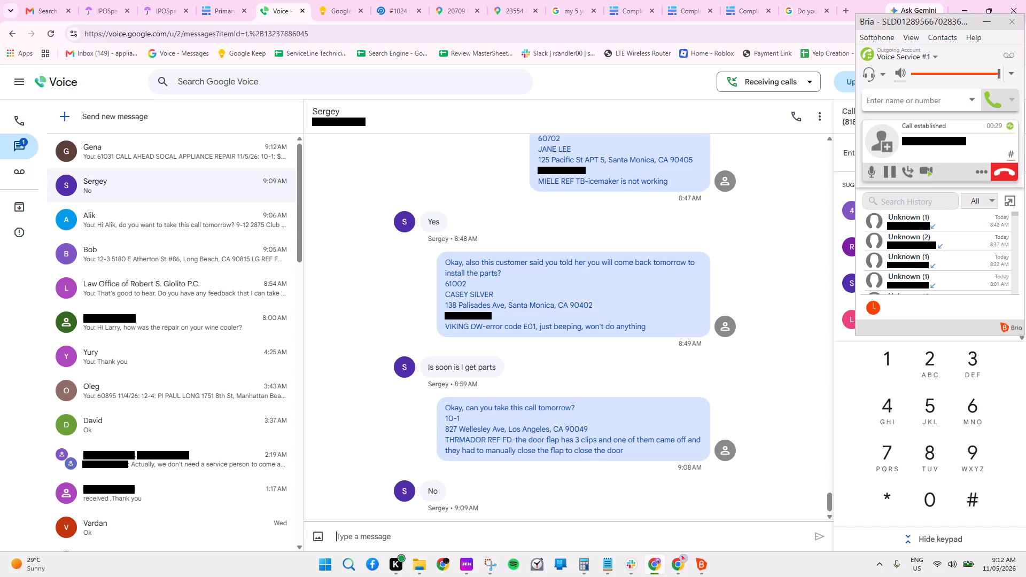
Draft a reply to Sergey beginning "okay, by the way do you repair".
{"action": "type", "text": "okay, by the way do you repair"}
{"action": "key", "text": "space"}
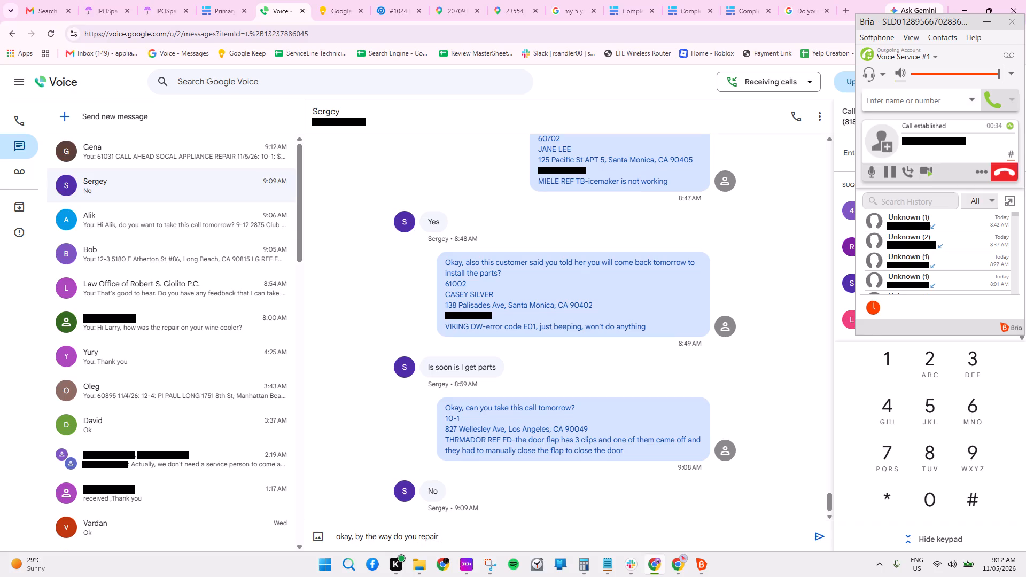
Complete the message draft to Sergey so it reads "okay, by the way do you repair cosmo range?".
{"action": "type", "text": "so"}
{"action": "key", "text": "BackSpace"}
{"action": "key", "text": "BackSpace"}
{"action": "key", "text": "c"}
{"action": "type", "text": "osmo"}
{"action": "key", "text": "space"}
{"action": "type", "text": "range"}
{"action": "key", "text": "shift+question"}
Put the active call on hold and attach the two range photos ending in "bbf-1" and "bbf-2" from Downloads to Sergey's message.
{"action": "left_click", "coordinate": [554, 535]}
{"action": "left_click", "coordinate": [318, 536]}
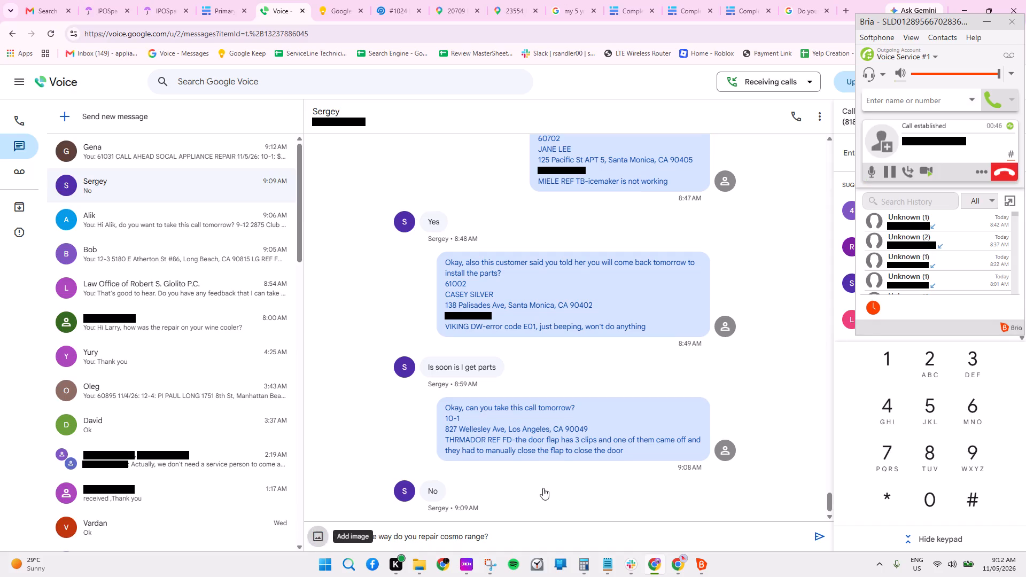
{"action": "left_click", "coordinate": [888, 171]}
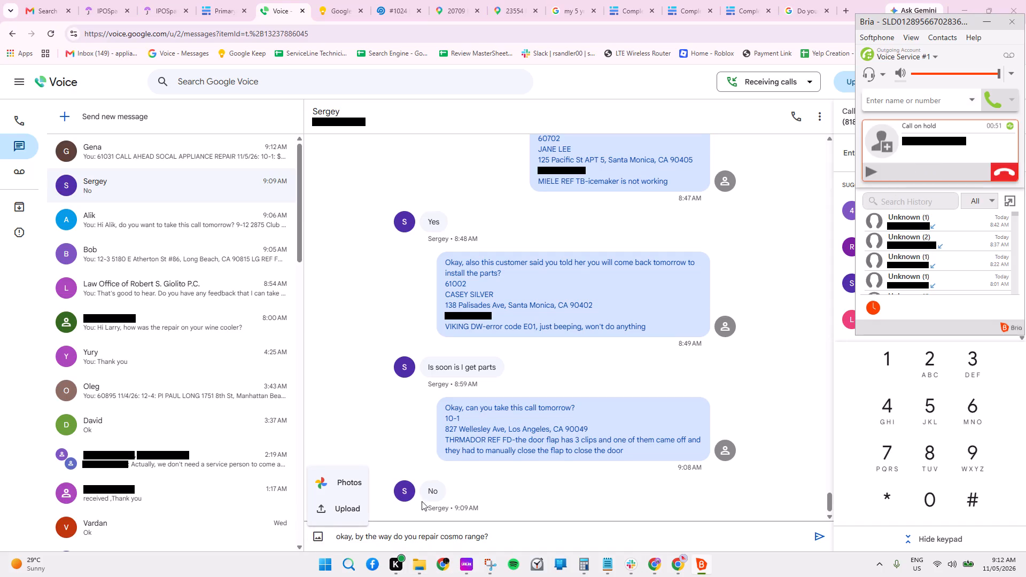
{"action": "left_click", "coordinate": [339, 513]}
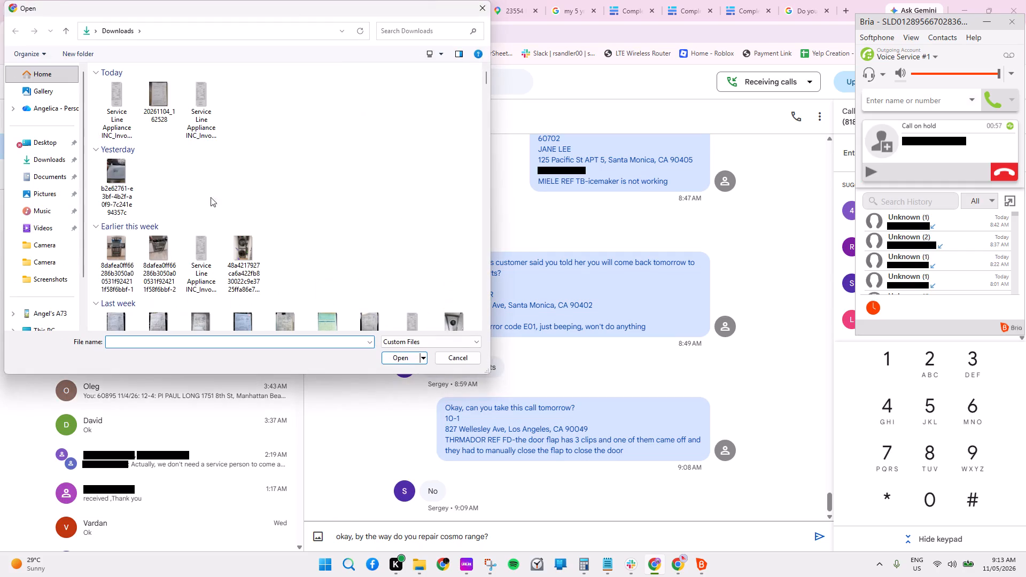
{"action": "left_click", "coordinate": [116, 253]}
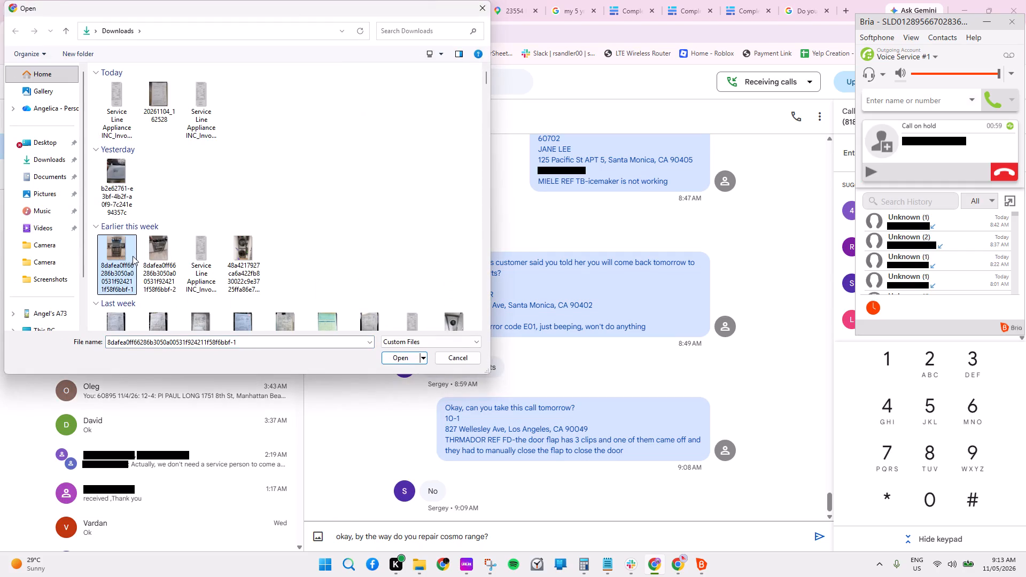
{"action": "left_click", "coordinate": [164, 256], "text": "shift"}
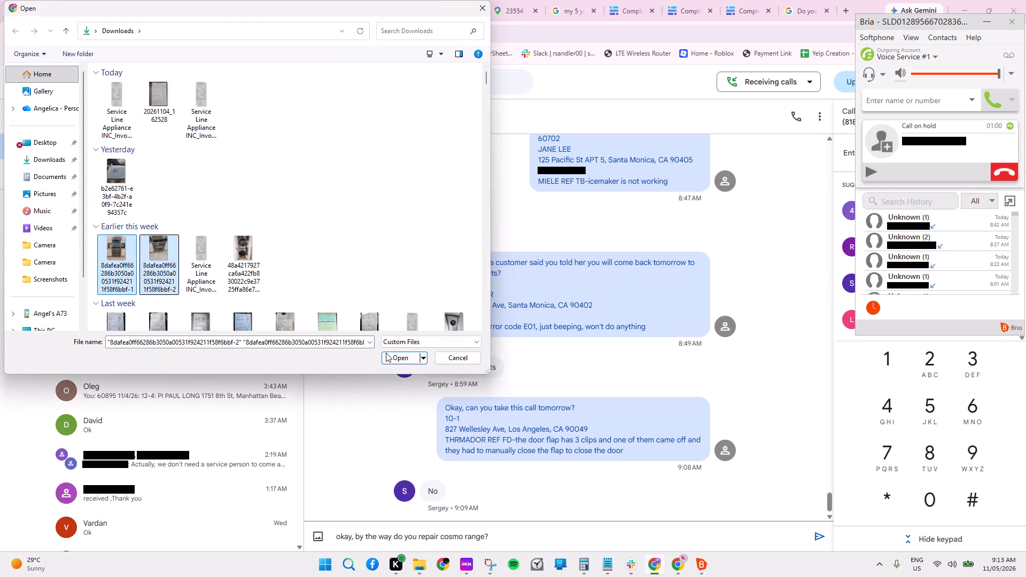
{"action": "left_click", "coordinate": [397, 355]}
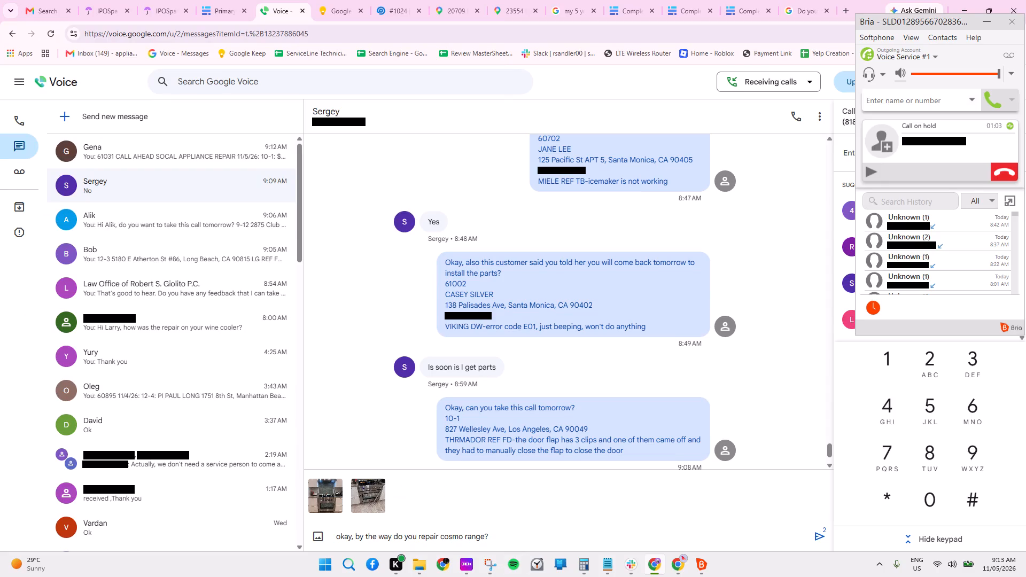
{"action": "scroll", "coordinate": [514, 533], "scroll_direction": "down", "scroll_amount": 2}
Add "The oven glass door shattered" to the end of Sergey's message and send it with the photos.
{"action": "left_click", "coordinate": [504, 535]}
{"action": "key", "text": "space"}
{"action": "type", "text": "The"}
{"action": "key", "text": "space"}
{"action": "type", "text": "oven glass"}
{"action": "key", "text": "space"}
{"action": "type", "text": "door shattered"}
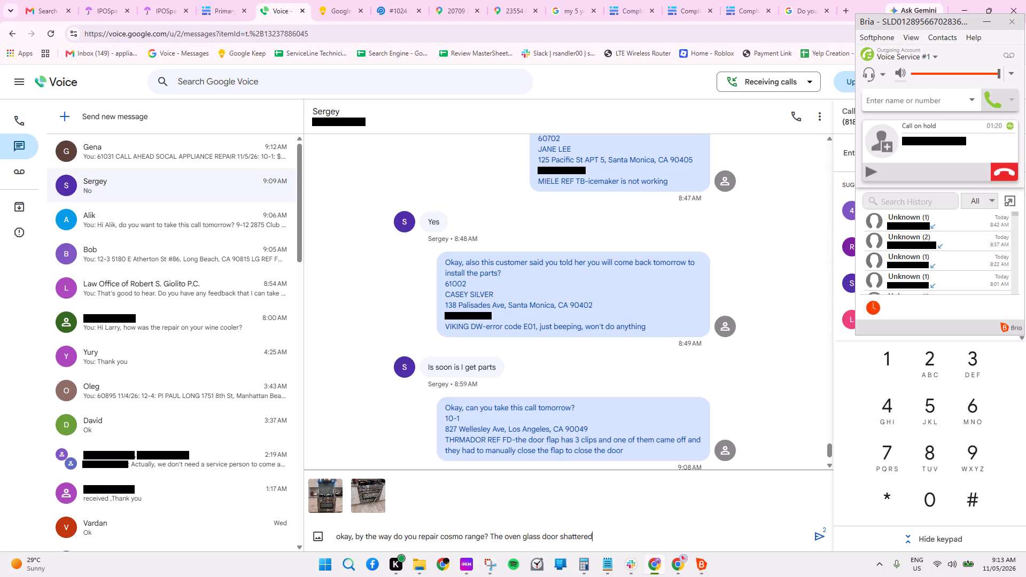
{"action": "key", "text": "Return"}
{"action": "key", "text": "Return"}
{"action": "key", "text": "Return"}
{"action": "key", "text": "Return"}
{"action": "key", "text": "Return"}
{"action": "key", "text": "Return"}
{"action": "key", "text": "Return"}
{"action": "key", "text": "Return"}
{"action": "key", "text": "Return"}
{"action": "key", "text": "Return"}
{"action": "key", "text": "Return"}
{"action": "key", "text": "Return"}
{"action": "key", "text": "Return"}
{"action": "key", "text": "Return"}
{"action": "key", "text": "Return"}
{"action": "key", "text": "Return"}
{"action": "key", "text": "Return"}
{"action": "key", "text": "Return"}
{"action": "key", "text": "Return"}
{"action": "key", "text": "Return"}
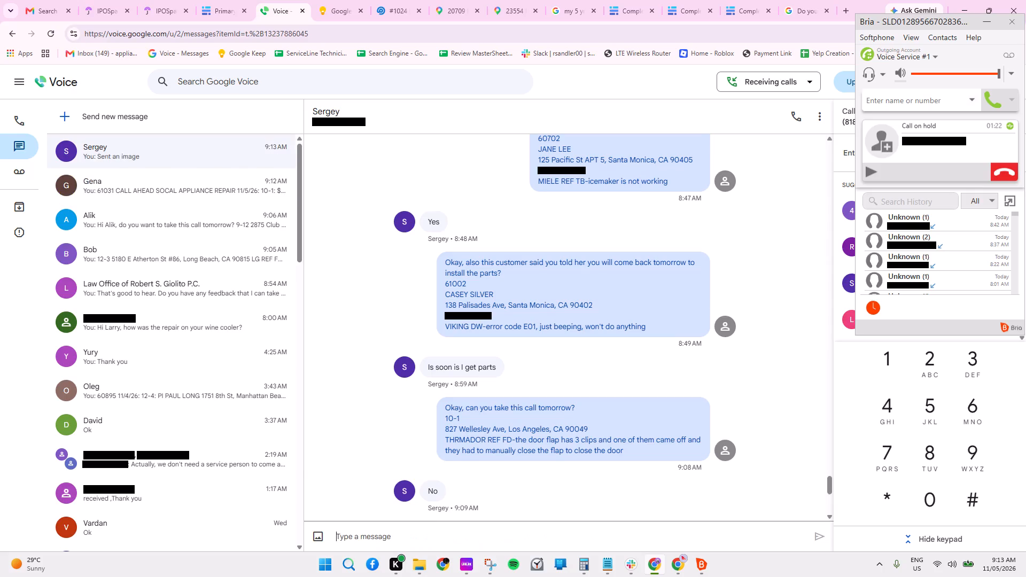
{"action": "scroll", "coordinate": [501, 446], "scroll_direction": "down", "scroll_amount": 6}
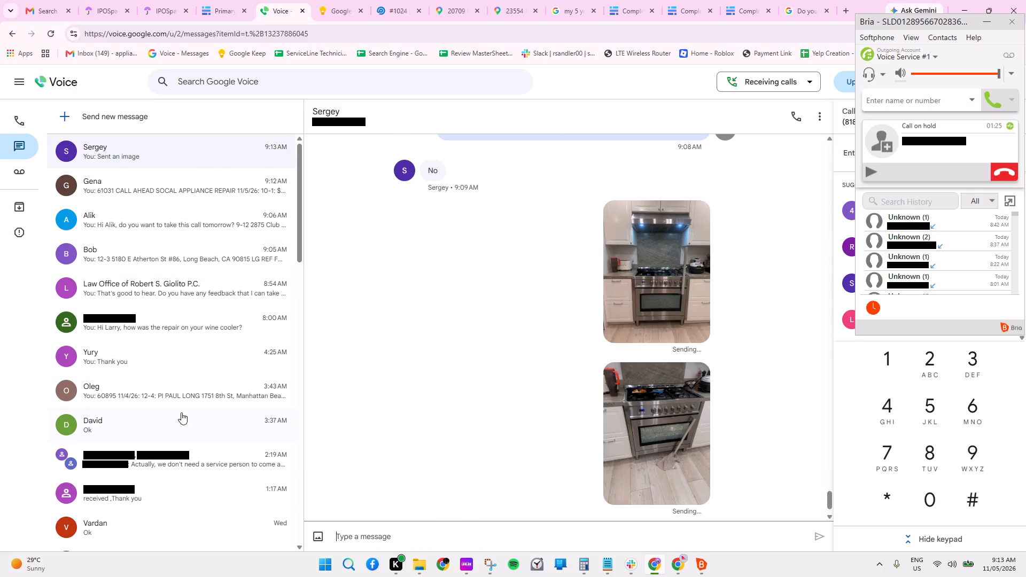
{"action": "scroll", "coordinate": [184, 282], "scroll_direction": "down", "scroll_amount": 4}
{"action": "left_click", "coordinate": [161, 385]}
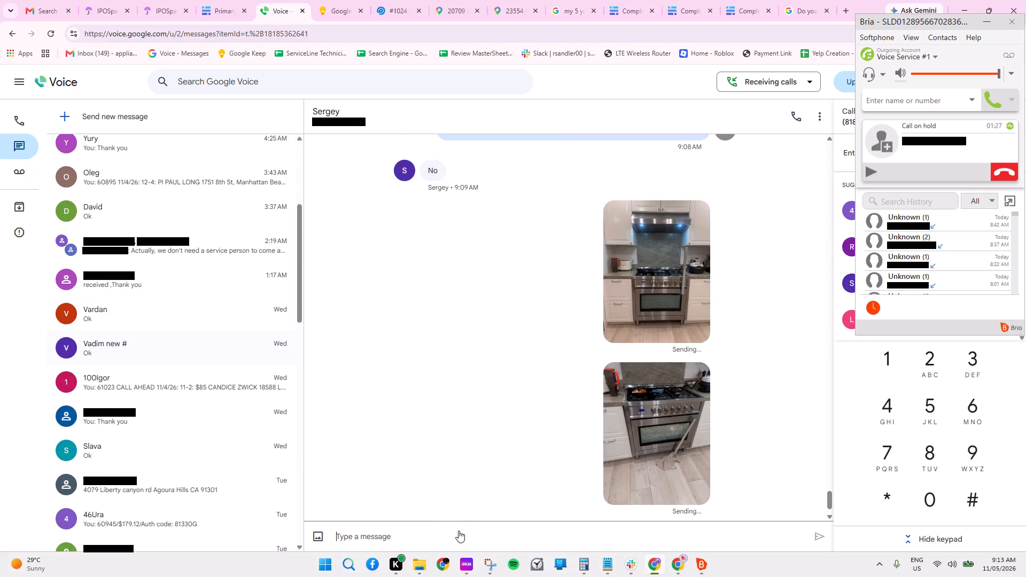
{"action": "left_click", "coordinate": [464, 535]}
{"action": "scroll", "coordinate": [460, 461], "scroll_direction": "up", "scroll_amount": 10}
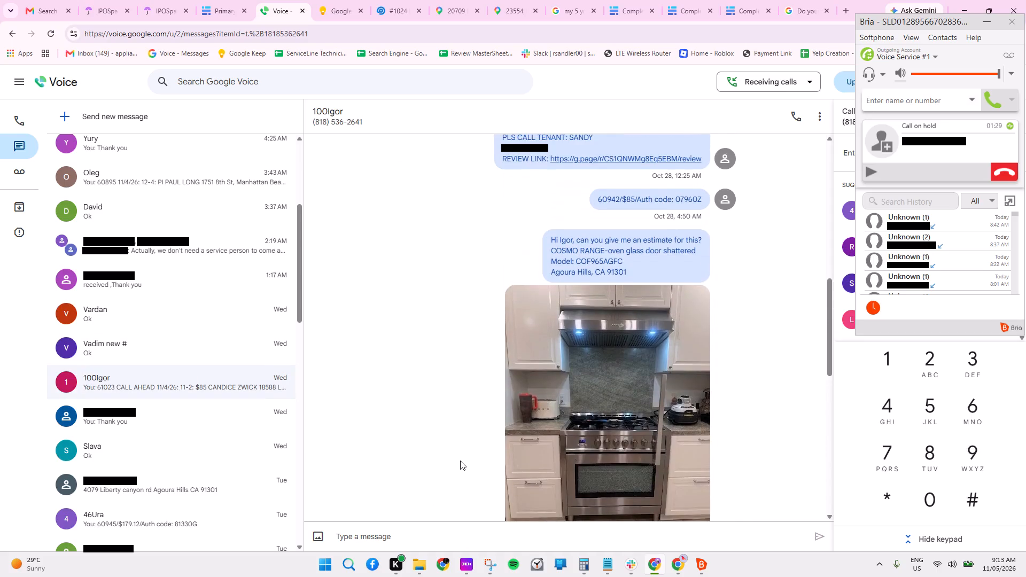
{"action": "scroll", "coordinate": [460, 461], "scroll_direction": "up", "scroll_amount": 1}
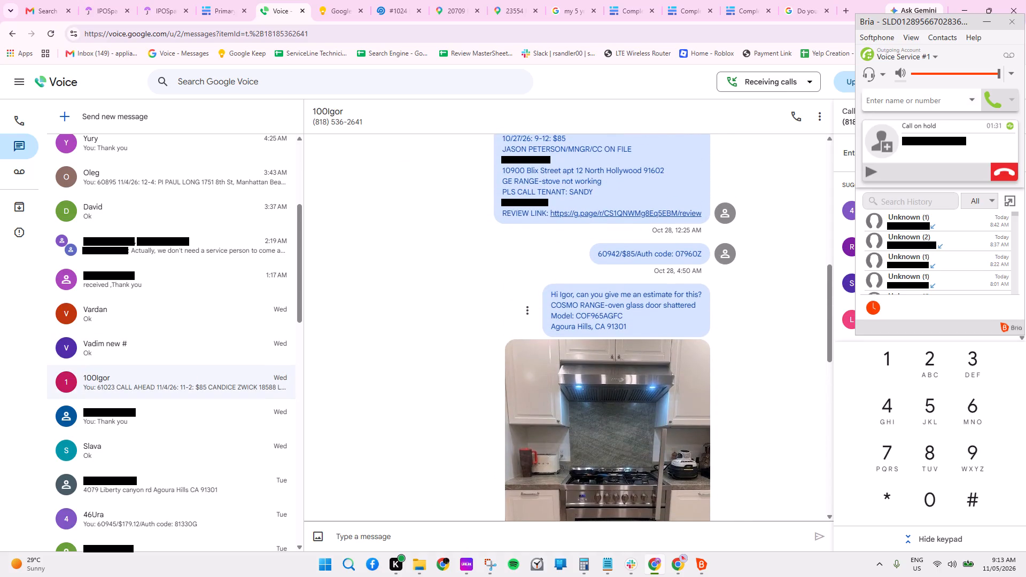
{"action": "triple_click", "coordinate": [568, 315]}
{"action": "right_click", "coordinate": [572, 313]}
{"action": "left_click", "coordinate": [543, 316]}
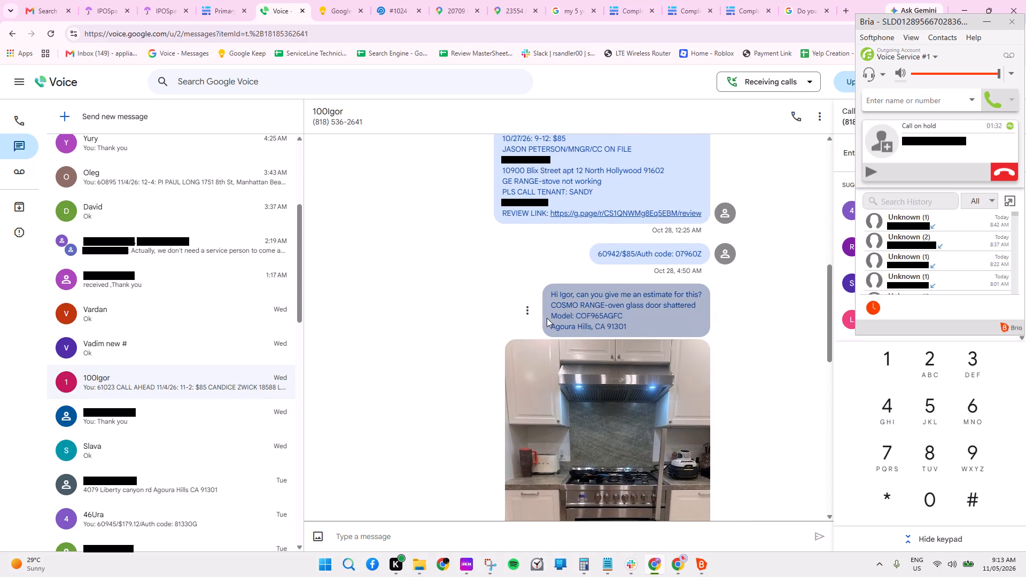
{"action": "left_click_drag", "start_coordinate": [551, 315], "coordinate": [647, 325]}
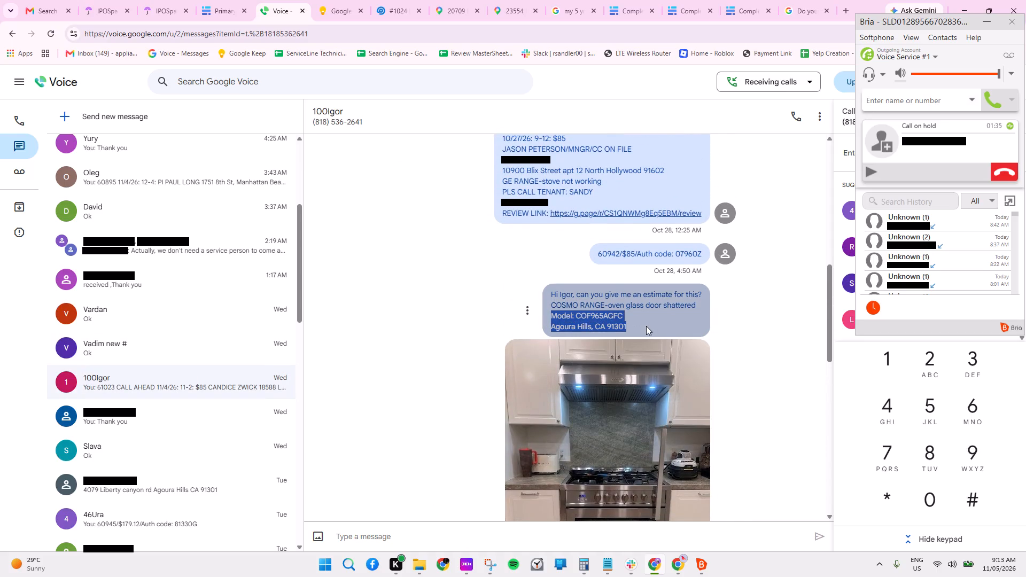
{"action": "key", "text": "ctrl+c"}
Paste the copied model and location lines into Sergey's conversation and send them.
{"action": "scroll", "coordinate": [183, 285], "scroll_direction": "up", "scroll_amount": 11}
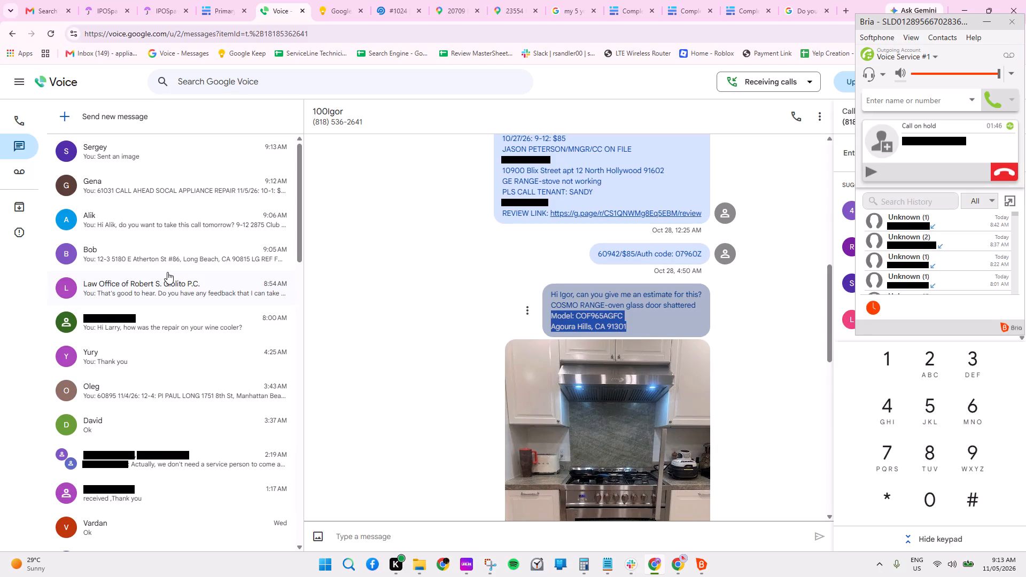
{"action": "left_click", "coordinate": [155, 151]}
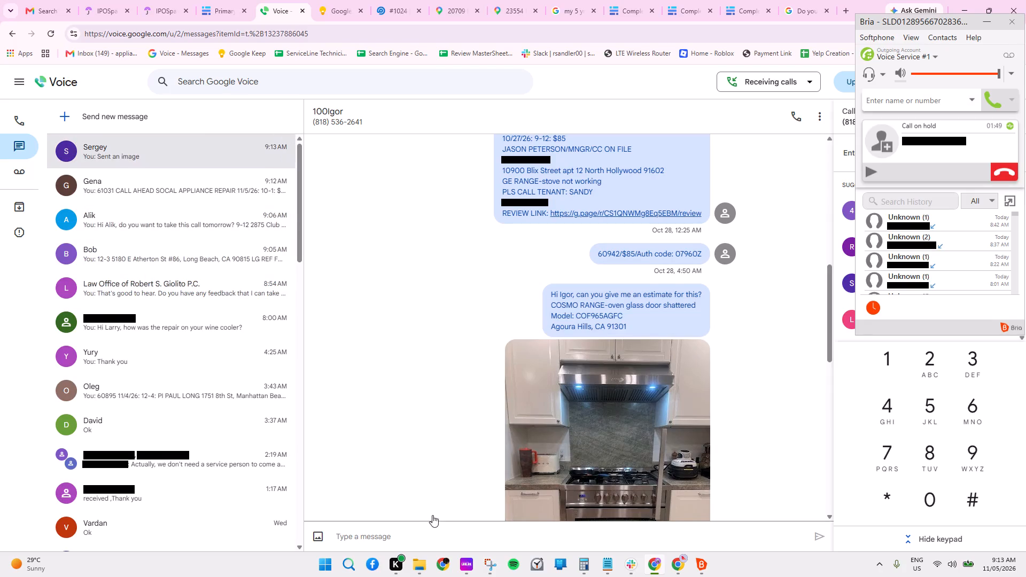
{"action": "left_click", "coordinate": [440, 534]}
{"action": "key", "text": "ctrl+v"}
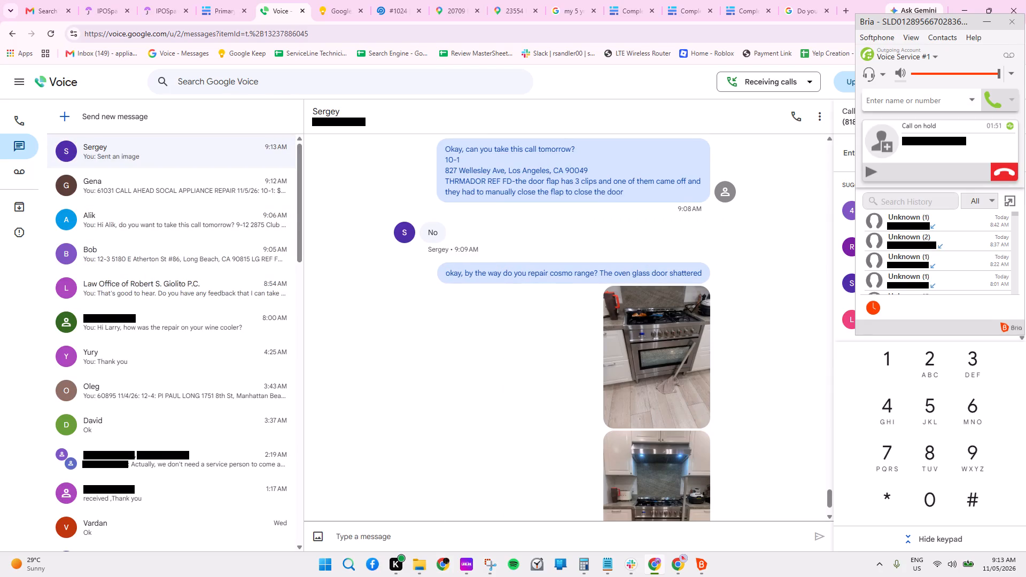
{"action": "key", "text": "Return"}
{"action": "scroll", "coordinate": [540, 425], "scroll_direction": "down", "scroll_amount": 9}
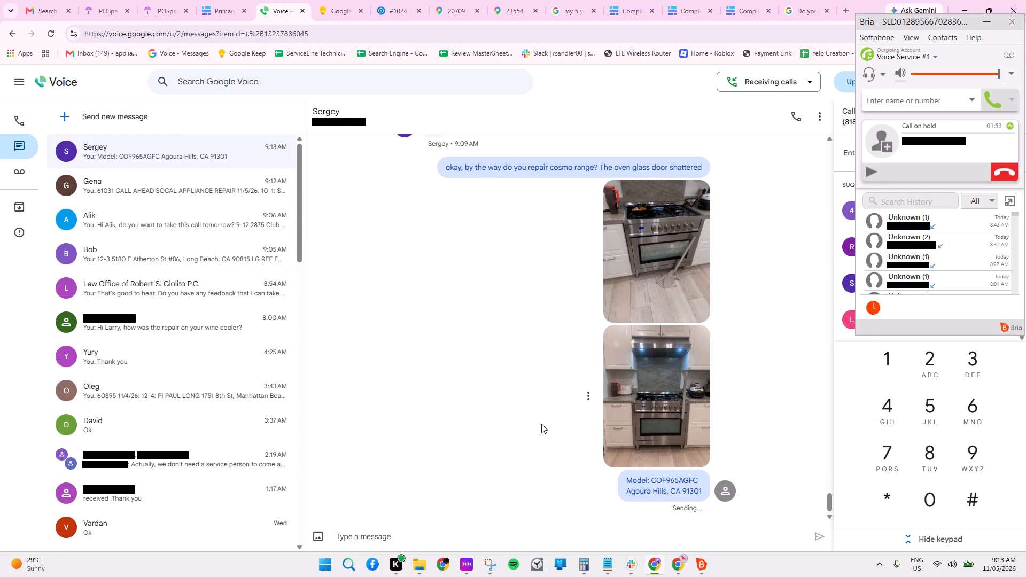
{"action": "scroll", "coordinate": [541, 424], "scroll_direction": "down", "scroll_amount": 1}
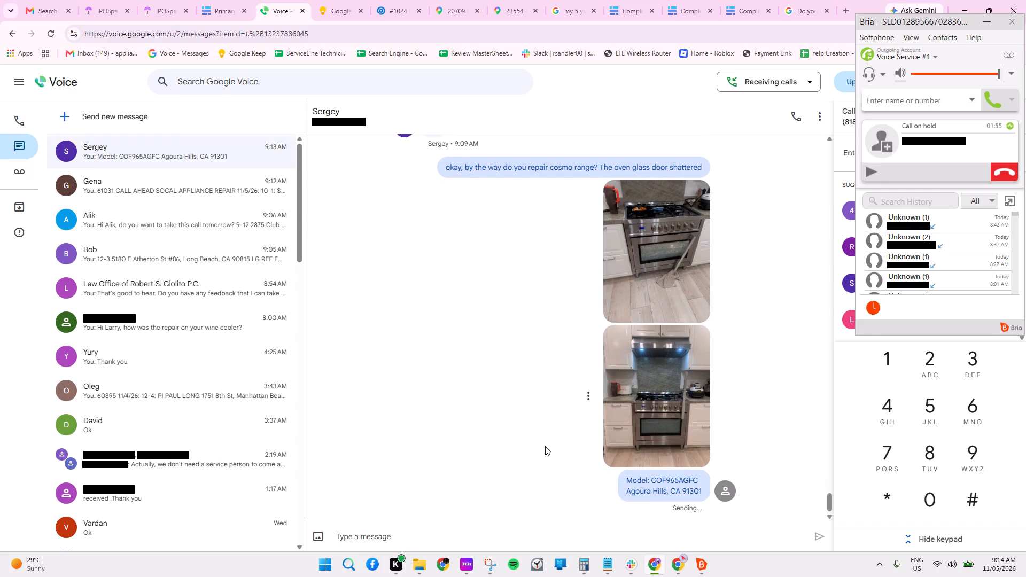
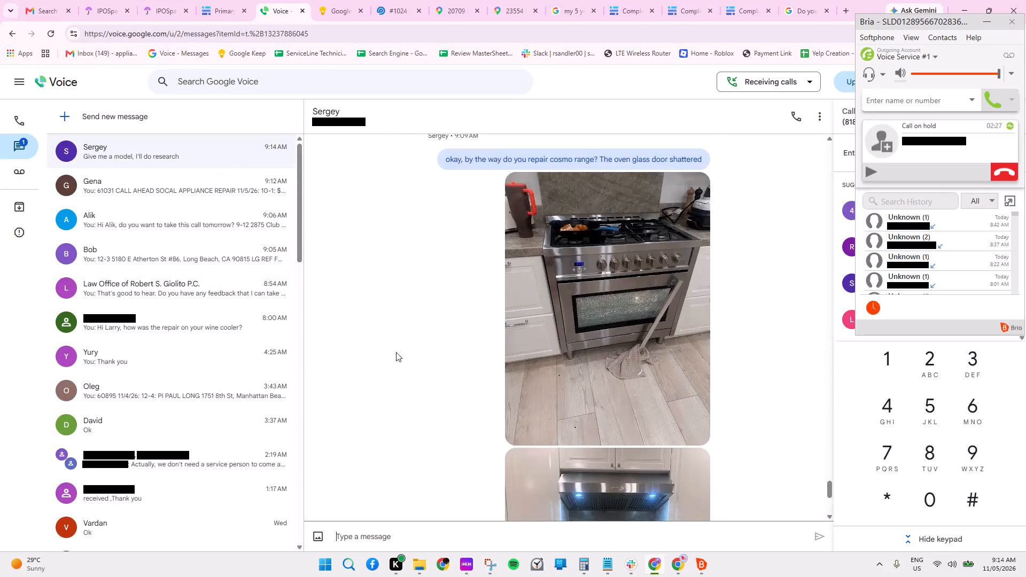
Copy the "Model: COF965AGFC" line from the earlier sent message and resend it to Sergey in reply to his model request.
{"action": "scroll", "coordinate": [396, 352], "scroll_direction": "down", "scroll_amount": 14}
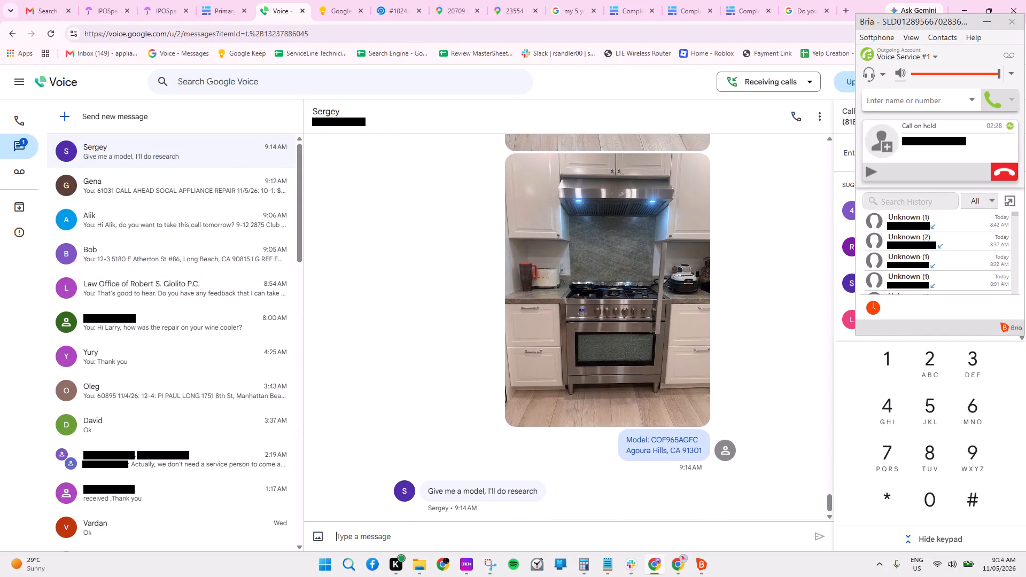
{"action": "left_click", "coordinate": [496, 544]}
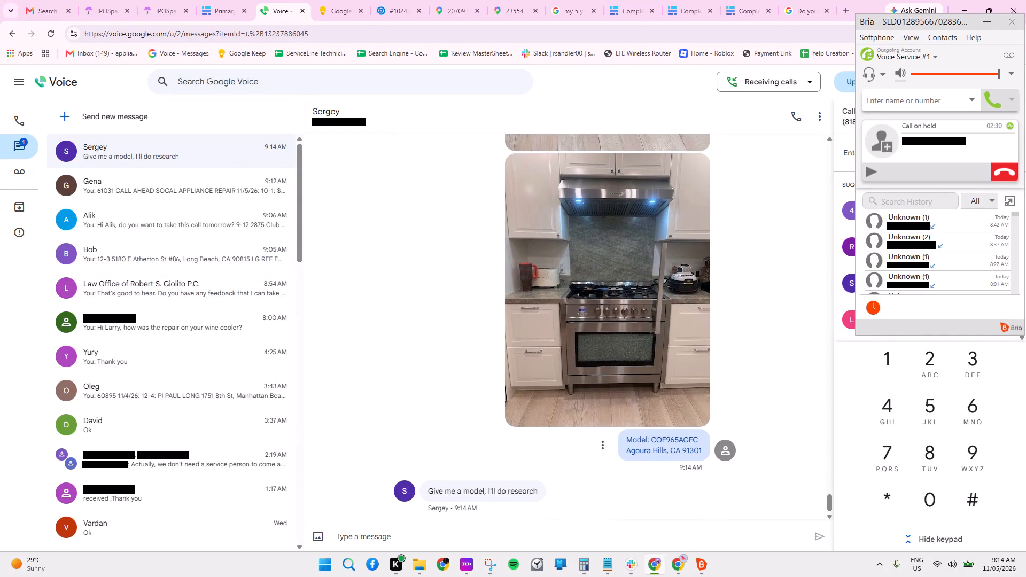
{"action": "triple_click", "coordinate": [666, 441]}
{"action": "right_click", "coordinate": [666, 441]}
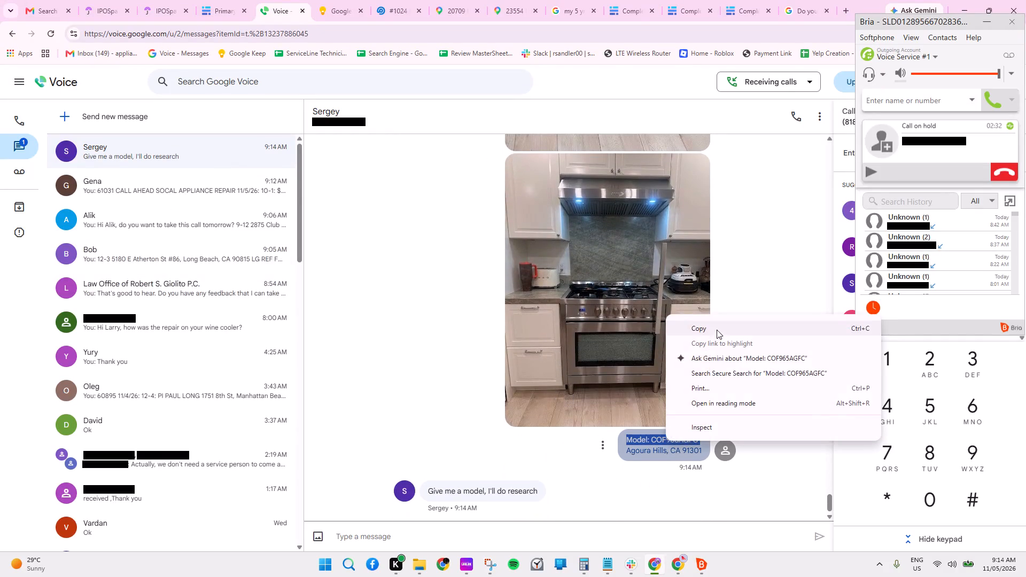
{"action": "left_click", "coordinate": [717, 330]}
{"action": "left_click", "coordinate": [478, 536]}
{"action": "key", "text": "ctrl+v"}
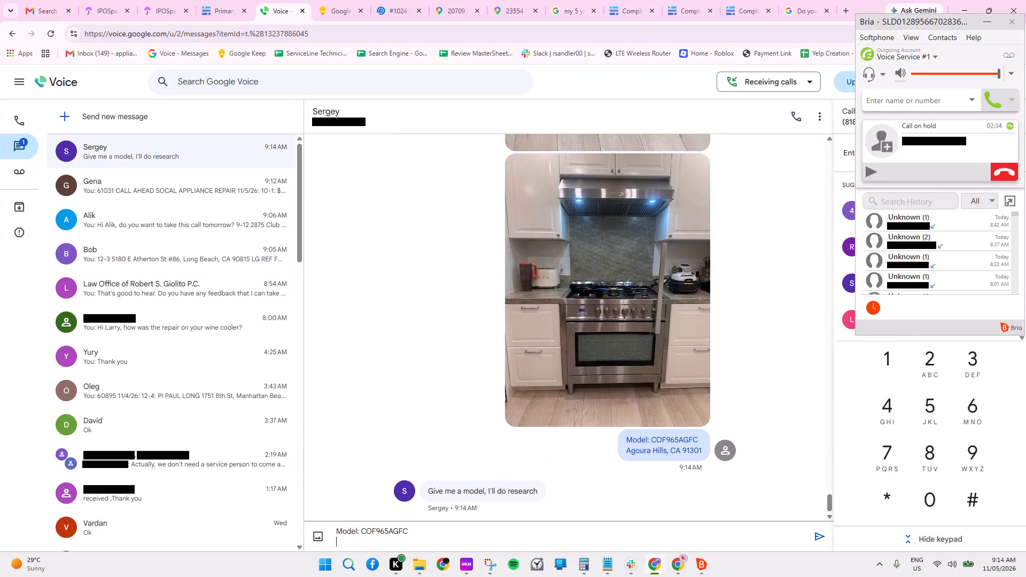
{"action": "key", "text": "Return"}
{"action": "scroll", "coordinate": [567, 445], "scroll_direction": "down", "scroll_amount": 4}
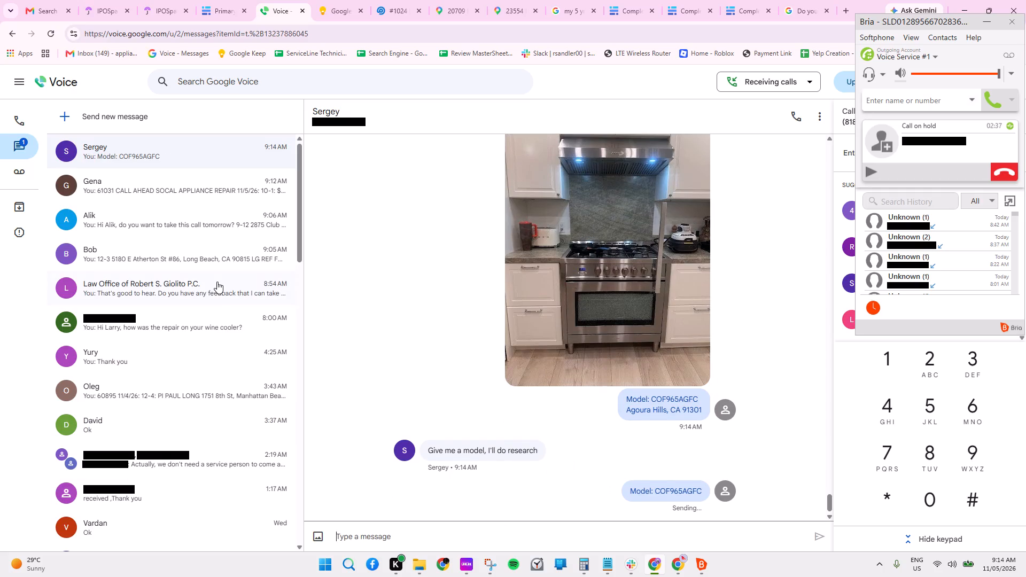
{"action": "scroll", "coordinate": [532, 475], "scroll_direction": "down", "scroll_amount": 3}
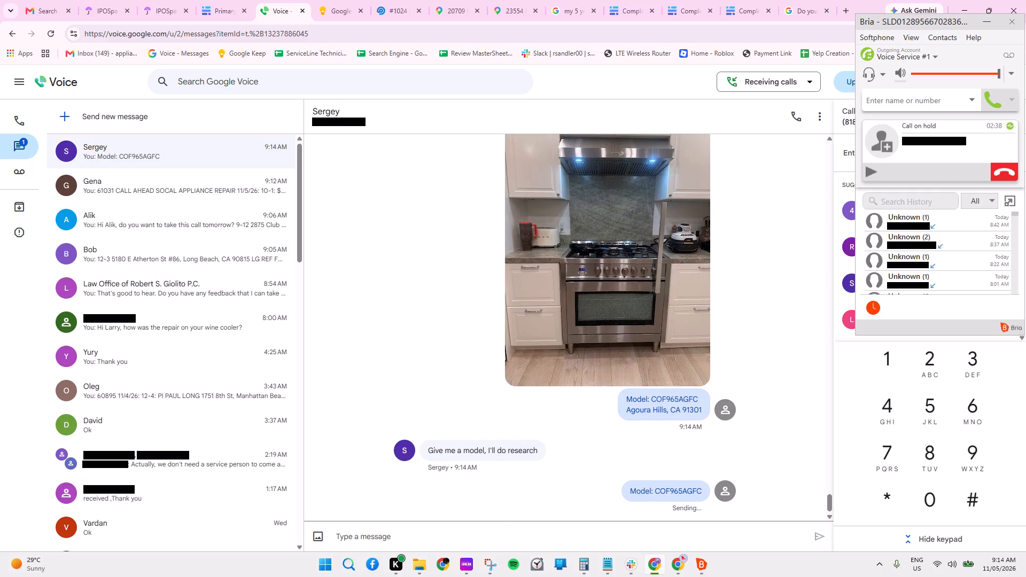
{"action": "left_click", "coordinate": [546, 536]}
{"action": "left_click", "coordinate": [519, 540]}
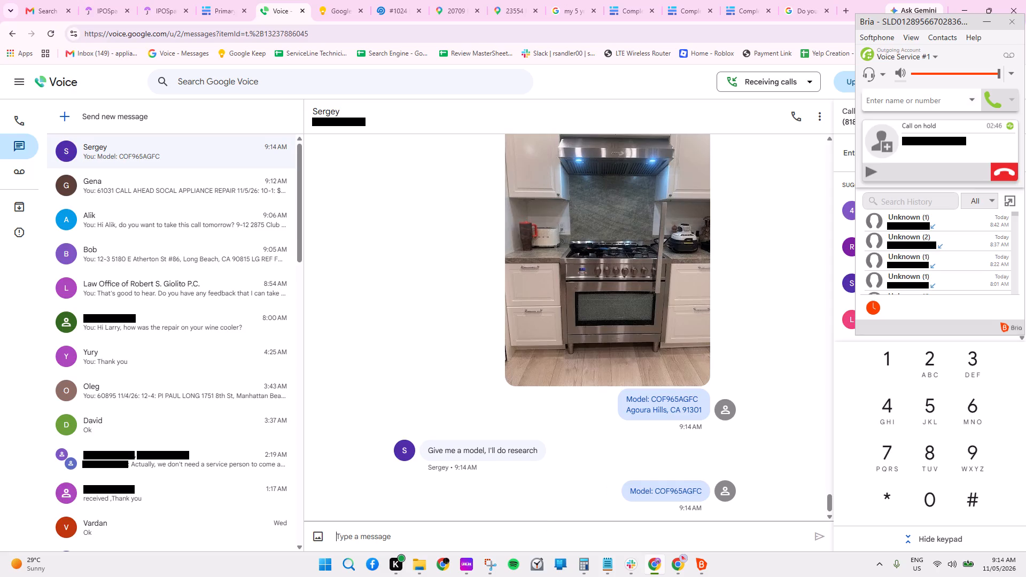
Open Gena's conversation containing the Speed Queen washer job for 11/5/26 and start a new message there.
{"action": "left_click", "coordinate": [217, 6]}
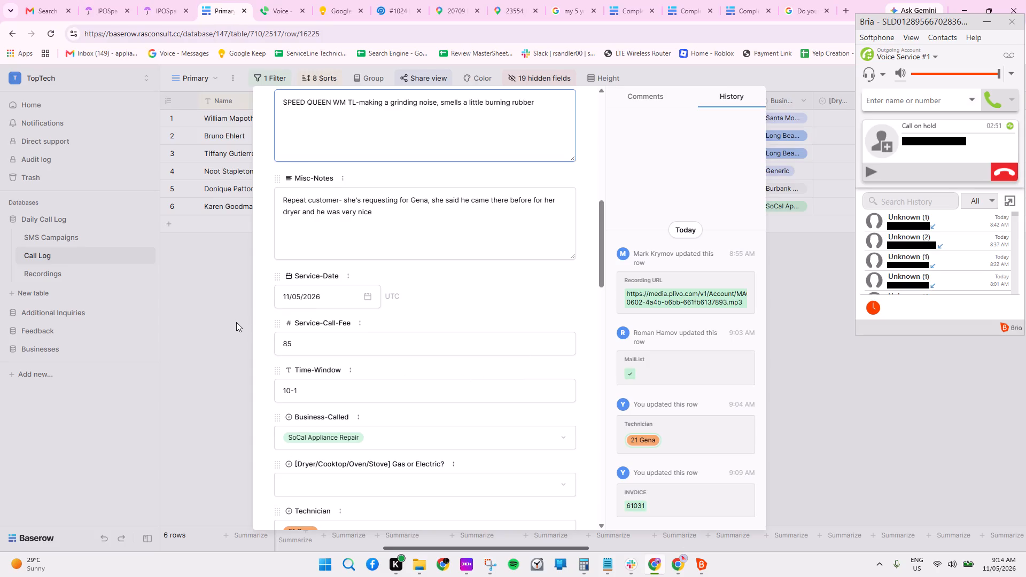
{"action": "left_click", "coordinate": [280, 4]}
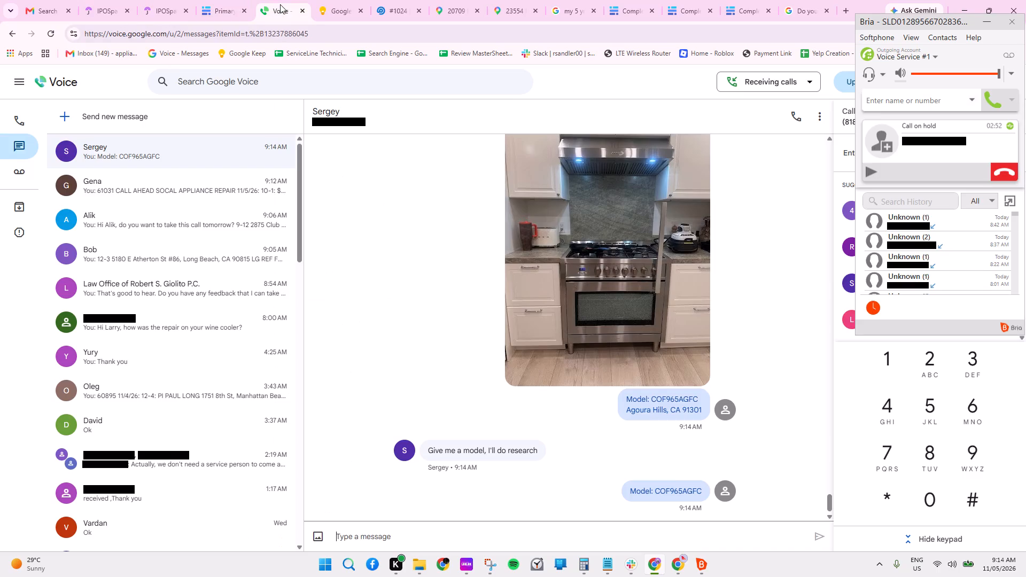
{"action": "scroll", "coordinate": [250, 356], "scroll_direction": "up", "scroll_amount": 3}
{"action": "left_click", "coordinate": [203, 188]}
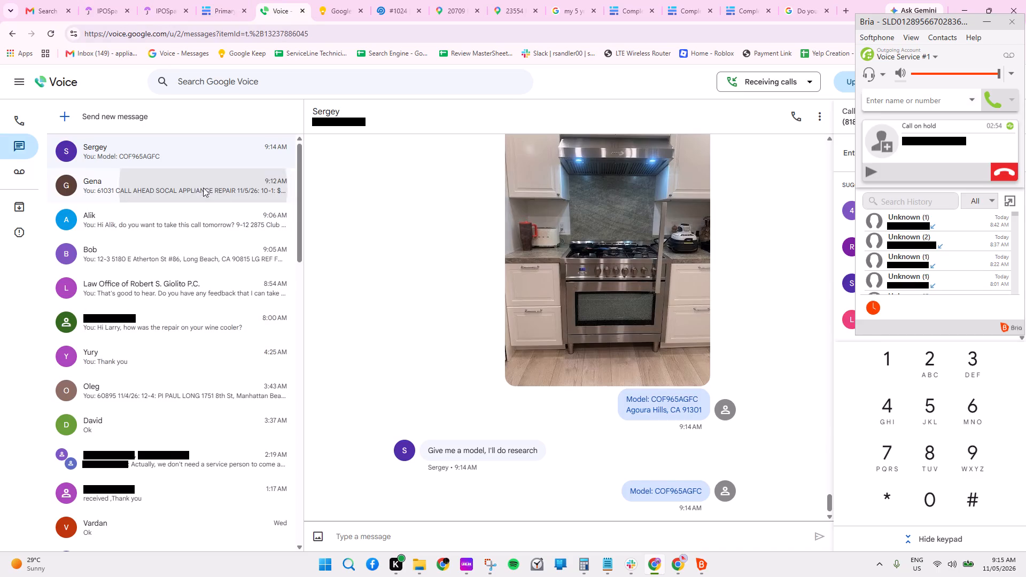
{"action": "scroll", "coordinate": [533, 459], "scroll_direction": "down", "scroll_amount": 4}
{"action": "left_click", "coordinate": [471, 528]}
{"action": "left_click", "coordinate": [478, 538]}
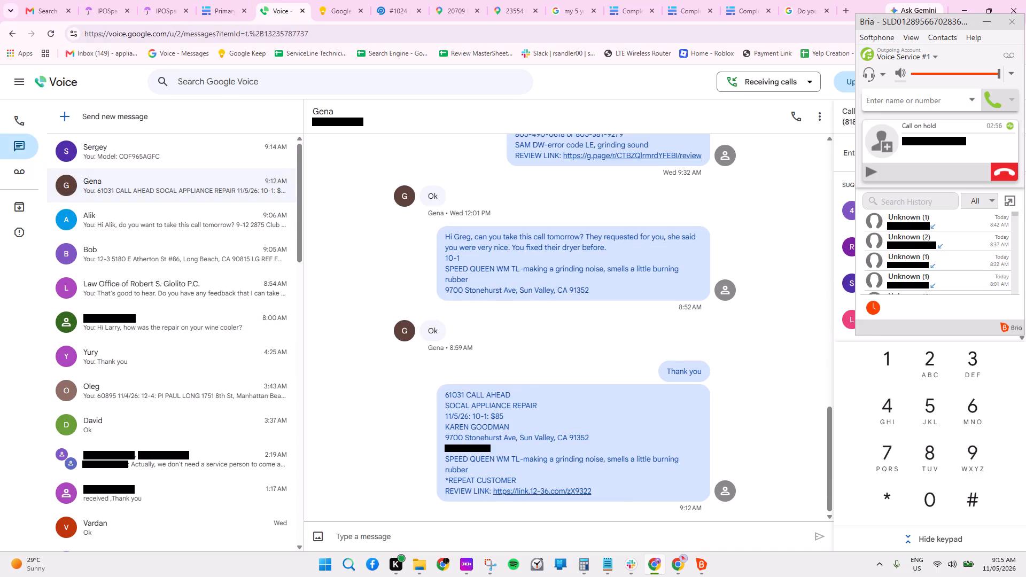
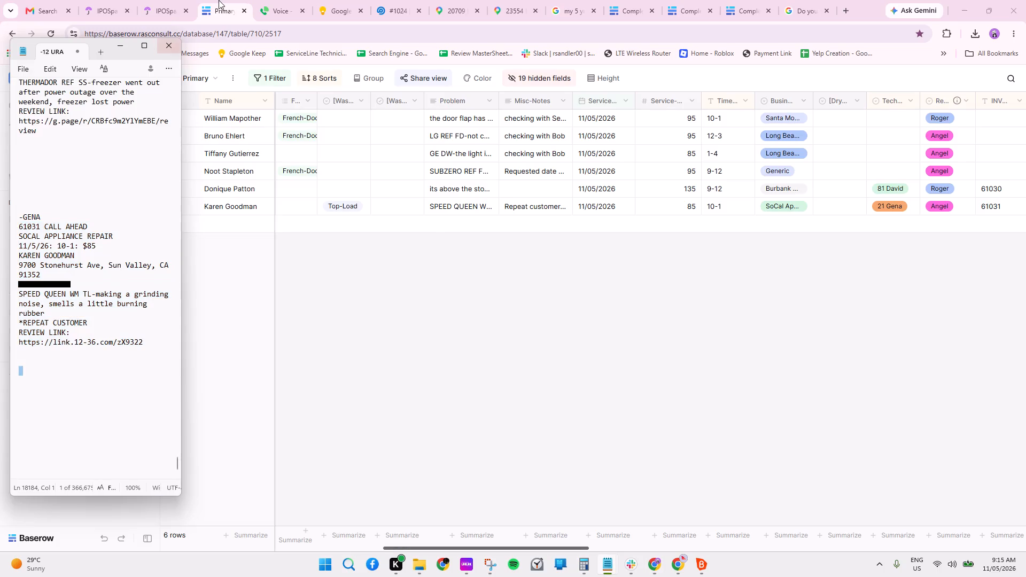
Return to Google Voice and check Sergey's conversation for a reply about the range model.
{"action": "left_click", "coordinate": [283, 1]}
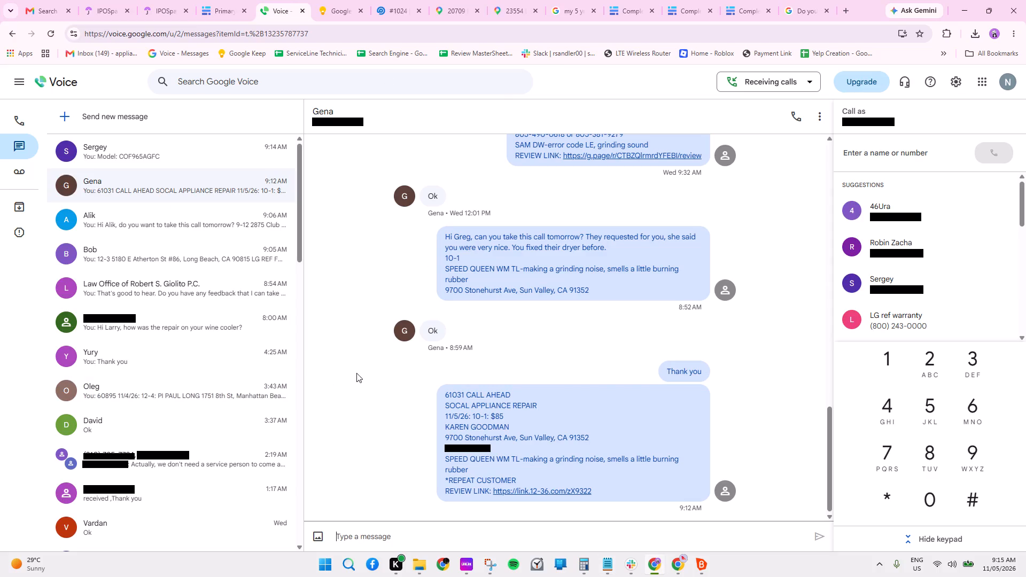
{"action": "scroll", "coordinate": [145, 326], "scroll_direction": "up", "scroll_amount": 4}
{"action": "left_click", "coordinate": [186, 159]}
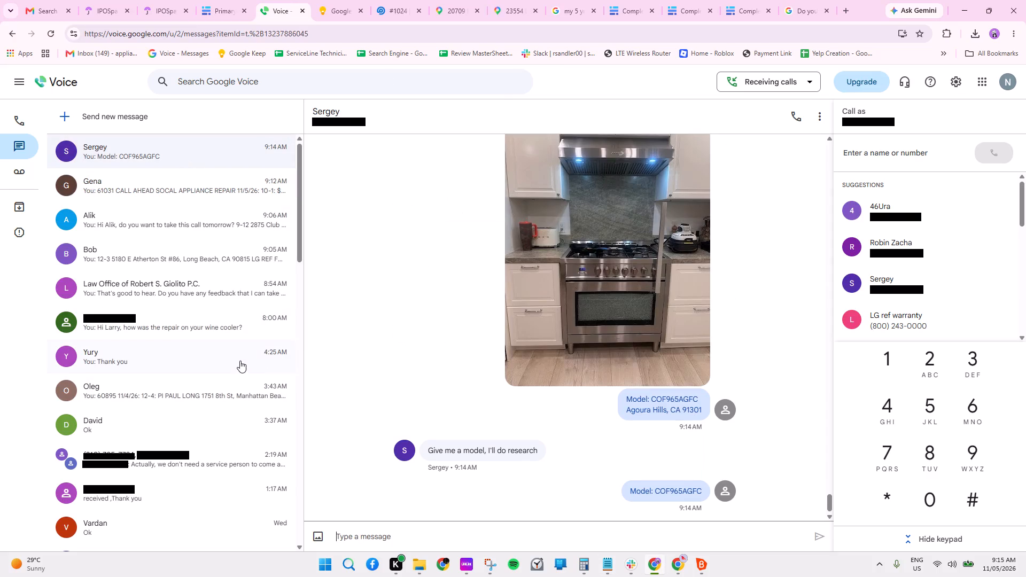
{"action": "scroll", "coordinate": [240, 361], "scroll_direction": "down", "scroll_amount": 1}
{"action": "scroll", "coordinate": [240, 361], "scroll_direction": "up", "scroll_amount": 12}
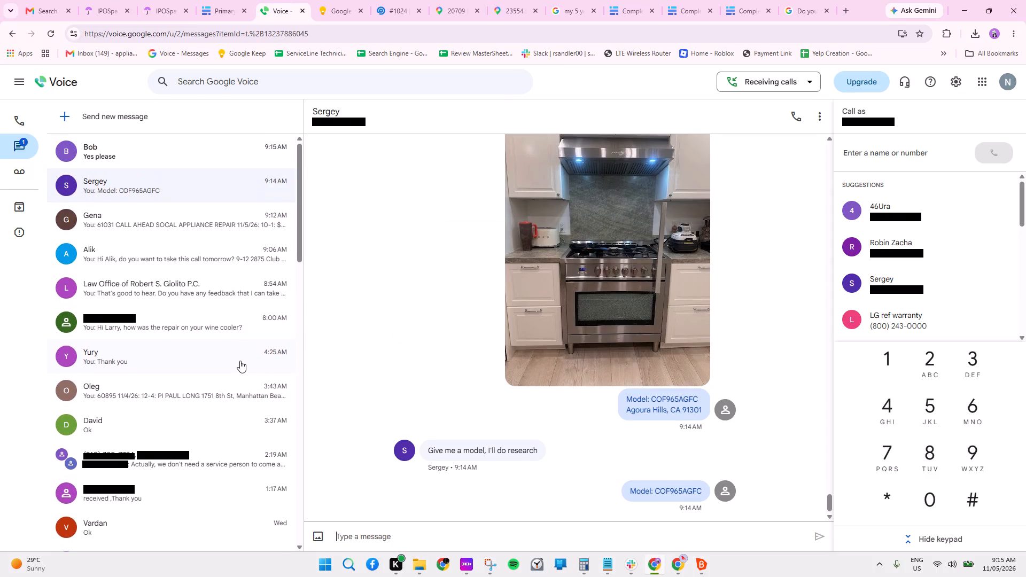
Open Bob's conversation to read his new reply about the proposed service calls.
{"action": "left_click", "coordinate": [186, 151]}
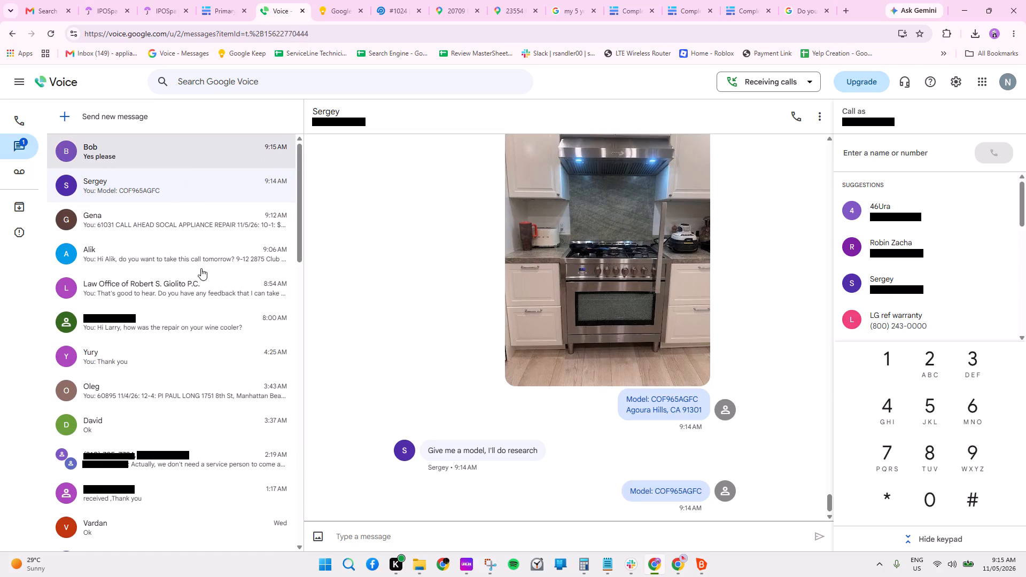
Find and open the text conversation with the Agoura Hills customer who sent the range photos.
{"action": "scroll", "coordinate": [205, 287], "scroll_direction": "down", "scroll_amount": 2}
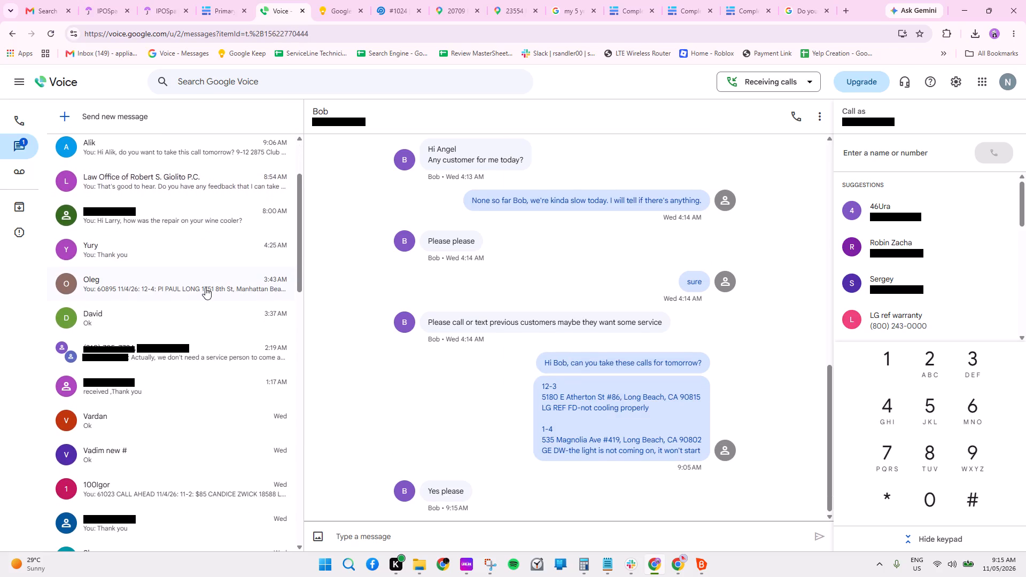
{"action": "scroll", "coordinate": [209, 349], "scroll_direction": "down", "scroll_amount": 4}
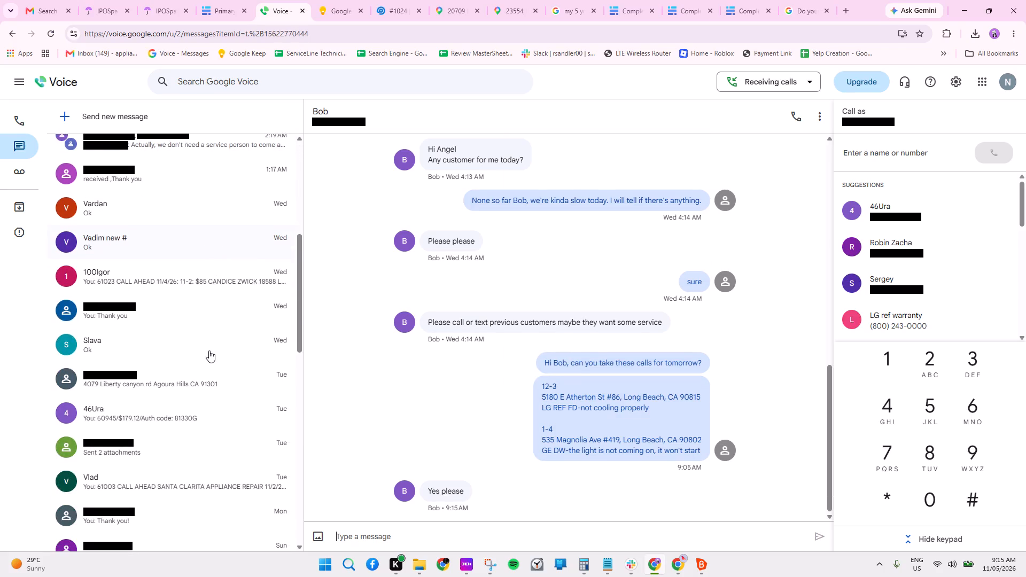
{"action": "left_click", "coordinate": [199, 313]}
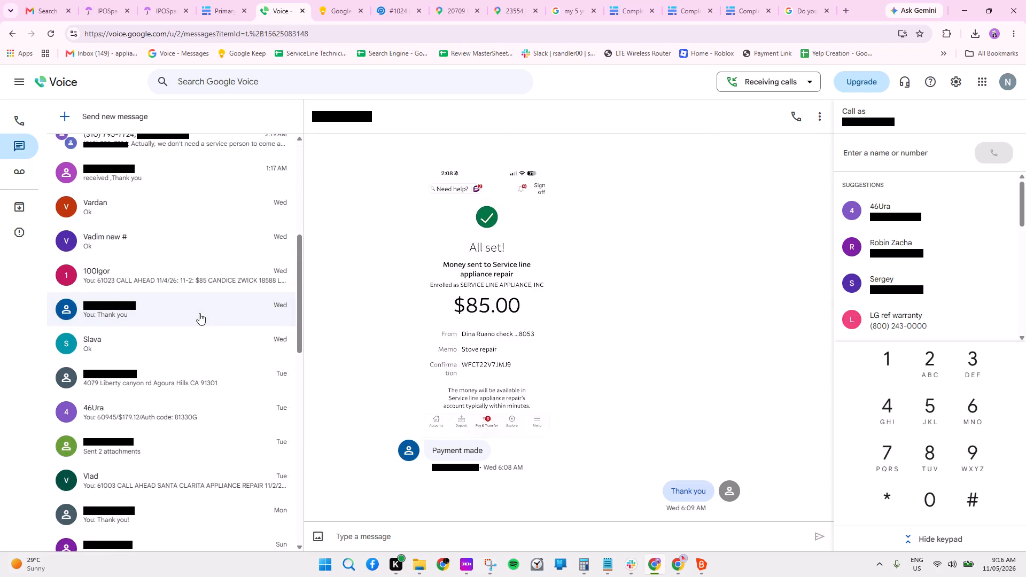
{"action": "left_click", "coordinate": [180, 380]}
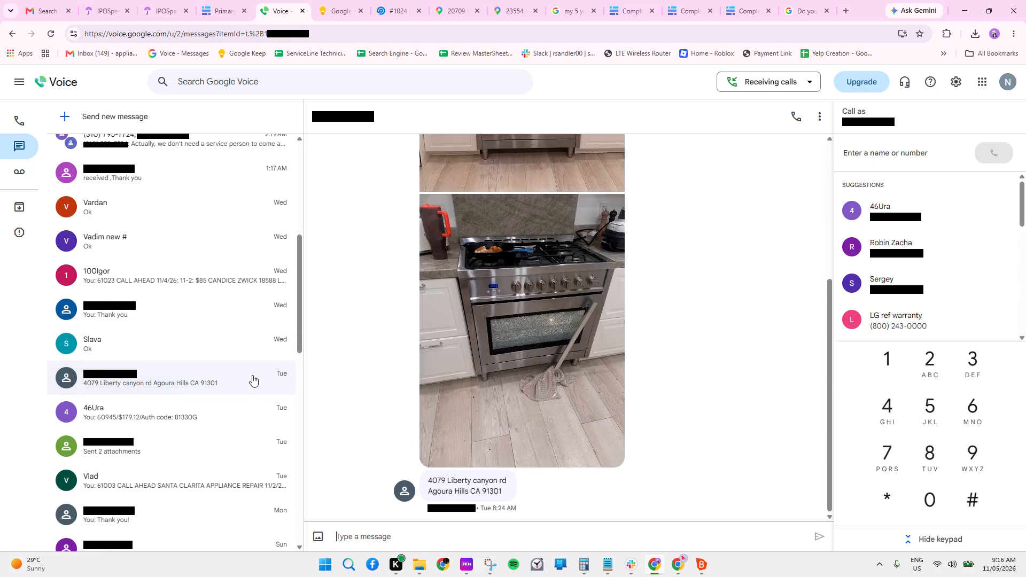
{"action": "scroll", "coordinate": [599, 387], "scroll_direction": "up", "scroll_amount": 4}
{"action": "scroll", "coordinate": [603, 385], "scroll_direction": "down", "scroll_amount": 10}
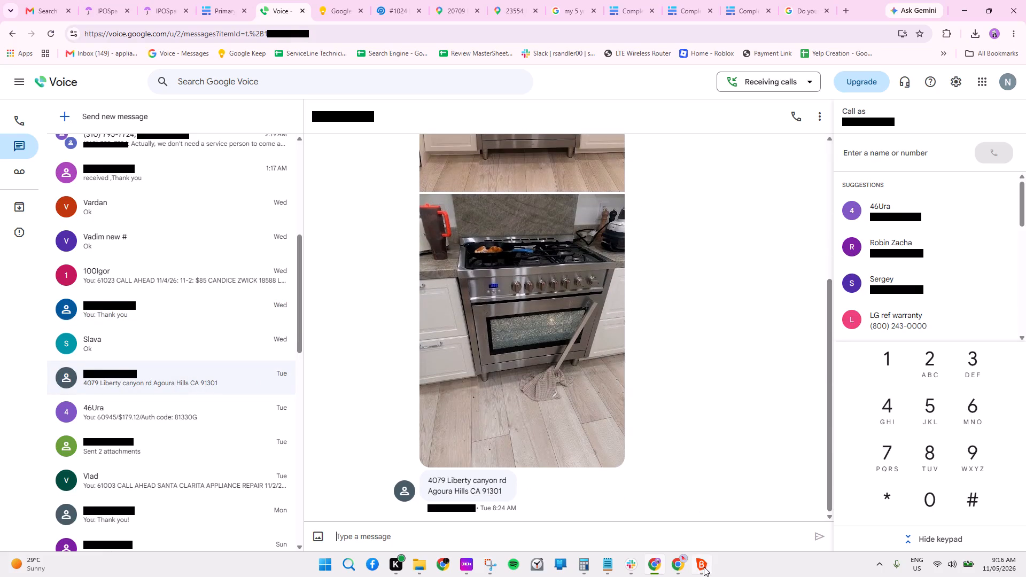
Switch to Bria and resume the customer call that is on hold.
{"action": "left_click", "coordinate": [704, 567]}
{"action": "scroll", "coordinate": [192, 353], "scroll_direction": "up", "scroll_amount": 13}
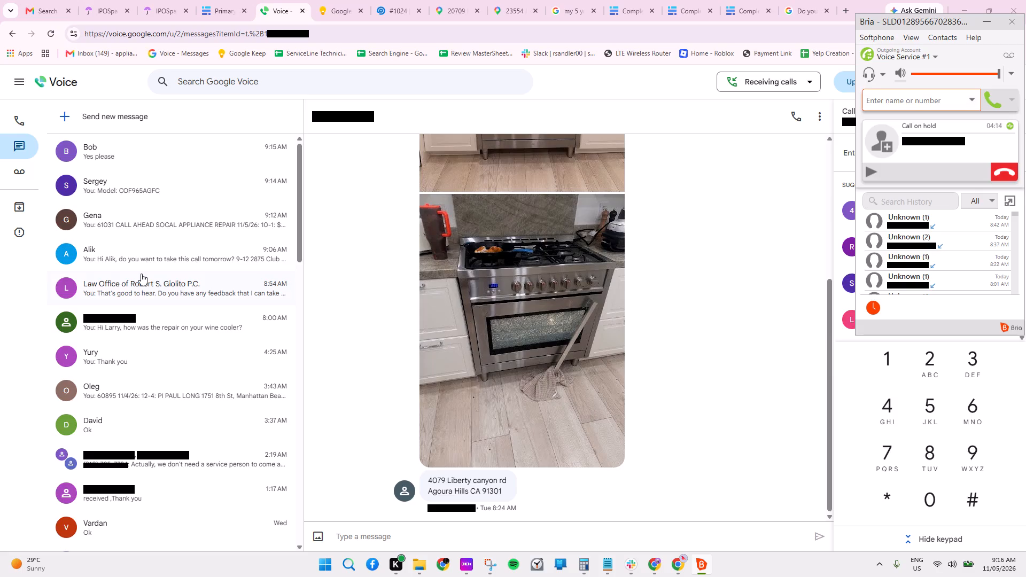
{"action": "scroll", "coordinate": [398, 233], "scroll_direction": "up", "scroll_amount": 9}
{"action": "scroll", "coordinate": [400, 233], "scroll_direction": "down", "scroll_amount": 5}
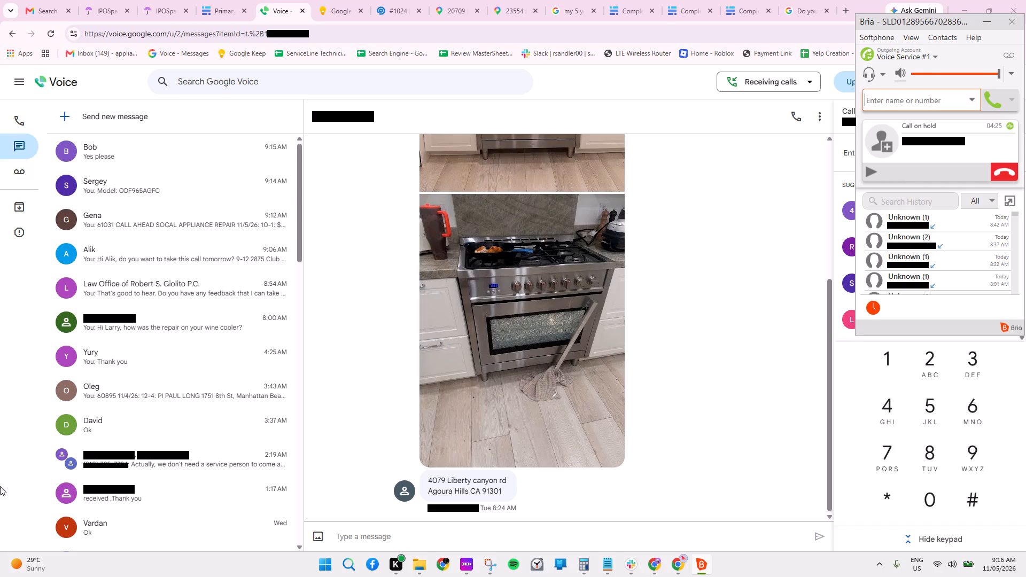
{"action": "left_click", "coordinate": [870, 173]}
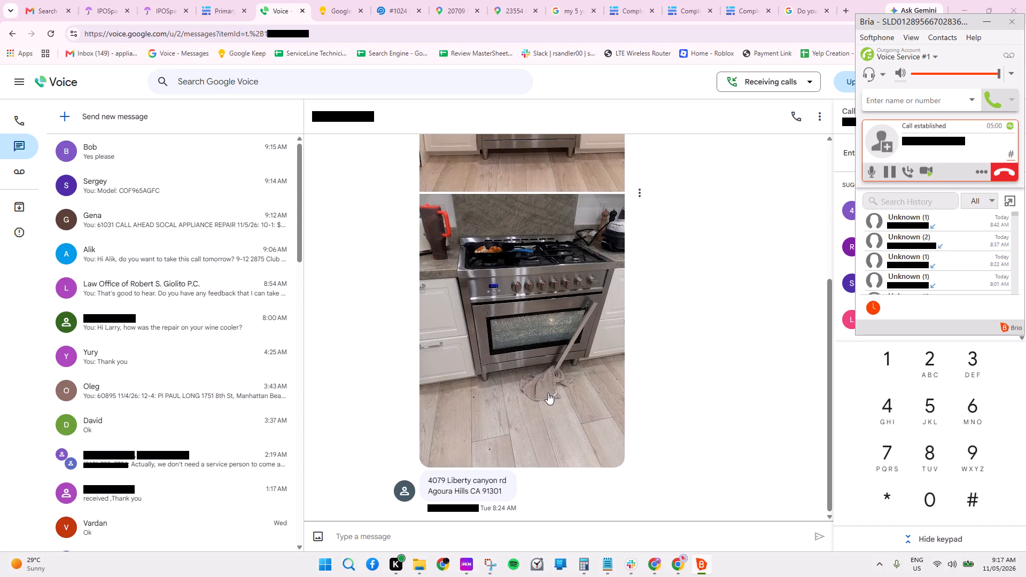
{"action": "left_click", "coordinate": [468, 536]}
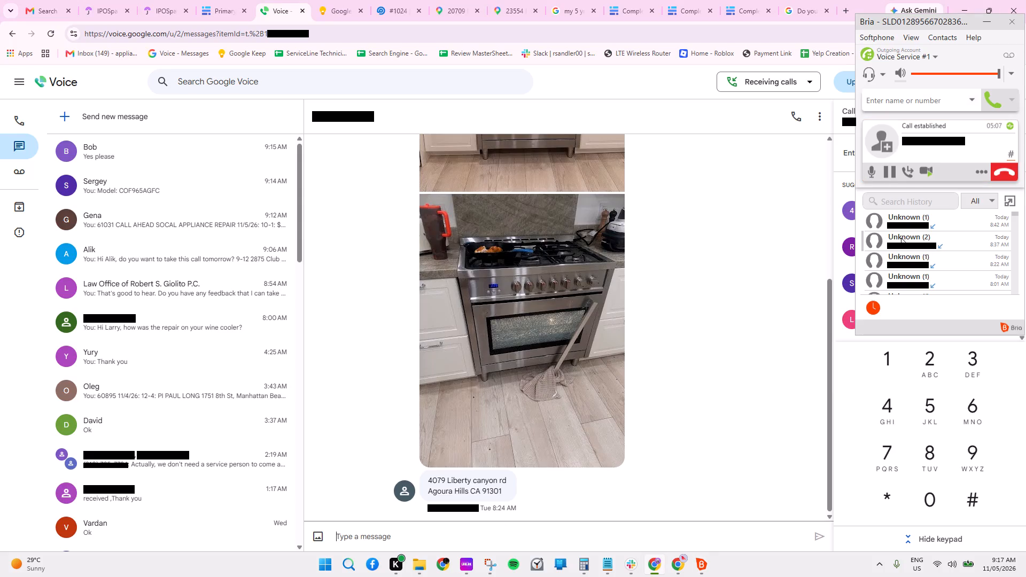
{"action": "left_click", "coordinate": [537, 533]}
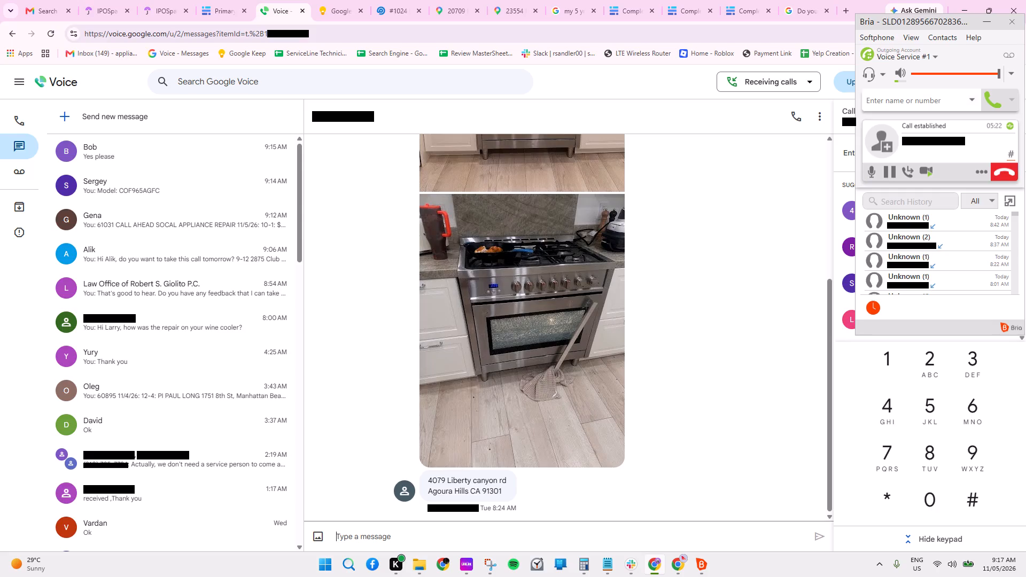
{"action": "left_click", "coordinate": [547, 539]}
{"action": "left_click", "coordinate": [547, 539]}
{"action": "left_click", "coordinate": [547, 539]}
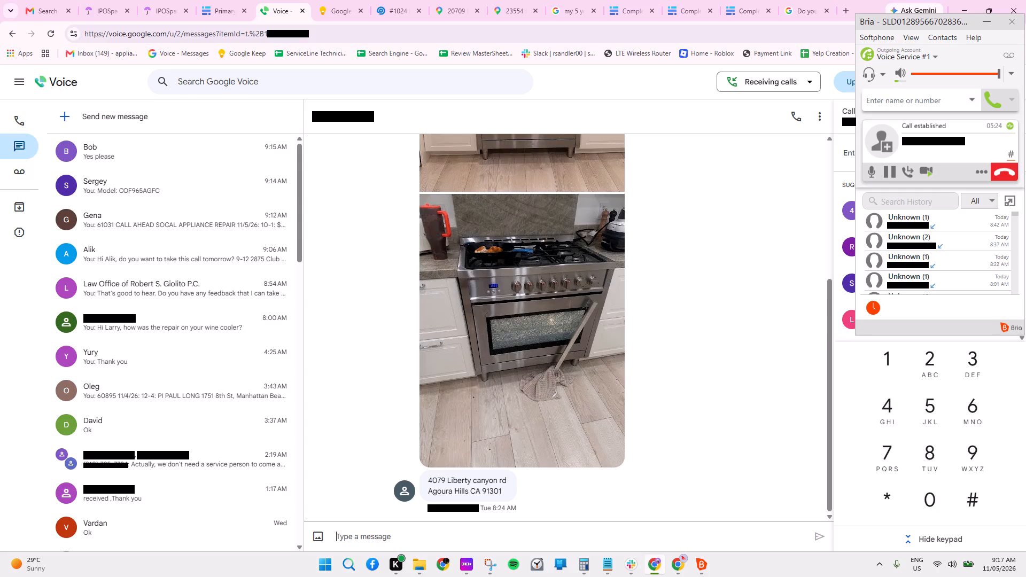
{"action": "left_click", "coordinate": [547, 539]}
Look over the range photos in the Agoura Hills customer's conversation and return to Sergey's conversation.
{"action": "scroll", "coordinate": [550, 384], "scroll_direction": "up", "scroll_amount": 6}
{"action": "scroll", "coordinate": [507, 336], "scroll_direction": "up", "scroll_amount": 4}
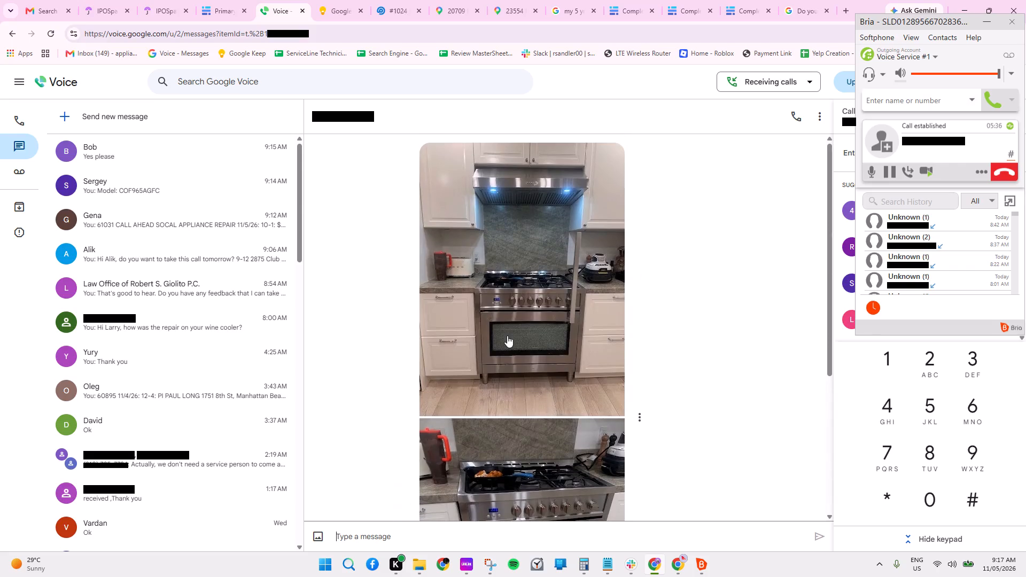
{"action": "scroll", "coordinate": [507, 336], "scroll_direction": "up", "scroll_amount": 1}
{"action": "left_click", "coordinate": [179, 192]}
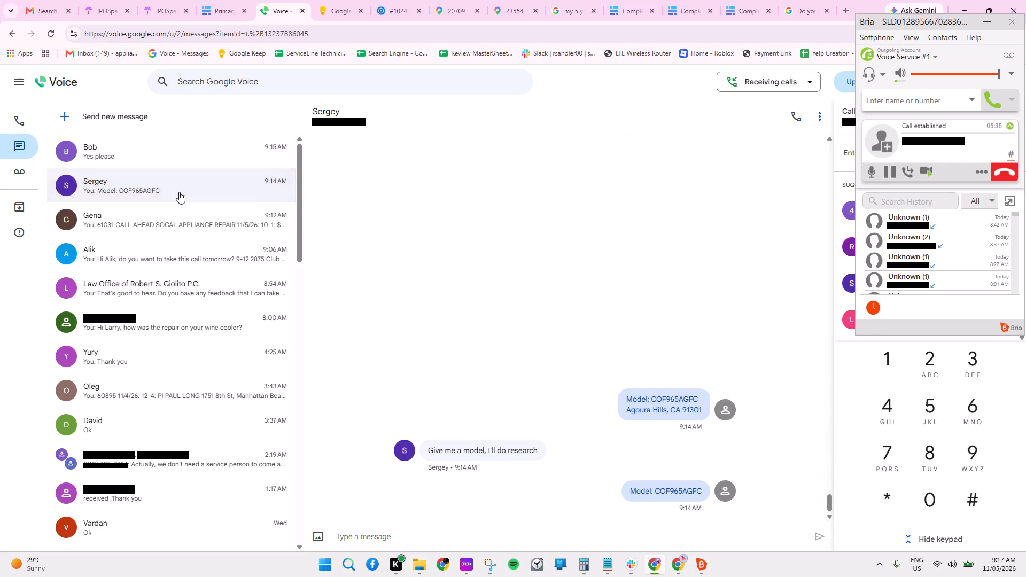
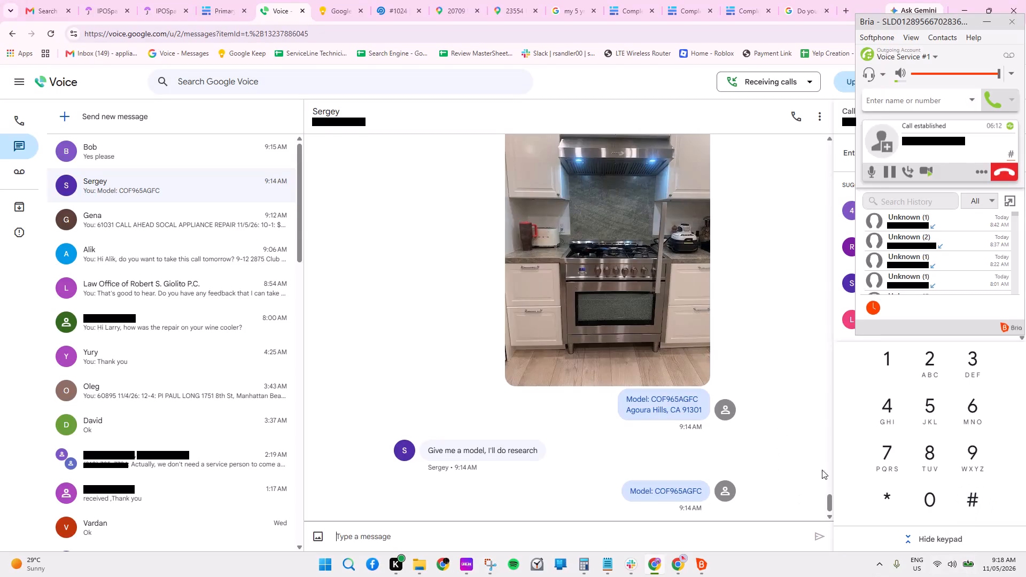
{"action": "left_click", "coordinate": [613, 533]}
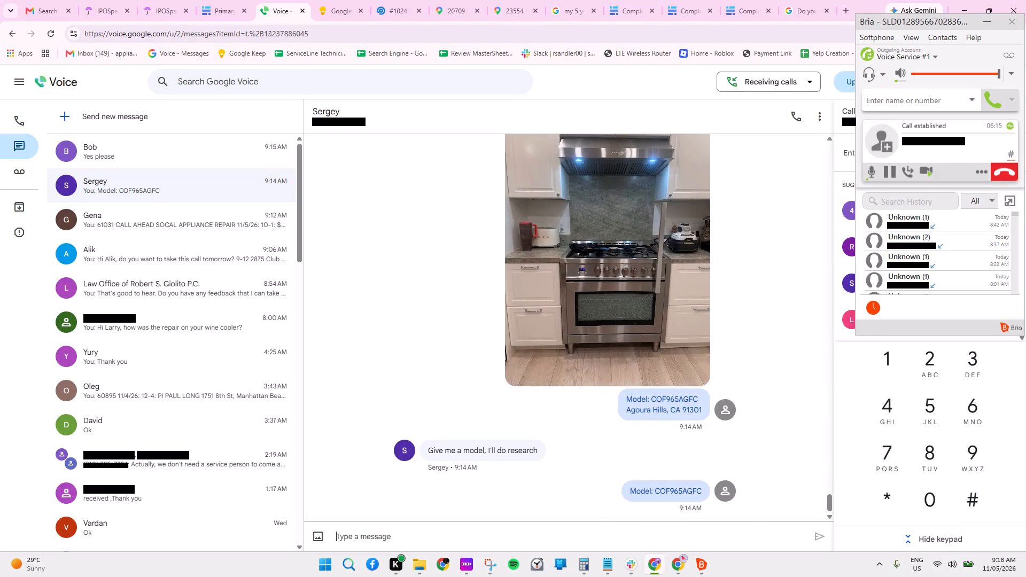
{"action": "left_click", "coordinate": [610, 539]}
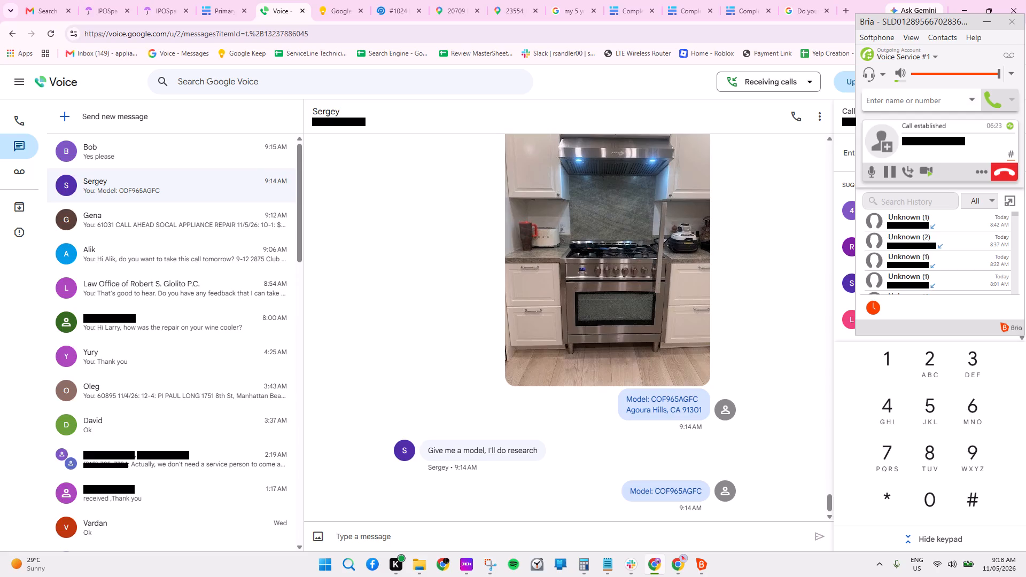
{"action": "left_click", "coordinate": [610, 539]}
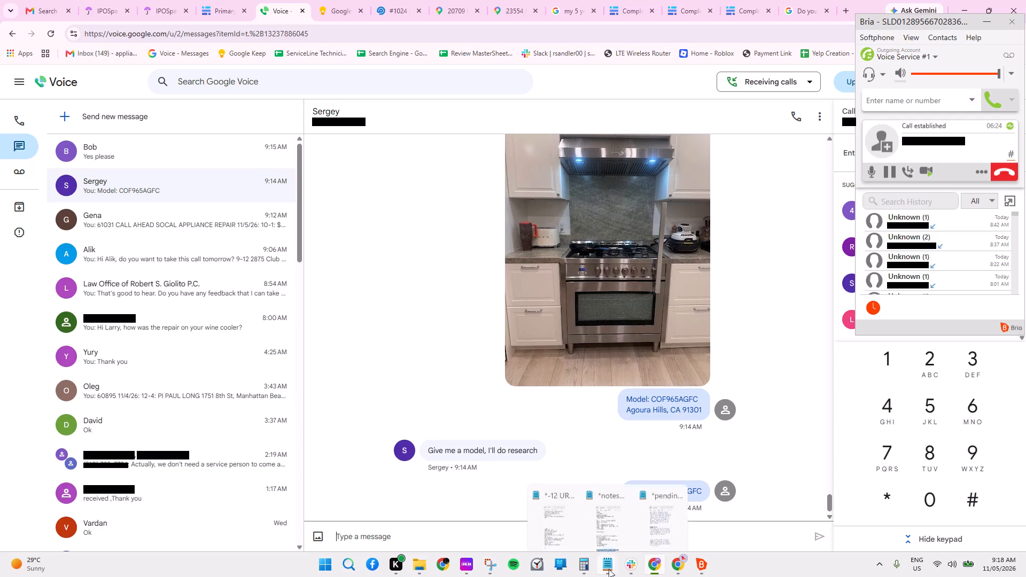
{"action": "left_click", "coordinate": [609, 569]}
{"action": "left_click", "coordinate": [545, 529]}
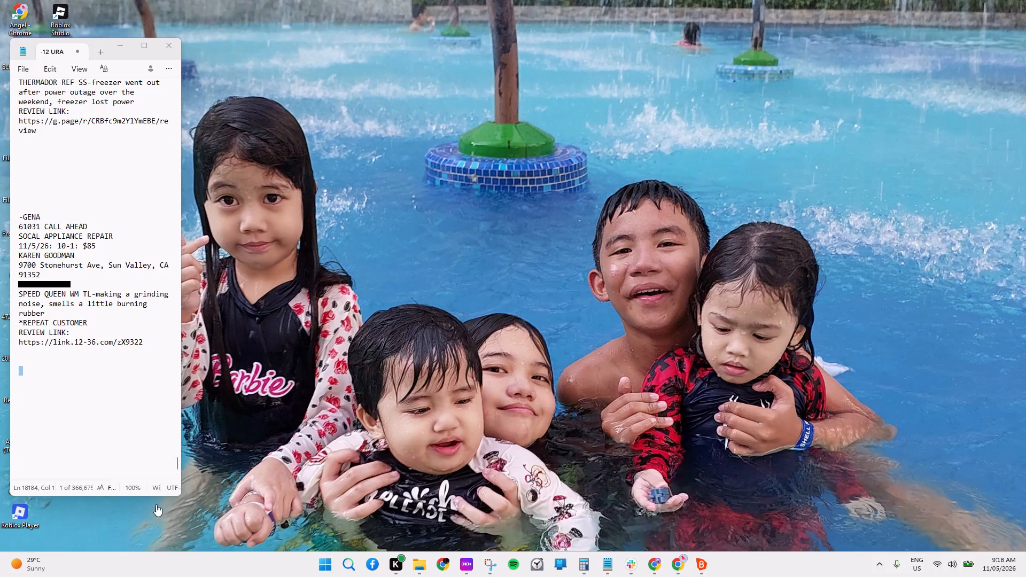
{"action": "left_click", "coordinate": [41, 373]}
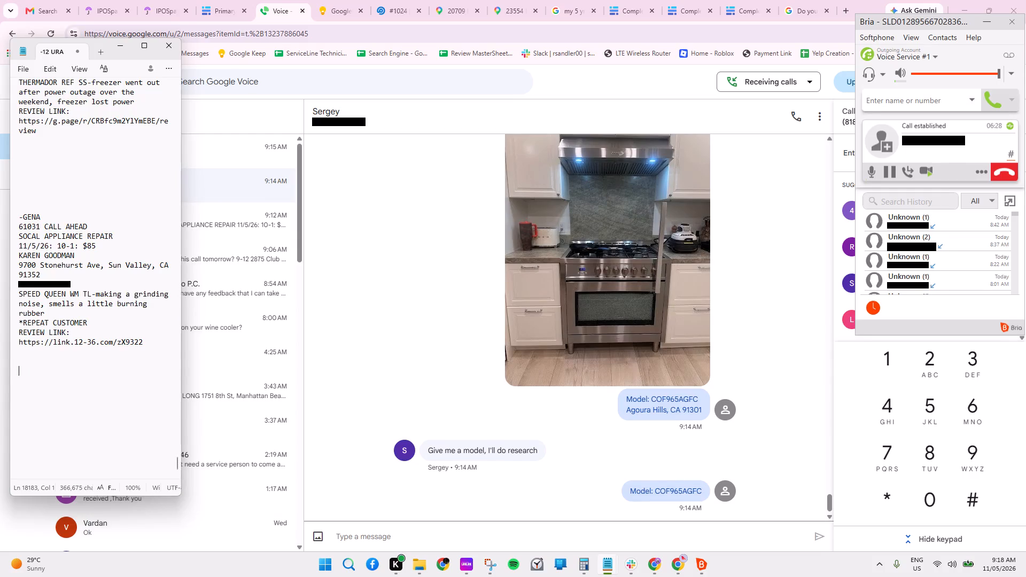
{"action": "left_click", "coordinate": [40, 373]}
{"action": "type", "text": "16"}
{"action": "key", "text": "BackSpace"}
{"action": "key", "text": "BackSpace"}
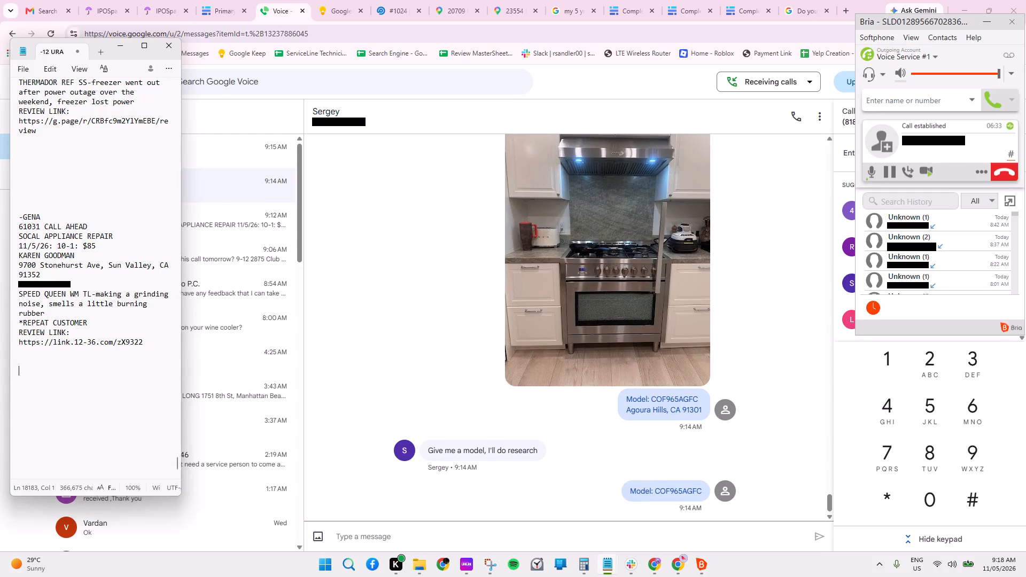
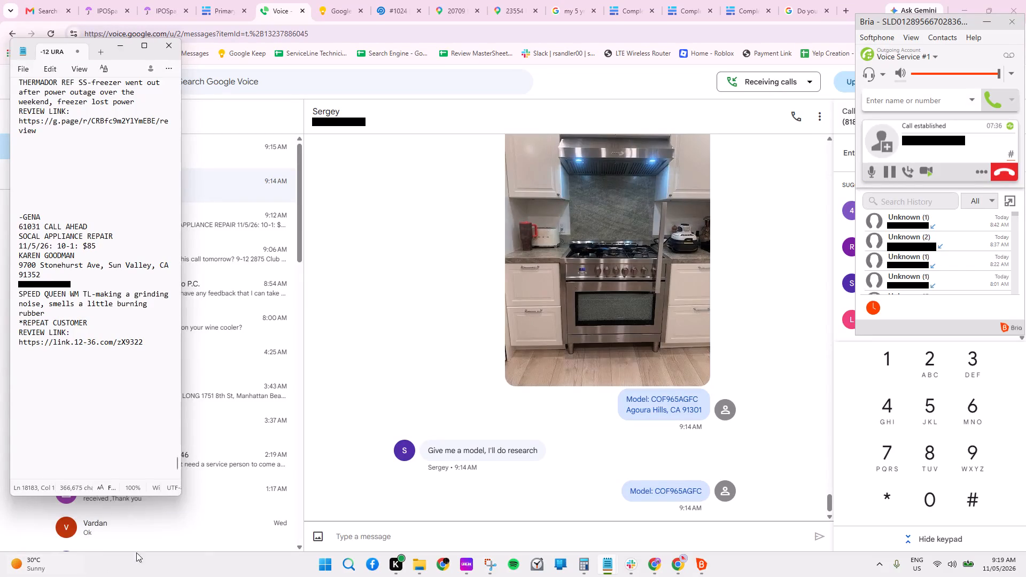
End the active call in Bria.
{"action": "left_click", "coordinate": [480, 543]}
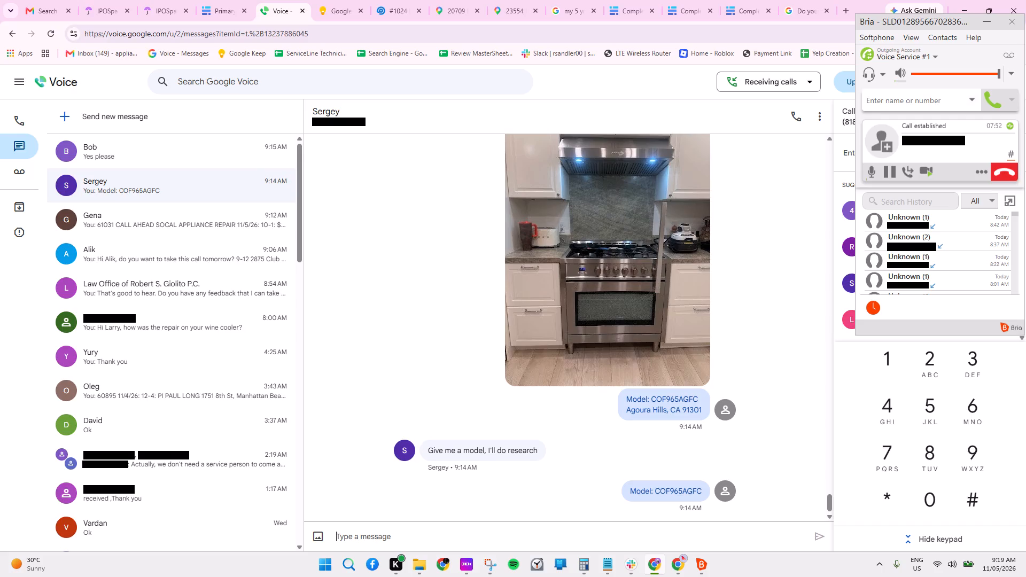
{"action": "left_click", "coordinate": [478, 545]}
{"action": "left_click", "coordinate": [1002, 175]}
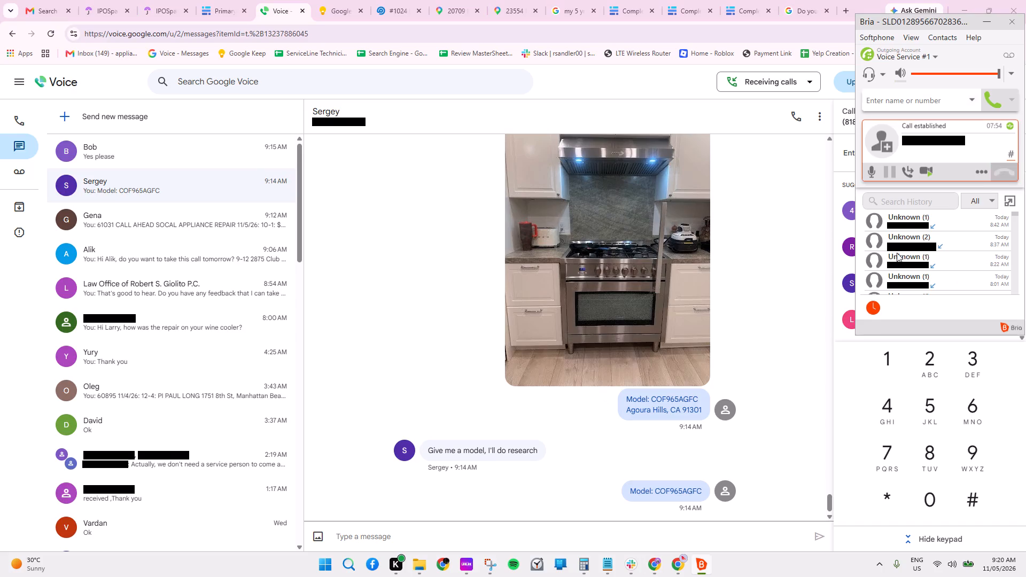
Return to the Baserow Call Log in Chrome and minimize the Bria window.
{"action": "left_click", "coordinate": [498, 539]}
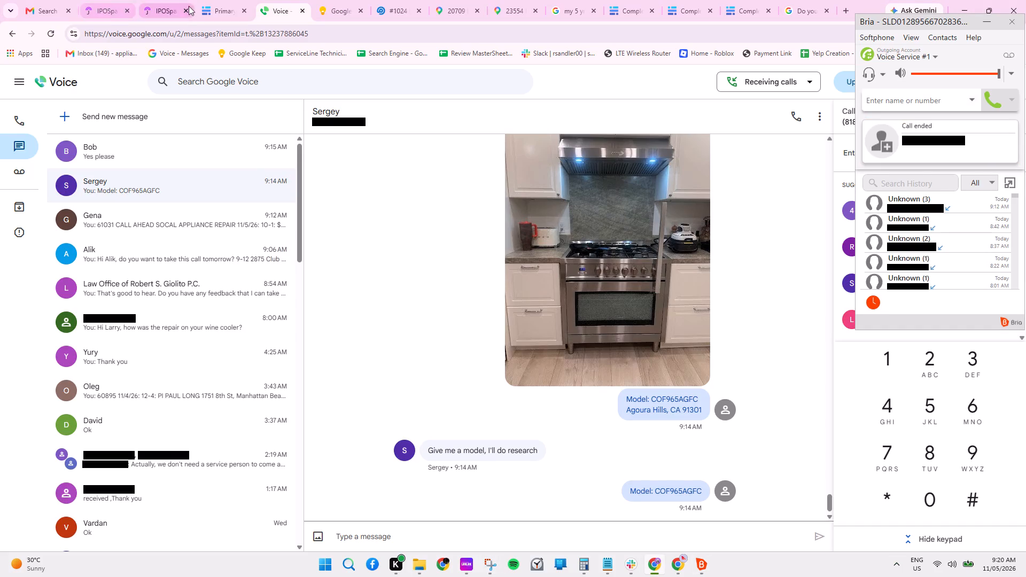
{"action": "left_click", "coordinate": [216, 6]}
{"action": "left_click", "coordinate": [572, 335]}
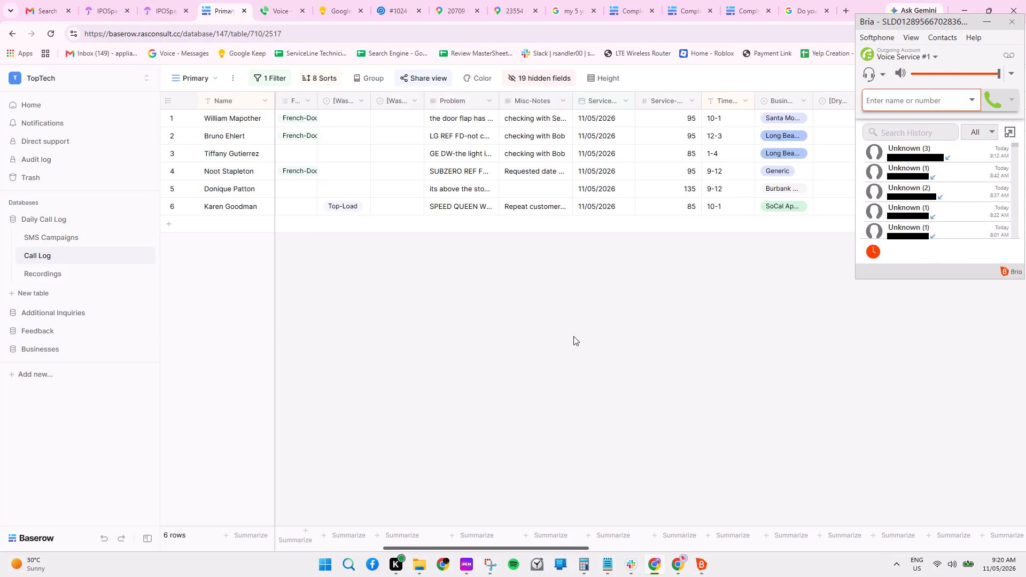
{"action": "left_click", "coordinate": [982, 24]}
{"action": "left_click", "coordinate": [796, 366]}
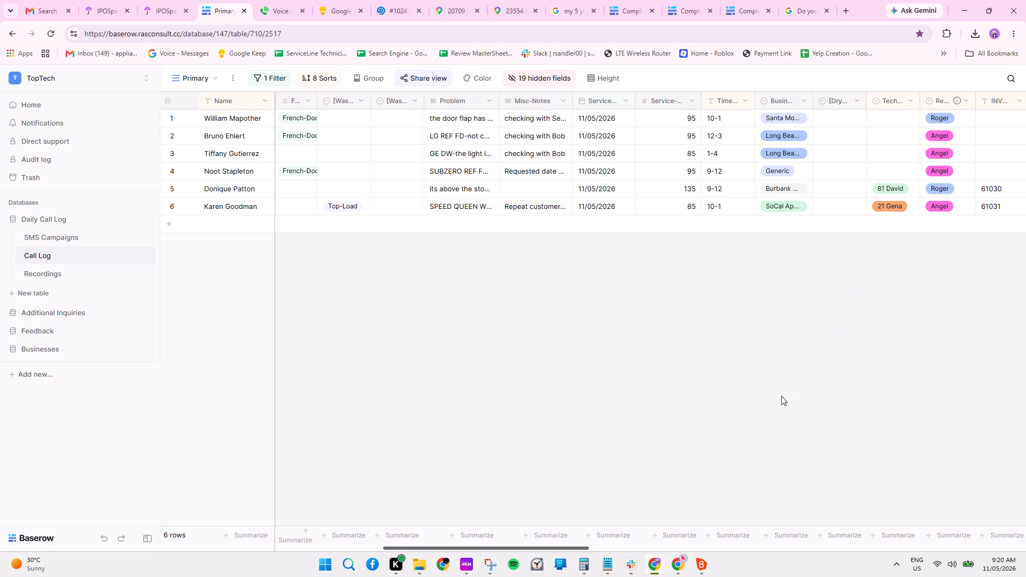
In the "-12 URA" notes in Notepad, add blank lines above Gena's job and start a new entry headed "-DAVID".
{"action": "left_click", "coordinate": [602, 565]}
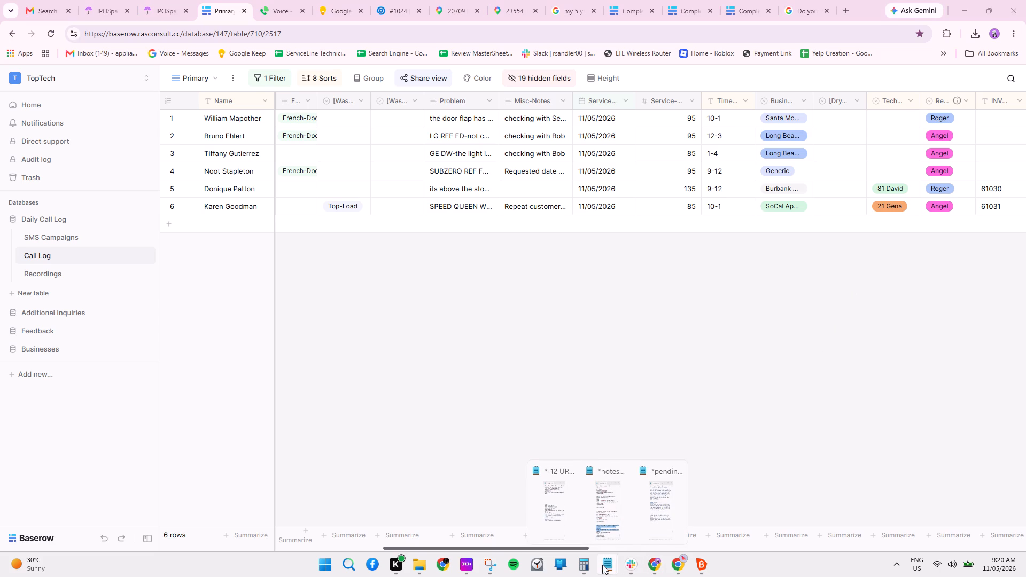
{"action": "left_click", "coordinate": [556, 518]}
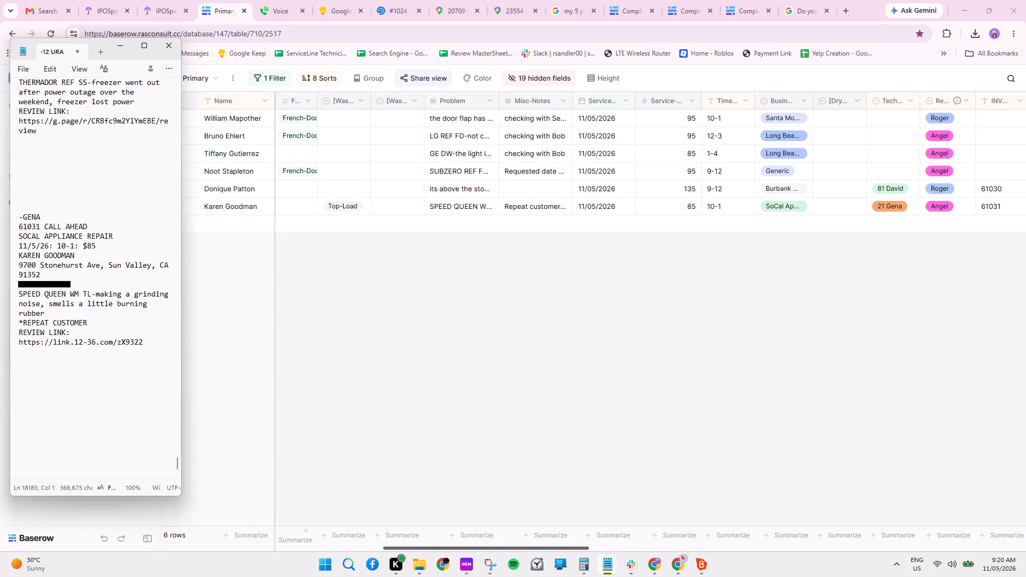
{"action": "left_click", "coordinate": [40, 163]}
{"action": "key", "text": "Return"}
{"action": "key", "text": "Return"}
{"action": "key", "text": "Return"}
{"action": "key", "text": "Return"}
{"action": "key", "text": "Return"}
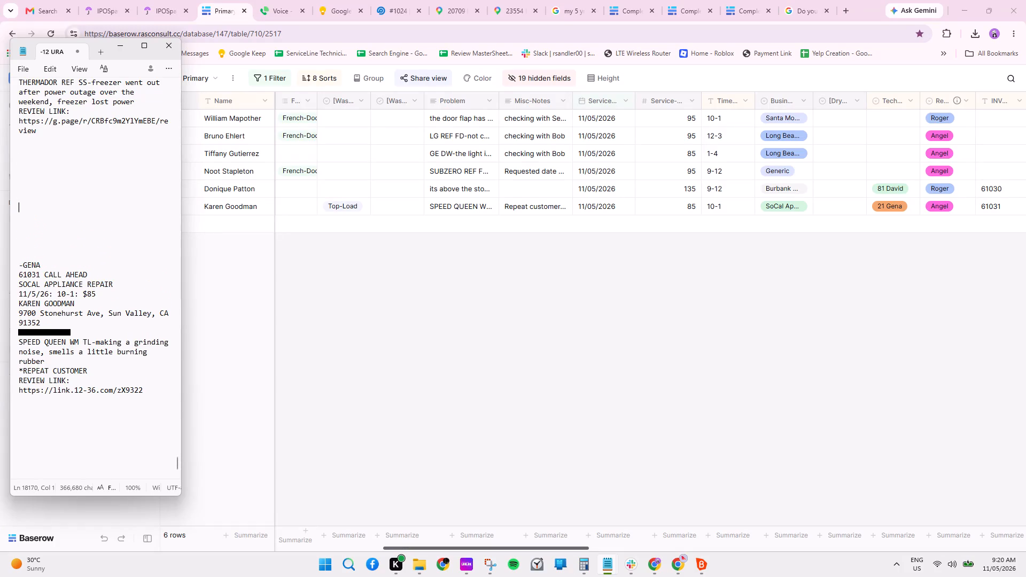
{"action": "key", "text": "Up"}
{"action": "key", "text": "Up"}
{"action": "key", "text": "Up"}
{"action": "key", "text": "Up"}
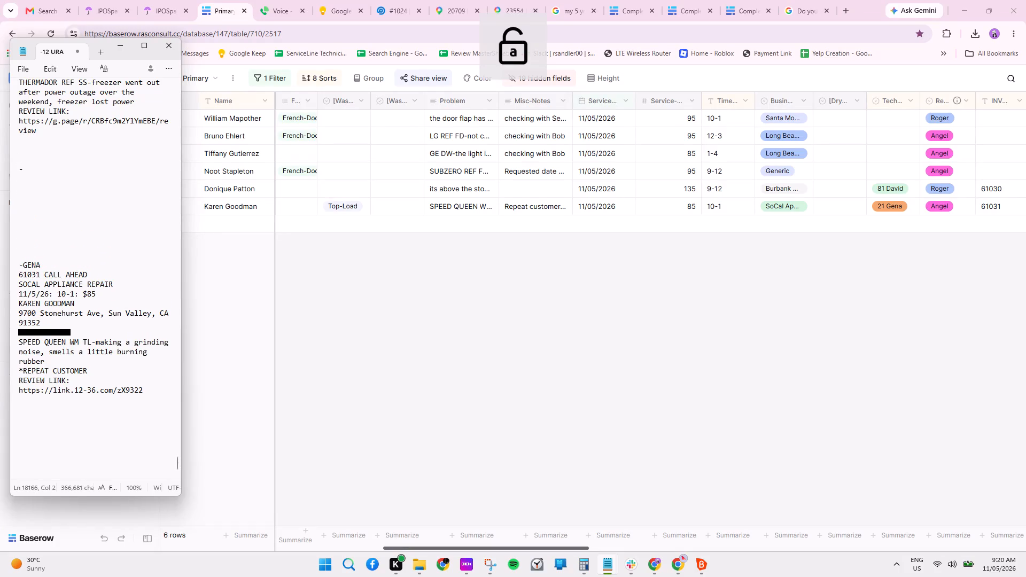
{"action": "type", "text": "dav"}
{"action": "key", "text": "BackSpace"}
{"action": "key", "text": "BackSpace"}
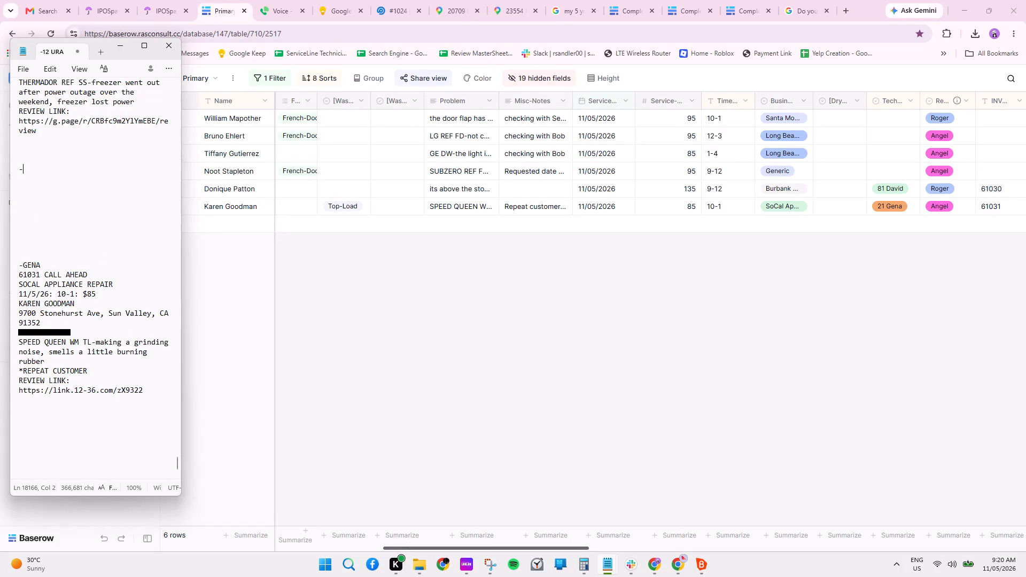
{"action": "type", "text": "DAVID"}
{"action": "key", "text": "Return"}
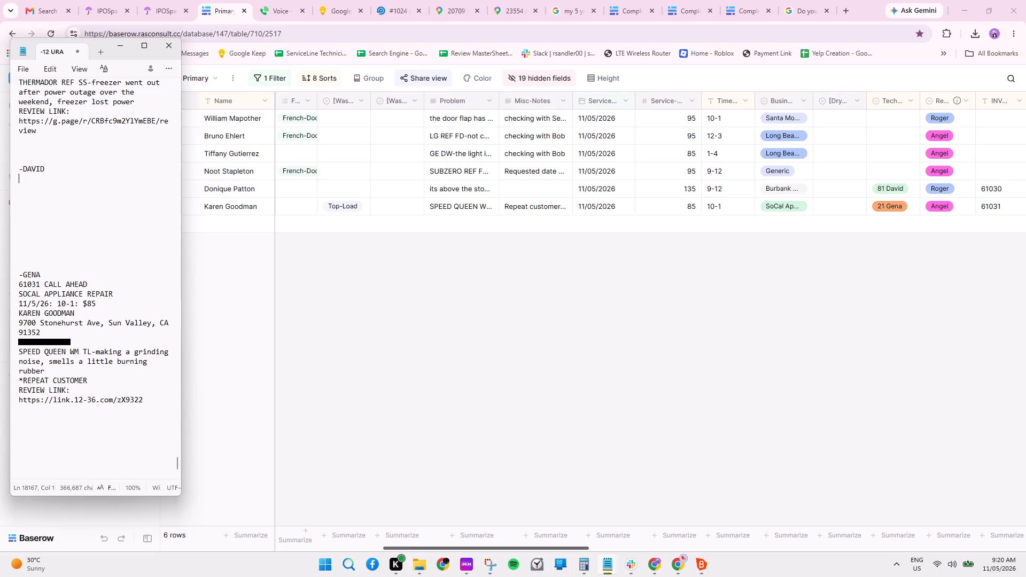
Enter "61030 CALL AHEAD" and "BURBANK APPLIANCE REPAIR" as the first lines of David's job.
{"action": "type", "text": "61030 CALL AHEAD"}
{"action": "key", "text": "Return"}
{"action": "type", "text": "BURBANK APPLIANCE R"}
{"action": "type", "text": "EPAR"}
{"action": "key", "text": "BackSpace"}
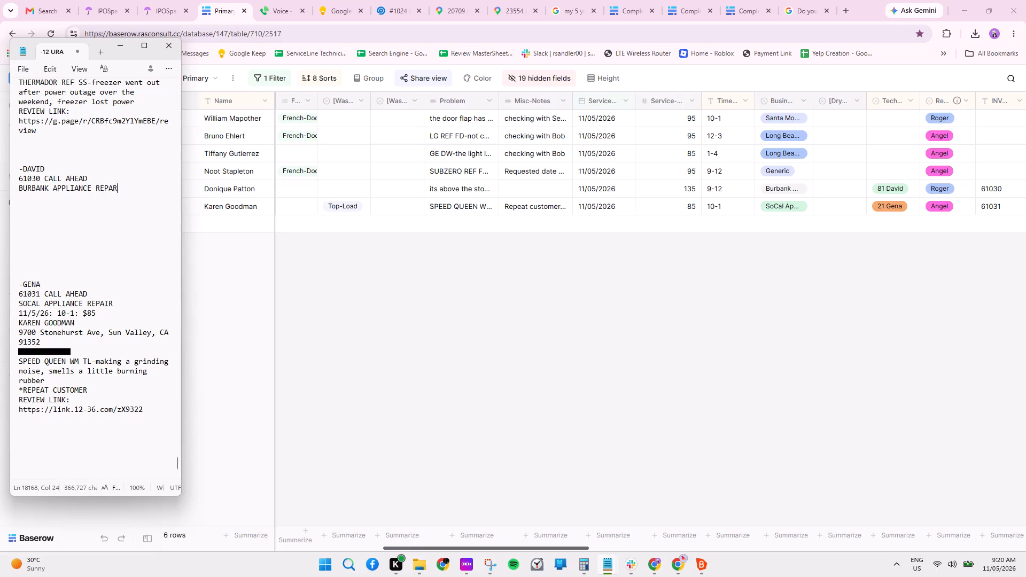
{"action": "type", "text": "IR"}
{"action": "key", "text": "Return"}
Add the schedule and price line "11/5/26: 9-12: $135" and the customer's name to David's job.
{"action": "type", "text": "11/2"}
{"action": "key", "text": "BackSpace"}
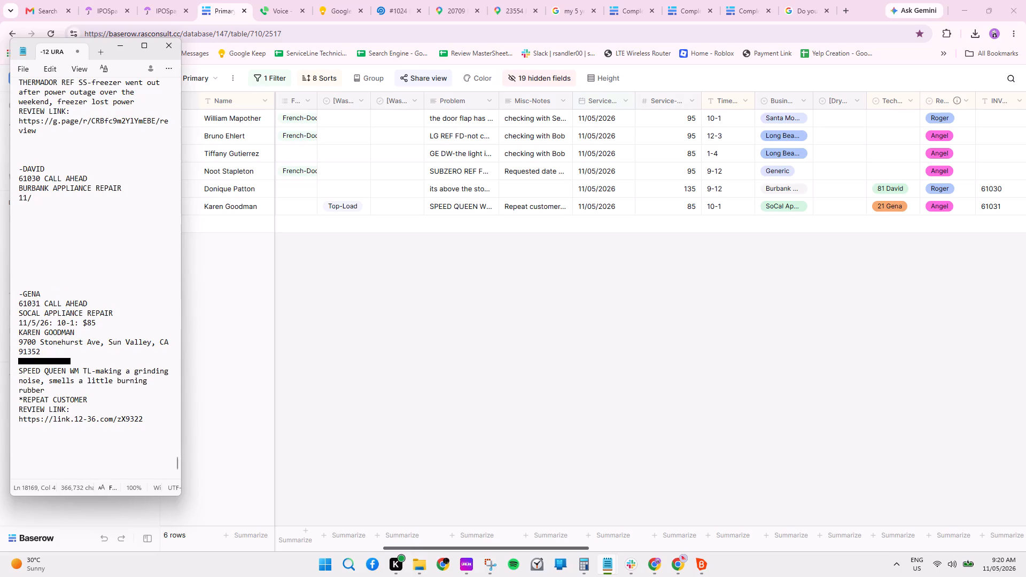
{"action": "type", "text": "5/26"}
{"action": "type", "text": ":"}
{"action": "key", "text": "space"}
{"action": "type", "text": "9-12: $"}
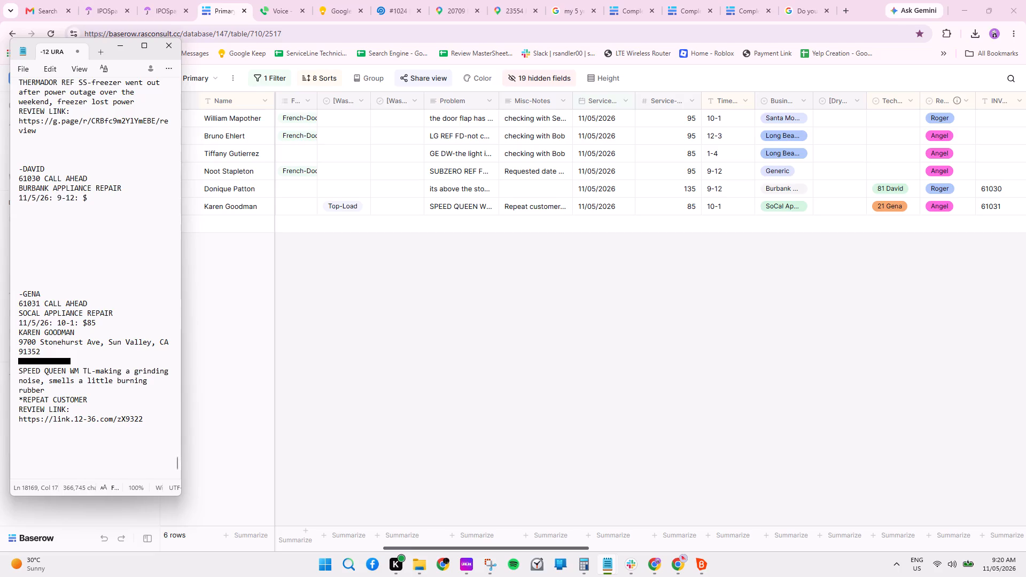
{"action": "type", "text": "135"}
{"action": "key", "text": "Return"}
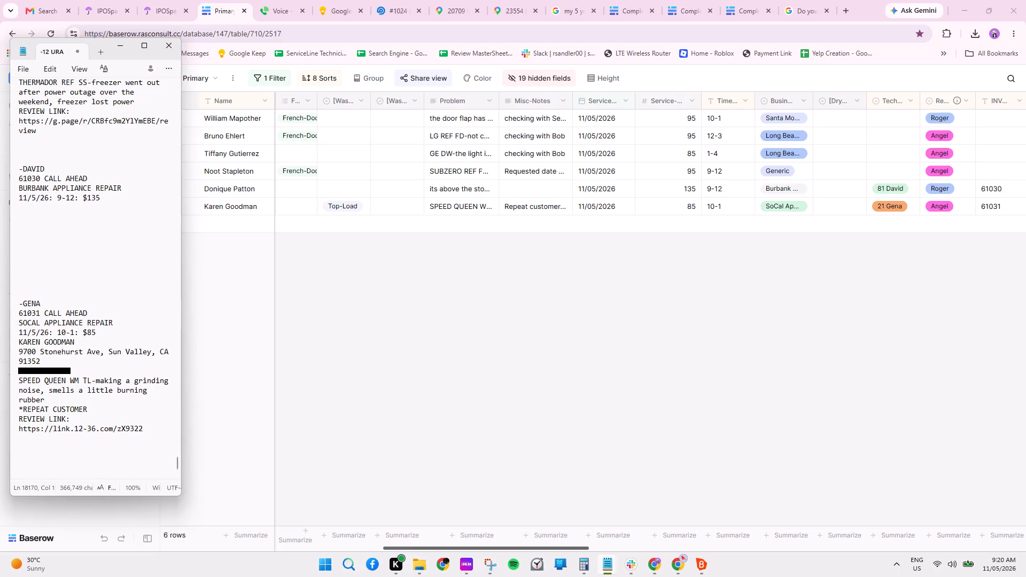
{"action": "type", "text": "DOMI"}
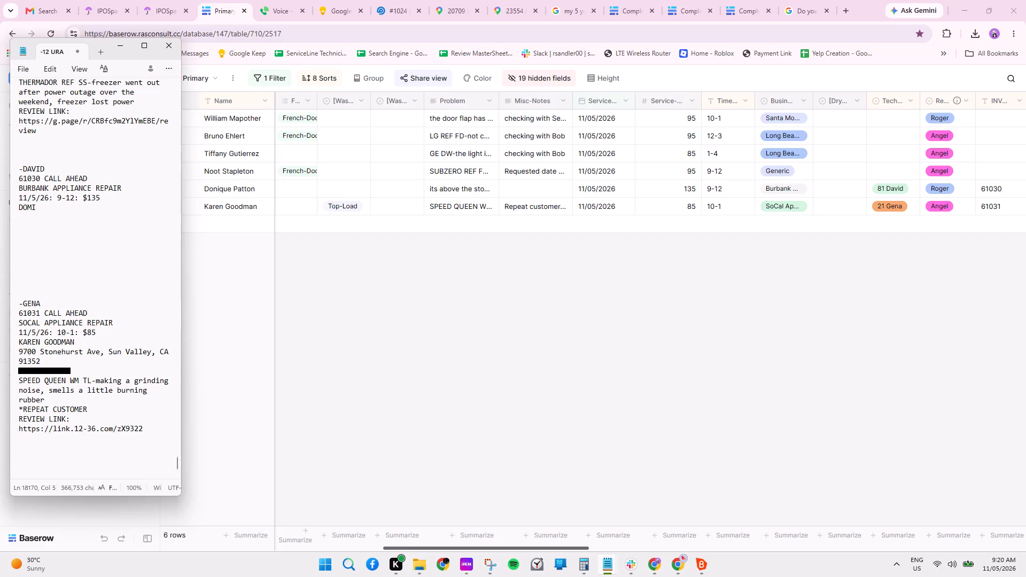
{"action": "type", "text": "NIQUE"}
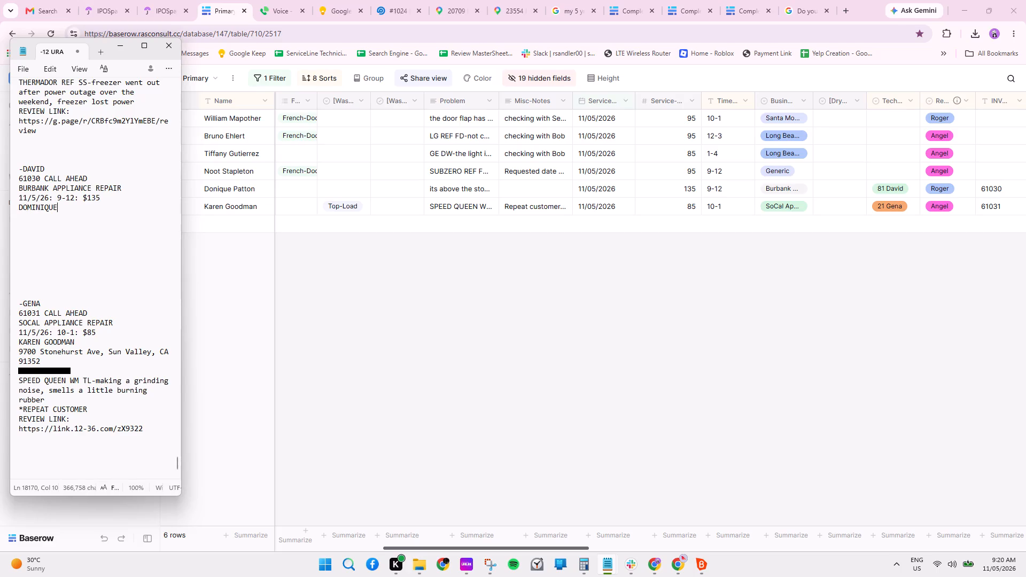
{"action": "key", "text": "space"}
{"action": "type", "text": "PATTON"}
Open the full Baserow record for the customer of job 61030.
{"action": "left_click", "coordinate": [191, 190]}
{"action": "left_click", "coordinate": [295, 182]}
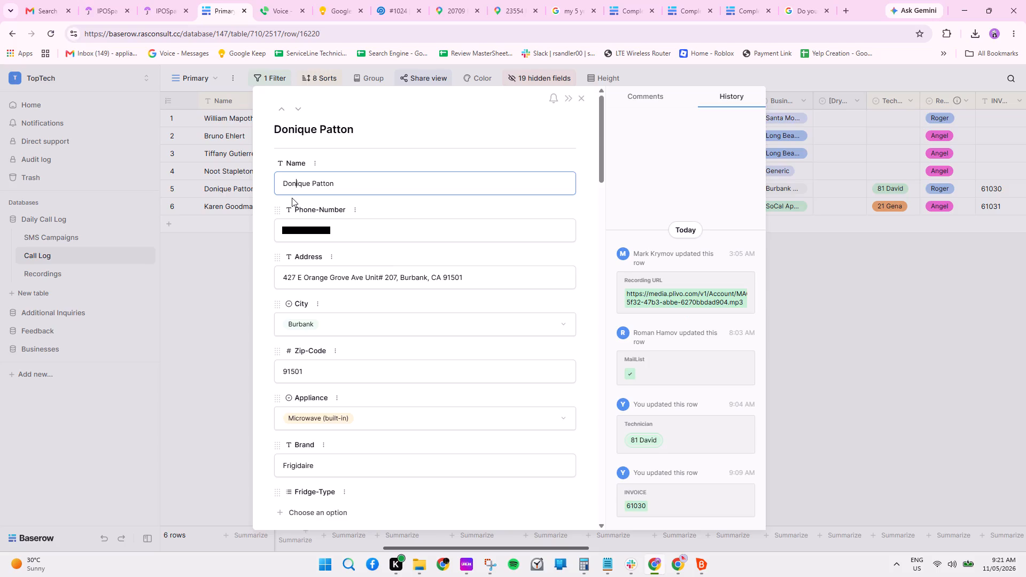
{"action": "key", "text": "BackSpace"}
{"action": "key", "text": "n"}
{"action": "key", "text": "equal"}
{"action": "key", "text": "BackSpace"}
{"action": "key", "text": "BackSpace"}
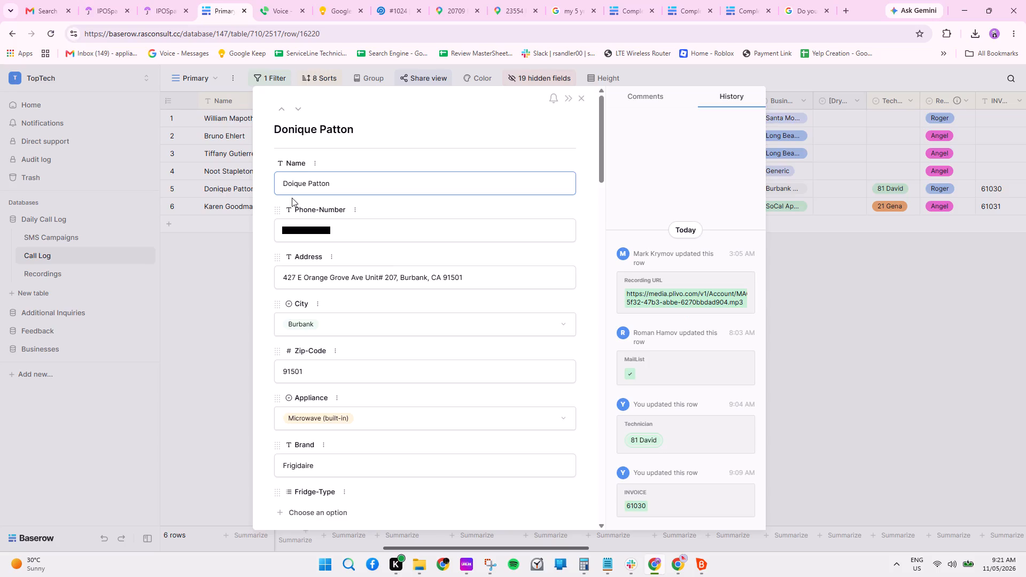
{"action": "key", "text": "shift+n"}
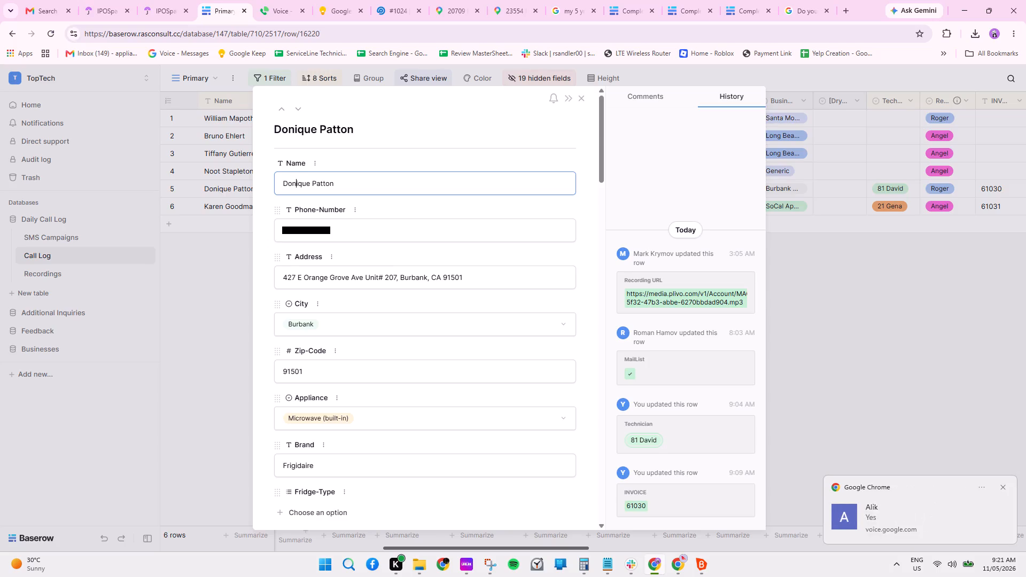
Open the call recording link from the record's history in a new tab.
{"action": "triple_click", "coordinate": [664, 303]}
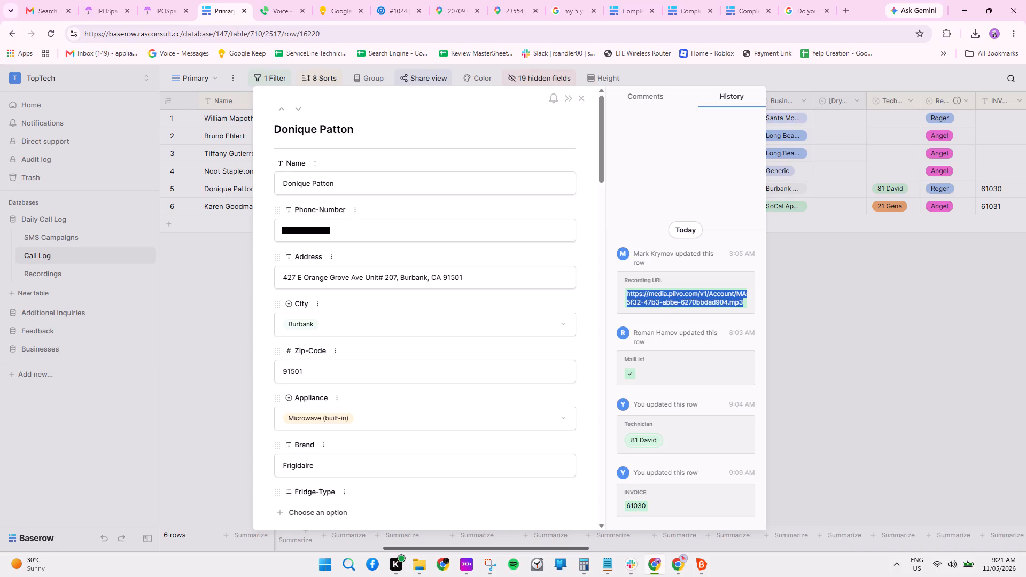
{"action": "right_click", "coordinate": [665, 303]}
{"action": "left_click", "coordinate": [723, 362]}
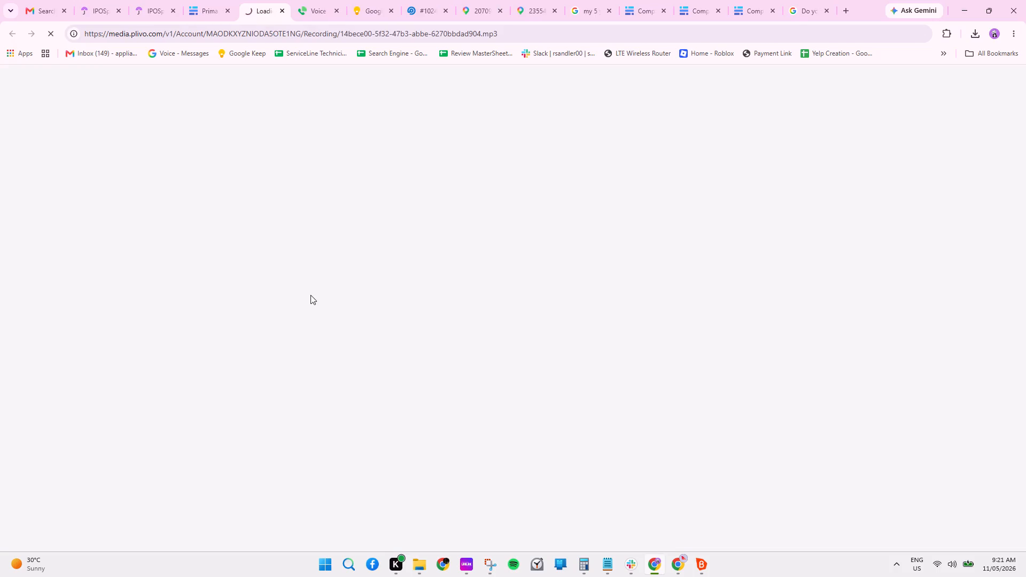
Copy the customer's address from the Baserow record into David's job in the notes, below the customer's name.
{"action": "left_click", "coordinate": [197, 6]}
{"action": "triple_click", "coordinate": [391, 283]}
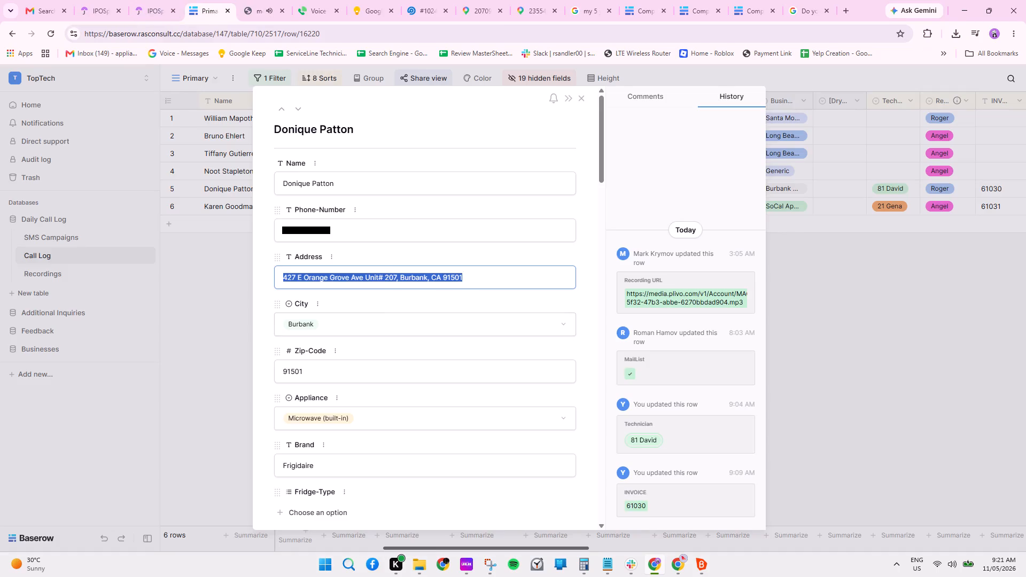
{"action": "key", "text": "ctrl+c"}
{"action": "left_click", "coordinate": [600, 570]}
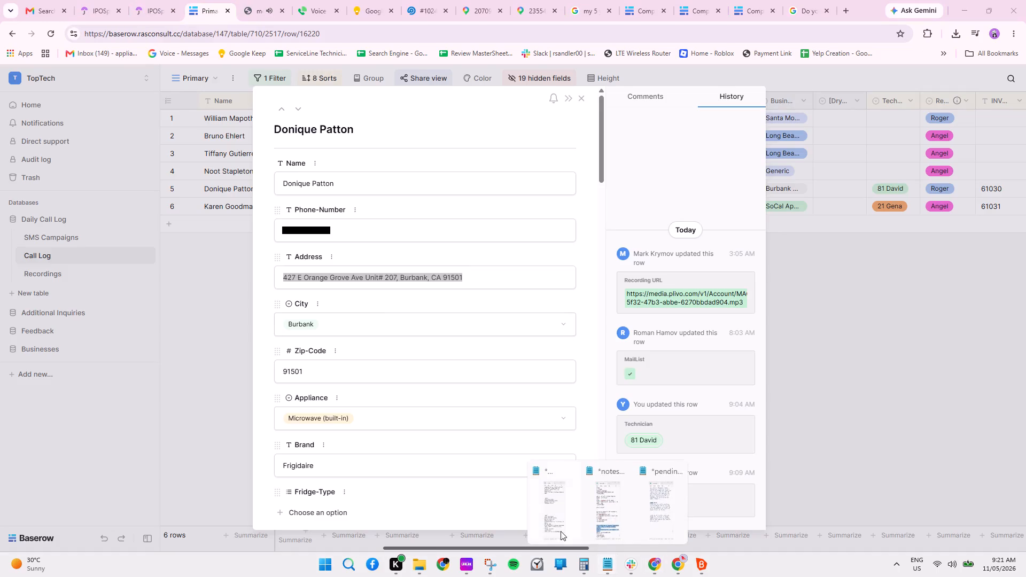
{"action": "left_click", "coordinate": [553, 513]}
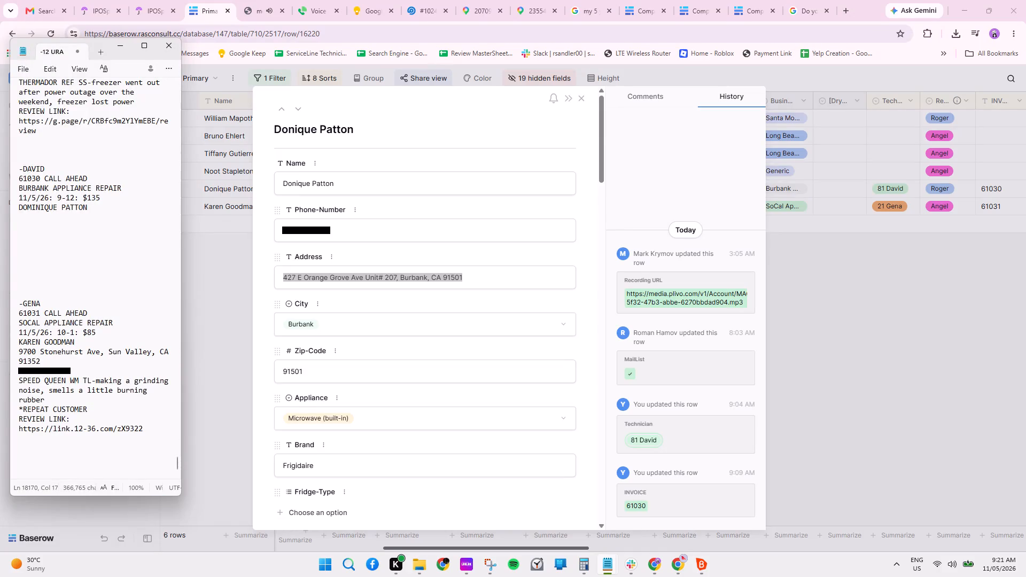
{"action": "left_click", "coordinate": [37, 216]}
{"action": "key", "text": "ctrl+v"}
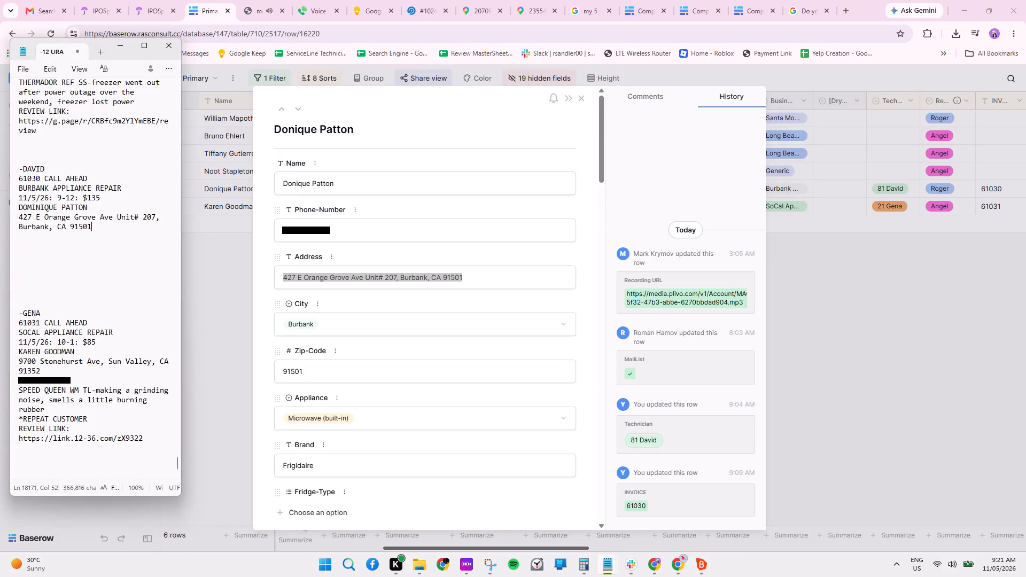
Copy the customer's phone number from the Baserow record onto the line below the address in David's job.
{"action": "triple_click", "coordinate": [322, 236]}
{"action": "key", "text": "ctrl+c"}
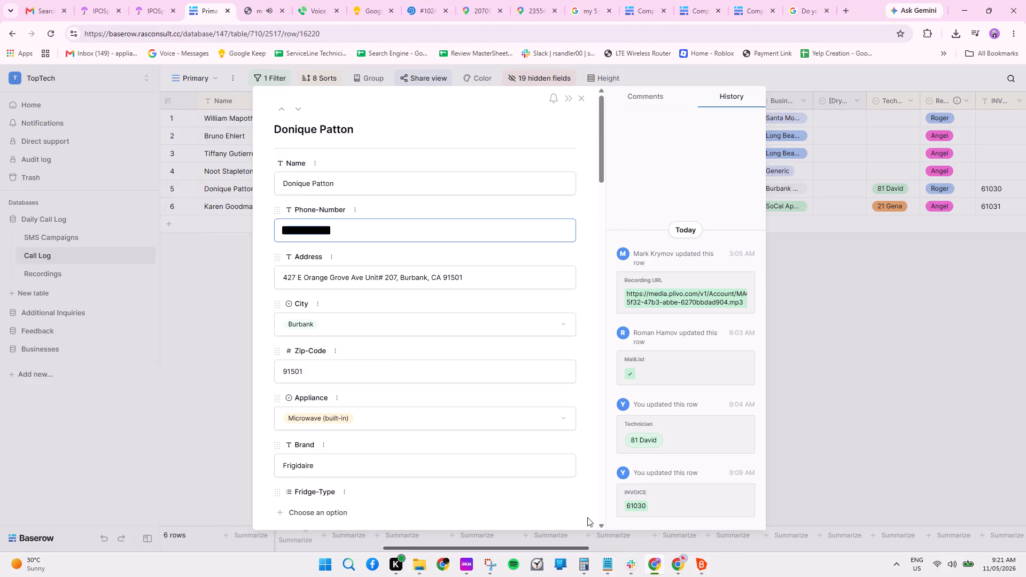
{"action": "left_click", "coordinate": [602, 574]}
{"action": "left_click", "coordinate": [569, 516]}
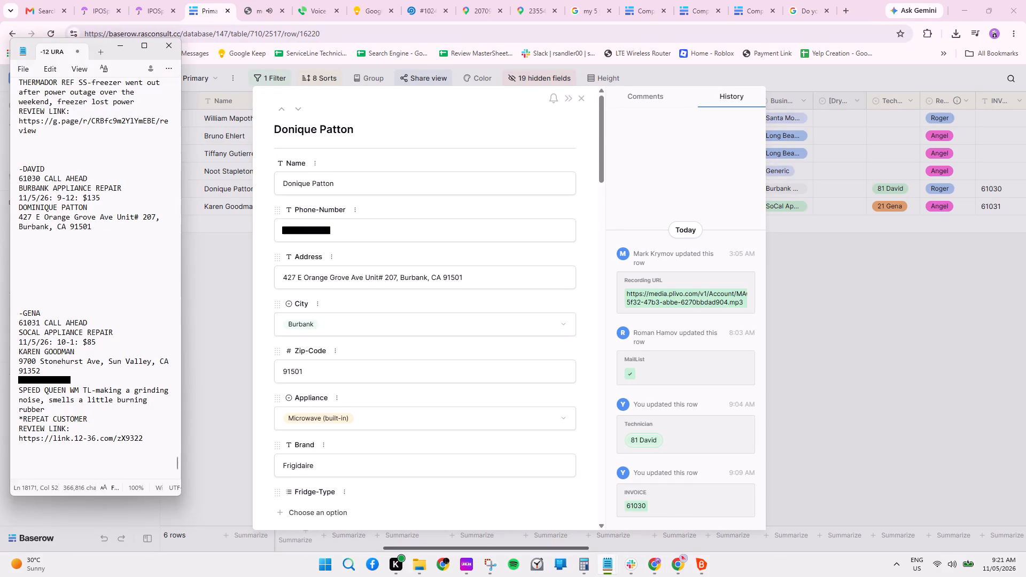
{"action": "left_click", "coordinate": [29, 235]}
{"action": "key", "text": "ctrl+v"}
Start the appliance line below the phone number in David's job with "FRIG MW BI-".
{"action": "left_click", "coordinate": [31, 243]}
{"action": "scroll", "coordinate": [566, 388], "scroll_direction": "down", "scroll_amount": 2}
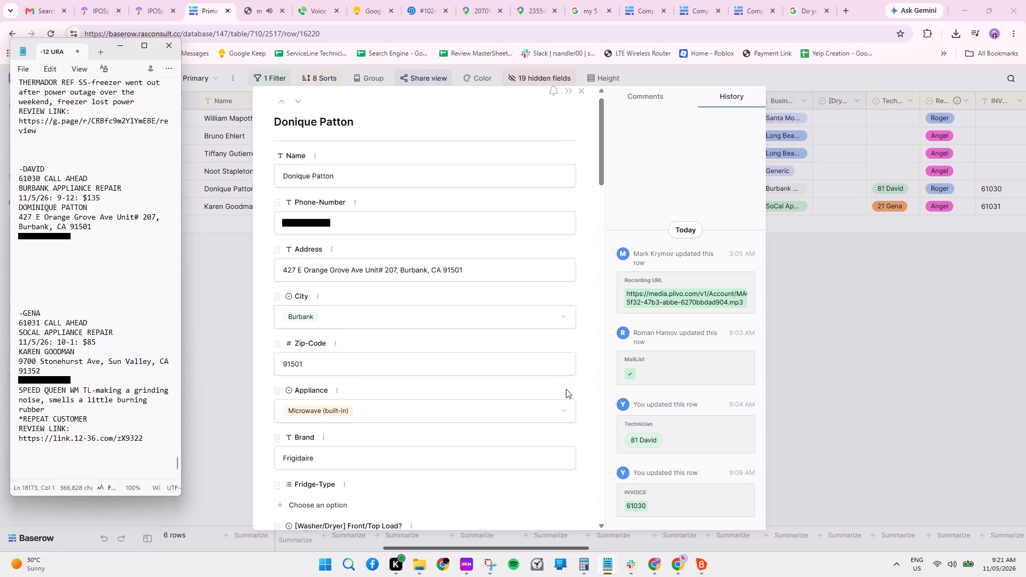
{"action": "scroll", "coordinate": [486, 366], "scroll_direction": "down", "scroll_amount": 2}
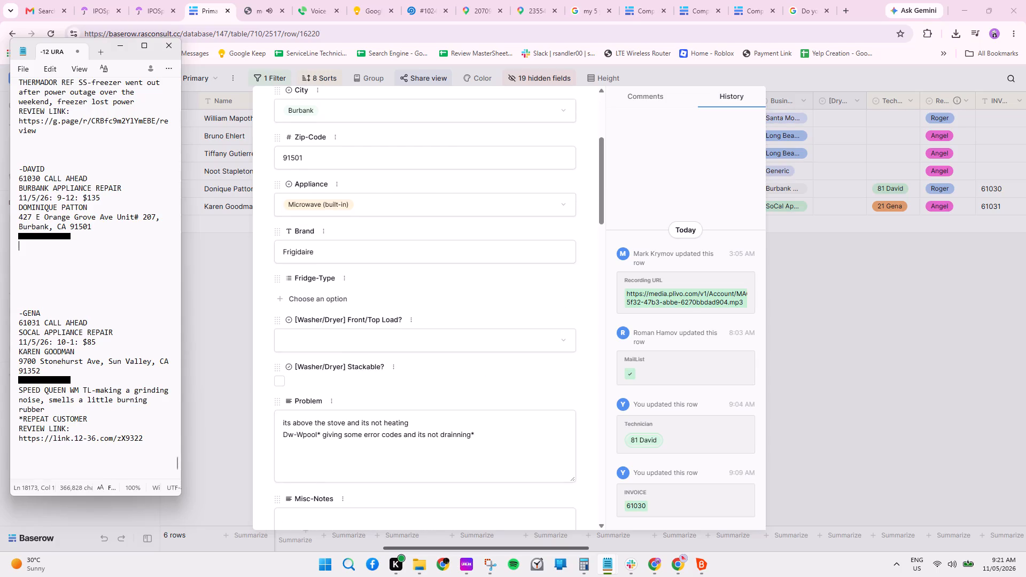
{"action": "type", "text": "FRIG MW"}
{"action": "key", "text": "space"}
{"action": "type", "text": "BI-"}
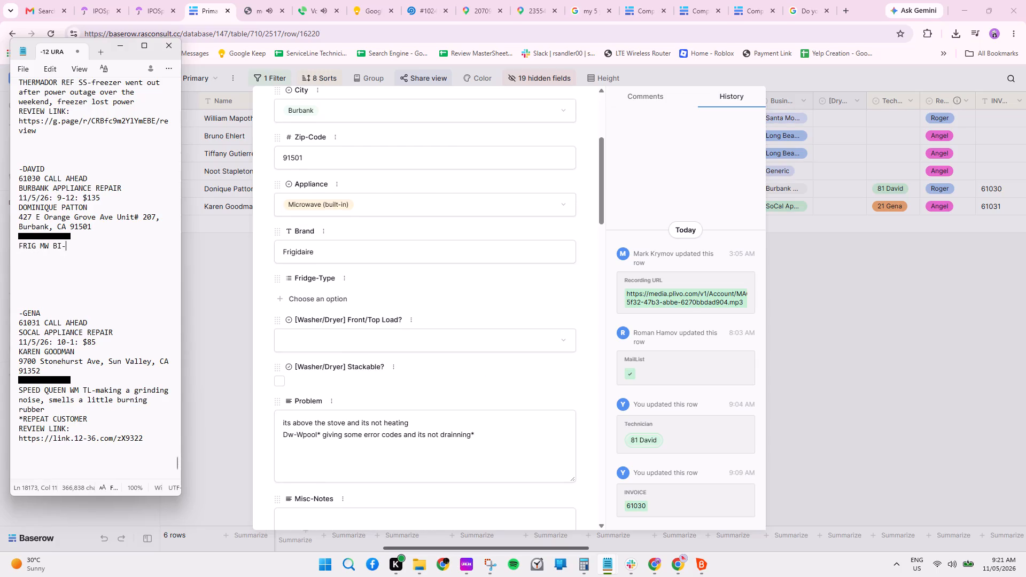
Switch to the call recording's tab in Chrome and pause playback.
{"action": "left_click", "coordinate": [255, 7]}
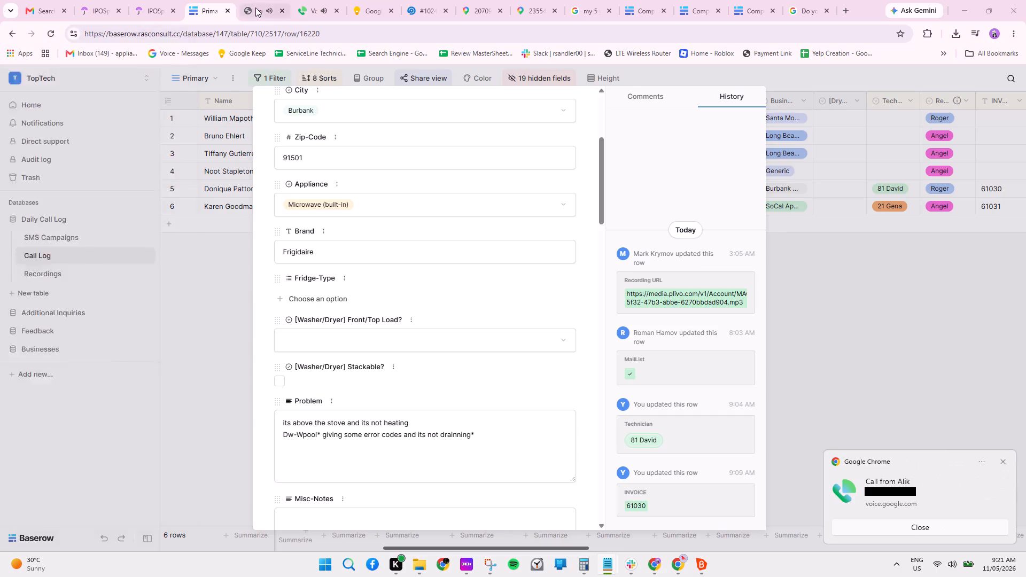
{"action": "left_click", "coordinate": [444, 337]}
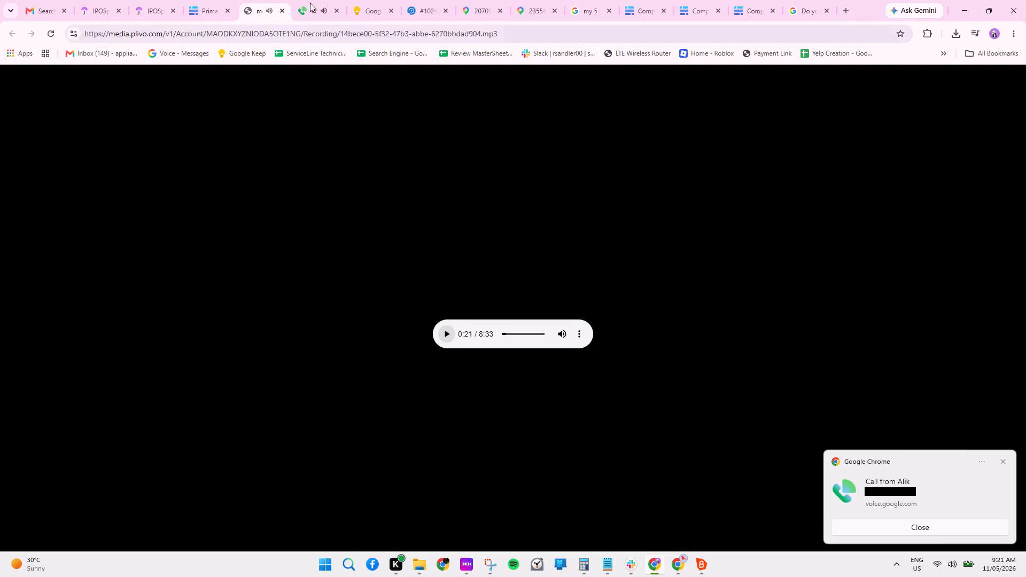
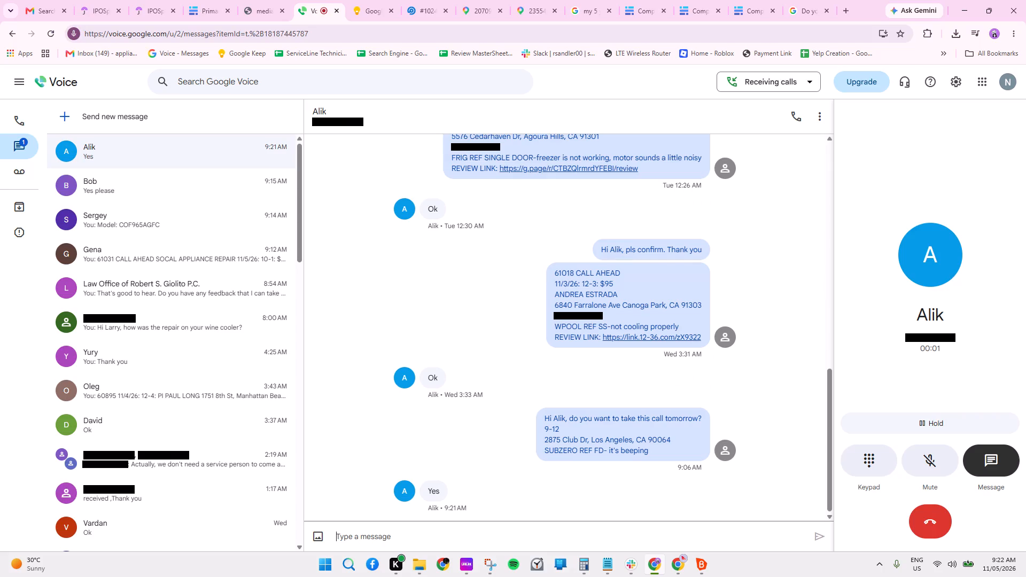
Place the cursor in the empty message field of Alik's conversation during the call.
{"action": "left_click", "coordinate": [575, 539]}
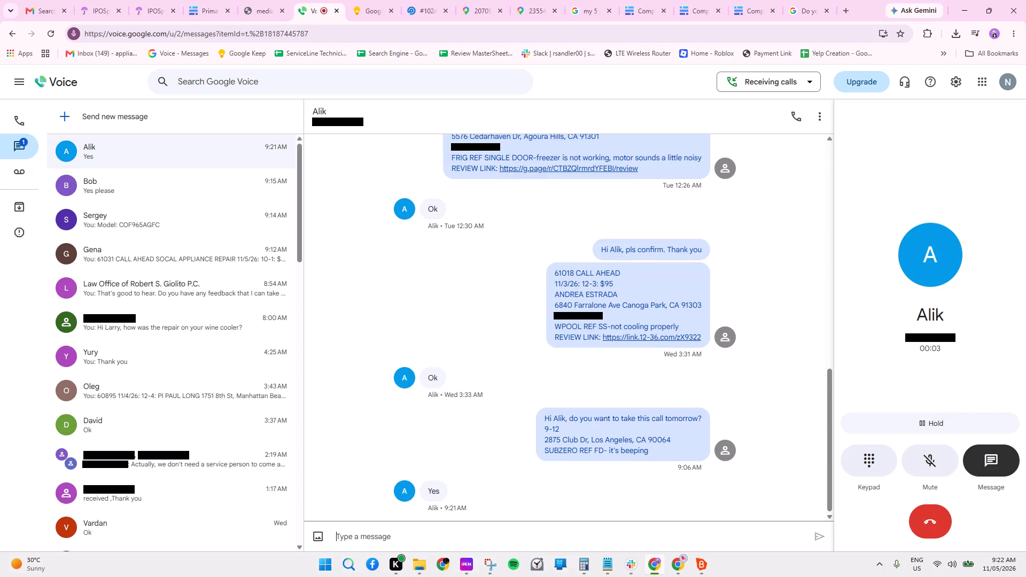
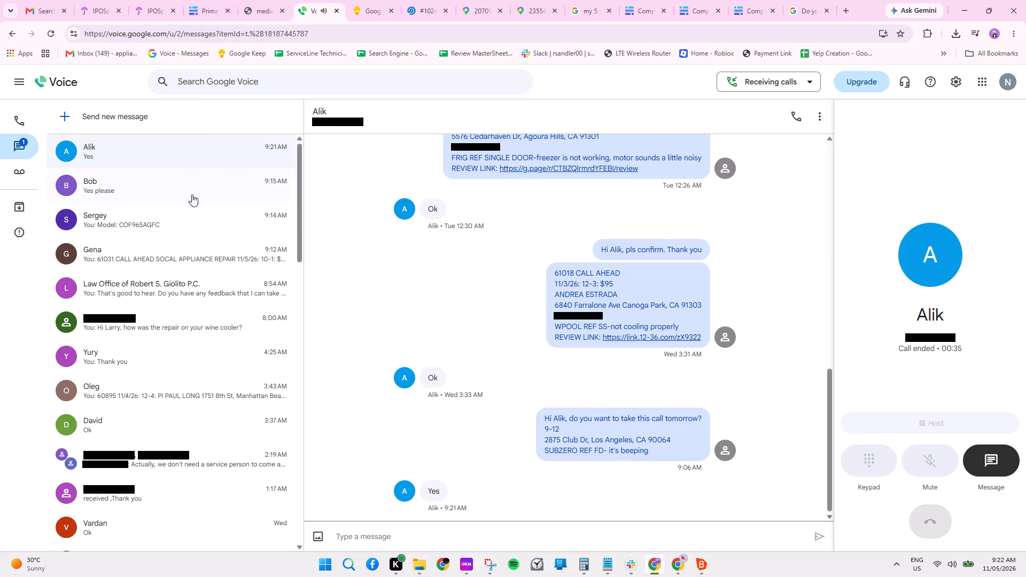
Switch to the lead inbox in Chrome and open the Primary mailbox's Mine folder to check its conversations.
{"action": "left_click", "coordinate": [417, 14]}
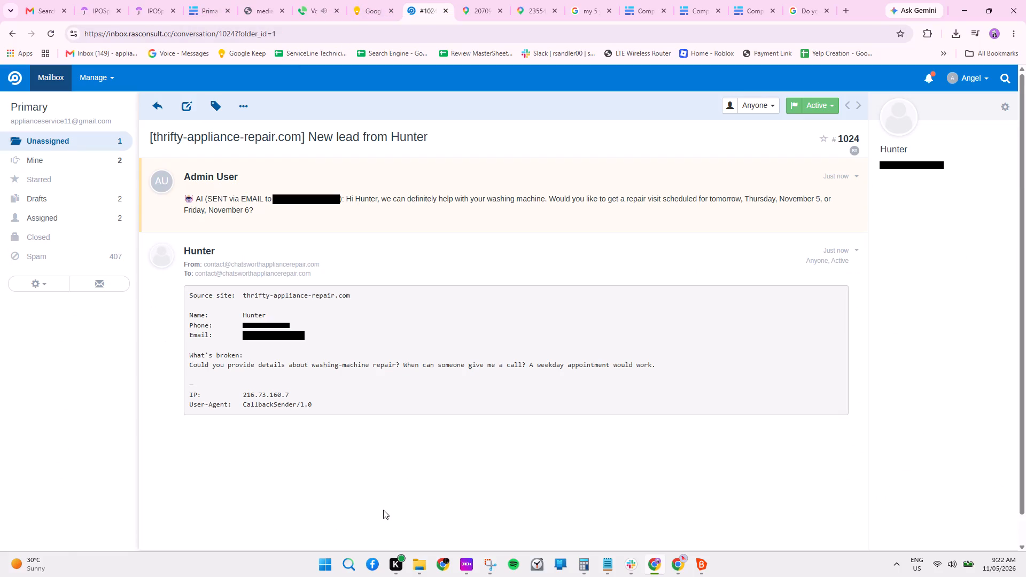
{"action": "left_click", "coordinate": [67, 162]}
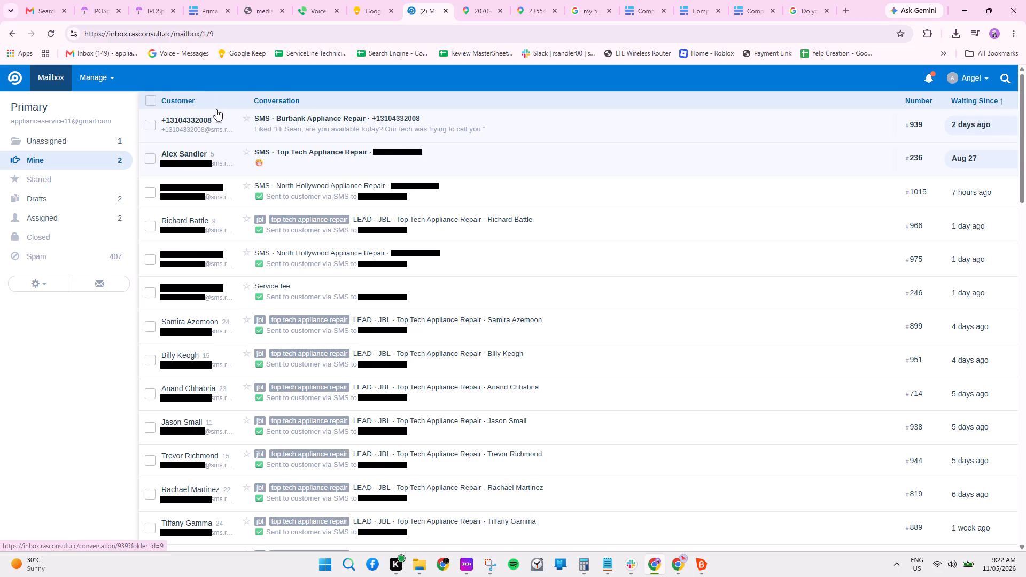
Search the mailbox conversations for NOOT.
{"action": "left_click", "coordinate": [1007, 85]}
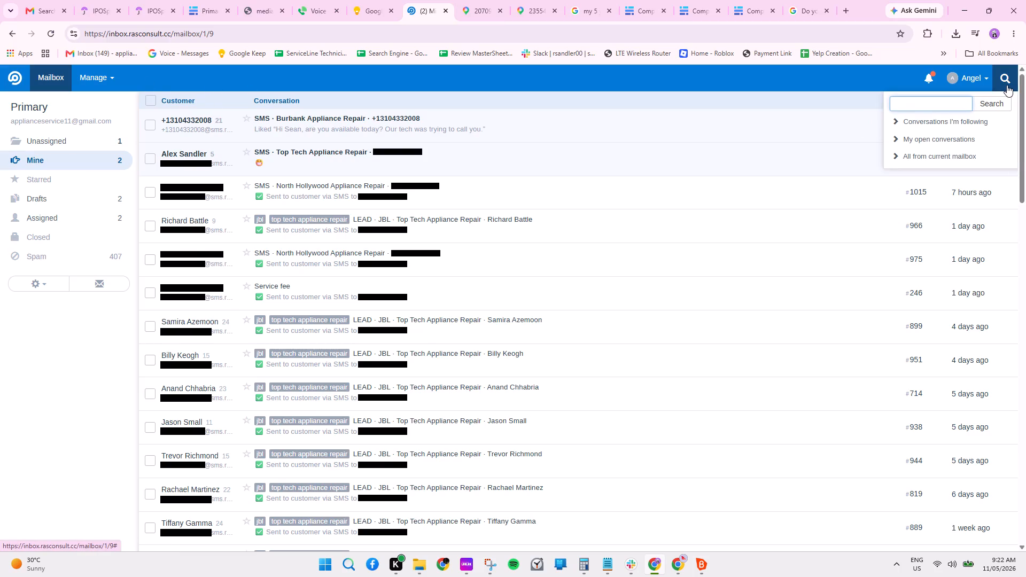
{"action": "type", "text": "NO"}
{"action": "type", "text": "OT"}
{"action": "left_click", "coordinate": [1006, 106]}
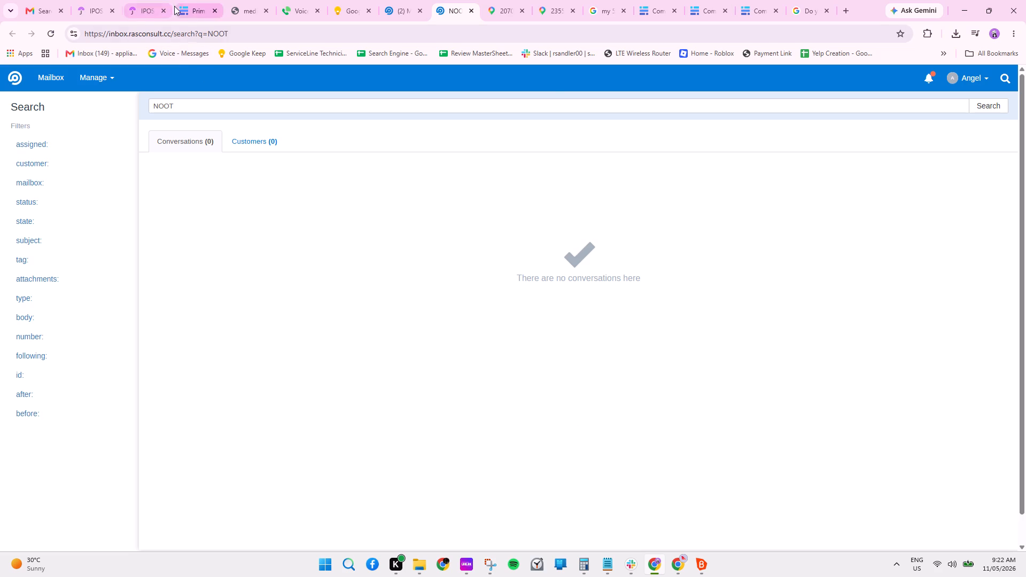
Resume playing the call recording for the Burbank microwave job and return to its Baserow record.
{"action": "left_click", "coordinate": [188, 7]}
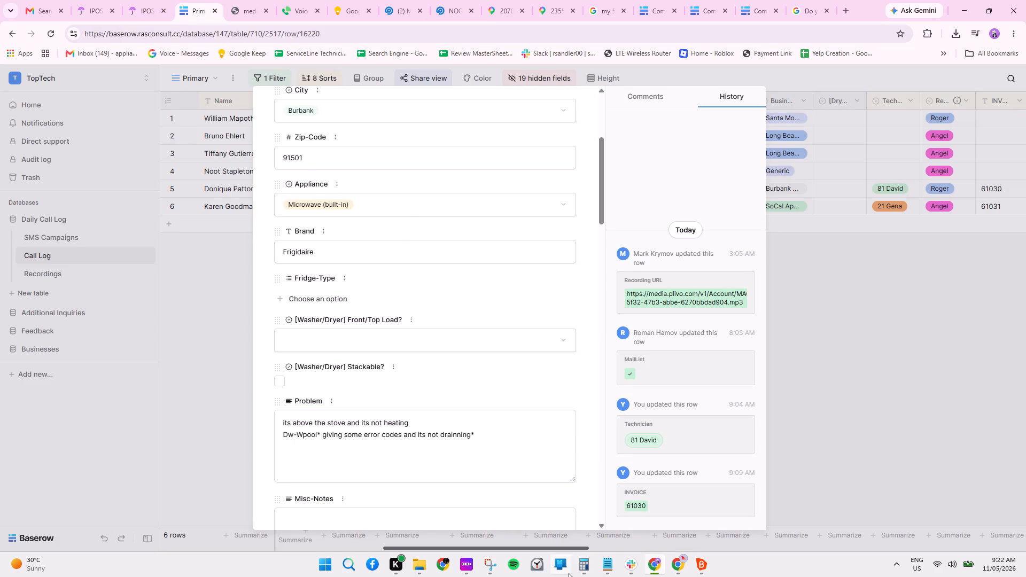
{"action": "left_click", "coordinate": [611, 562]}
{"action": "left_click", "coordinate": [241, 14]}
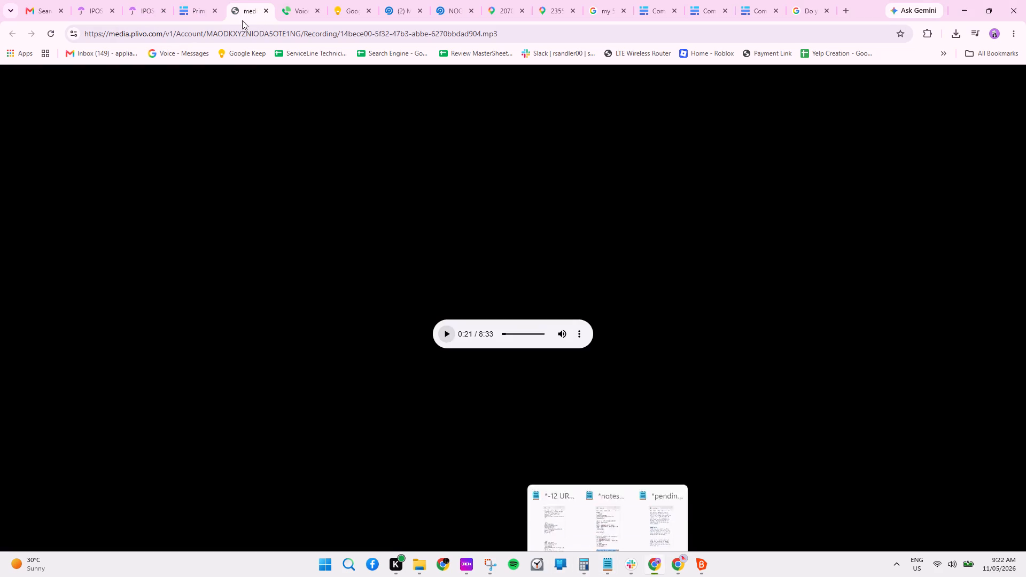
{"action": "left_click", "coordinate": [449, 331]}
{"action": "left_click", "coordinate": [191, 3]}
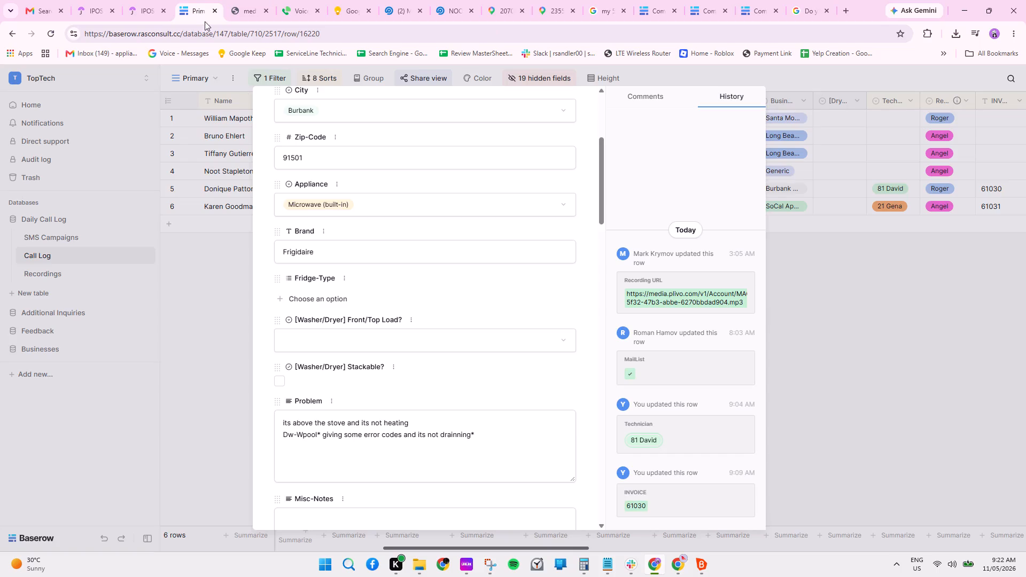
In the -12 URA Notepad file, complete job 61030's "FRIG MW BI-" line with "above the range, not heating".
{"action": "left_click", "coordinate": [608, 567]}
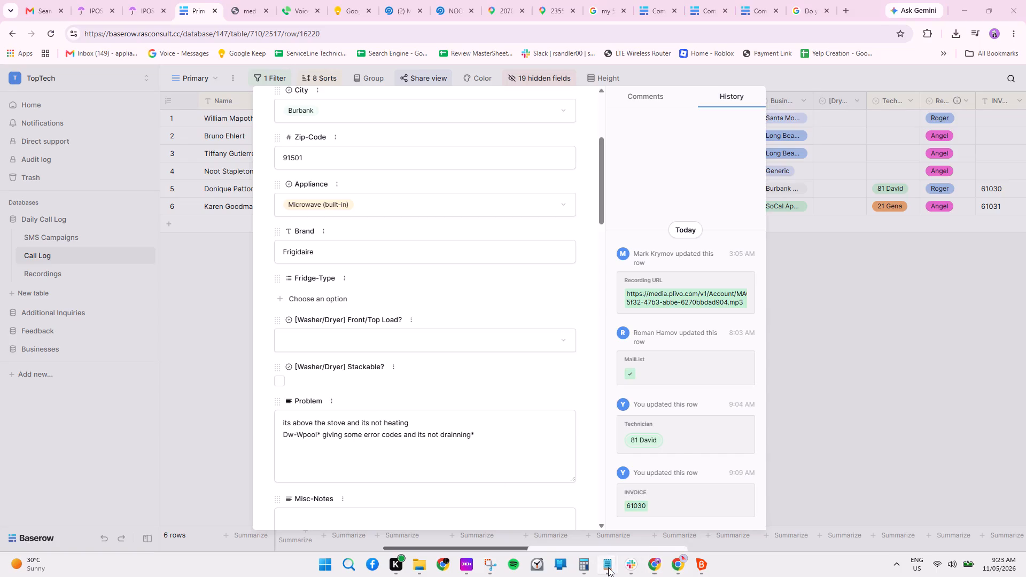
{"action": "left_click", "coordinate": [554, 520]}
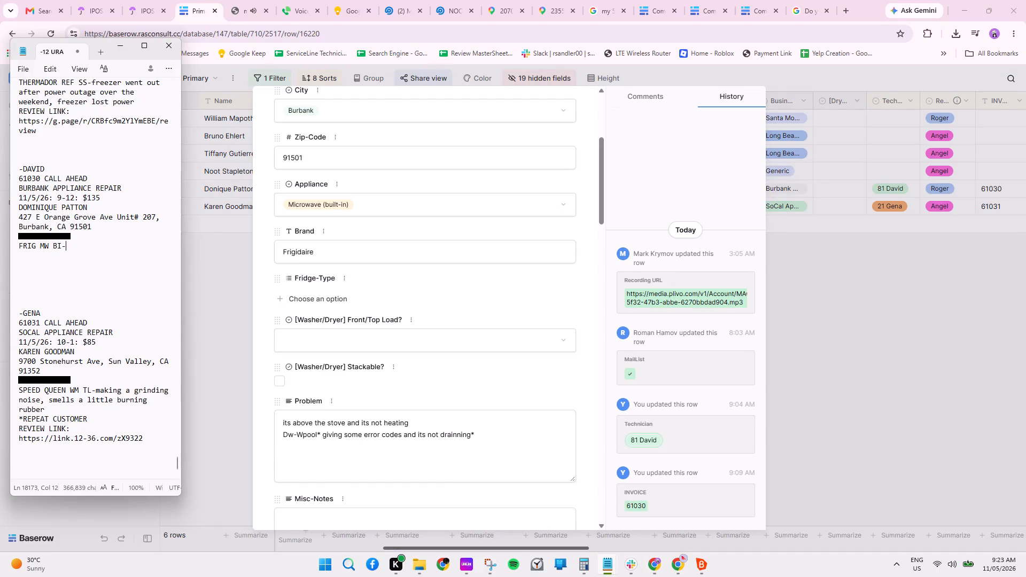
{"action": "type", "text": "av"}
{"action": "key", "text": "BackSpace"}
{"action": "type", "text": "bov"}
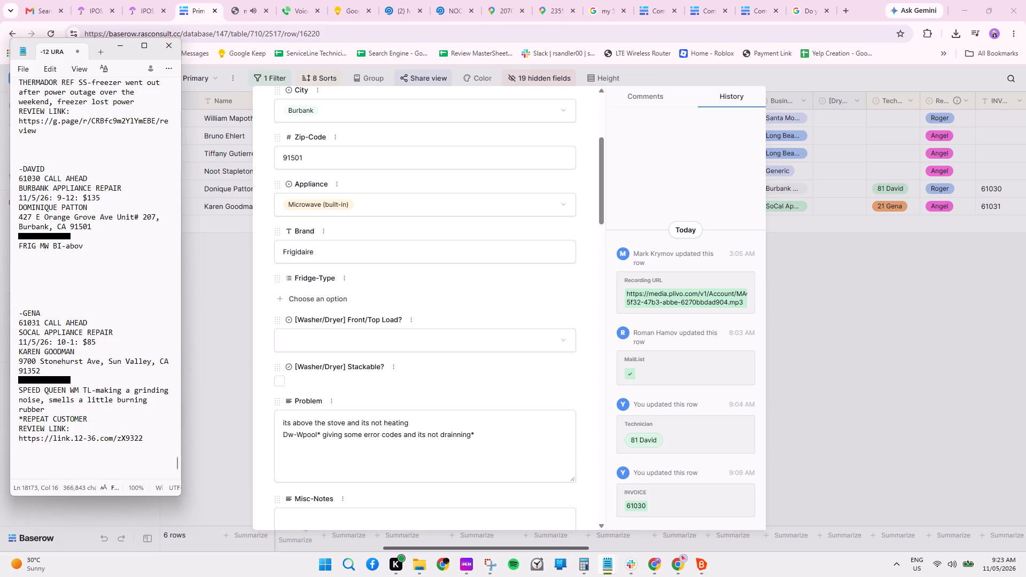
{"action": "type", "text": "e the range"}
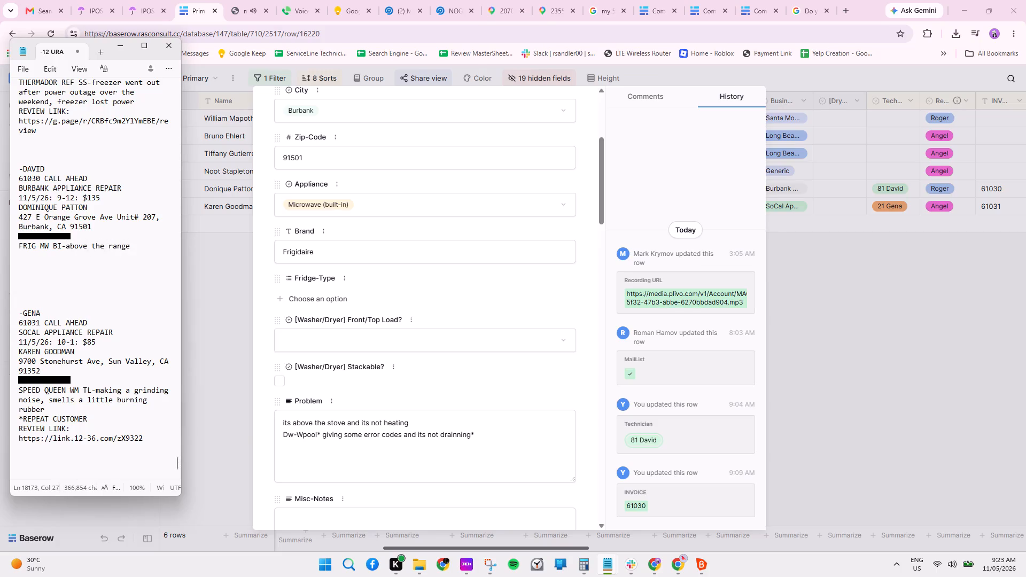
{"action": "type", "text": ", not hesa"}
{"action": "key", "text": "BackSpace"}
{"action": "key", "text": "BackSpace"}
{"action": "key", "text": "a"}
{"action": "type", "text": "ting"}
{"action": "key", "text": "Return"}
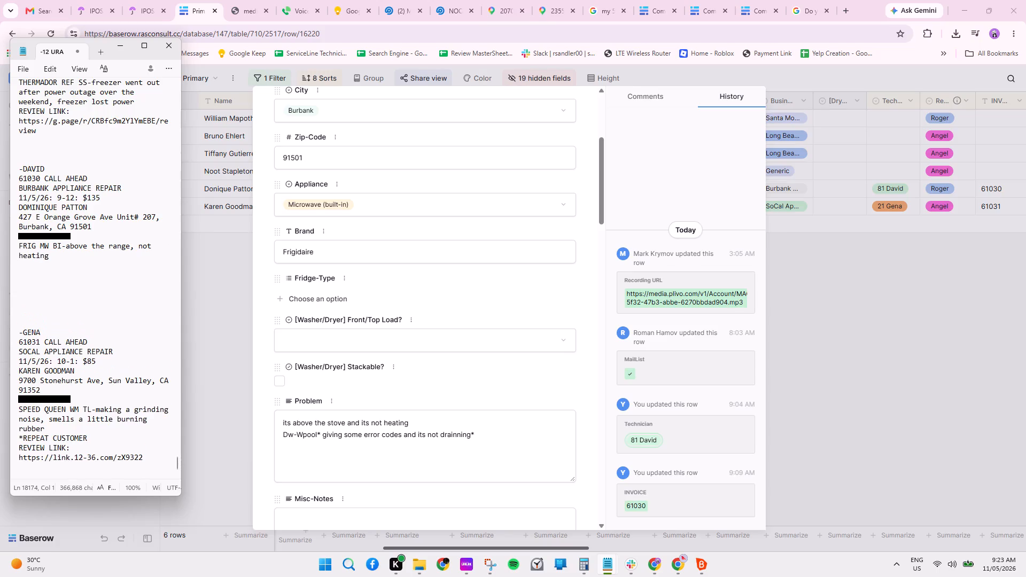
Add the line "WPOOL DW-giving some error code, not draining" below the microwave line in job 61030.
{"action": "type", "text": "WPOOL DW-"}
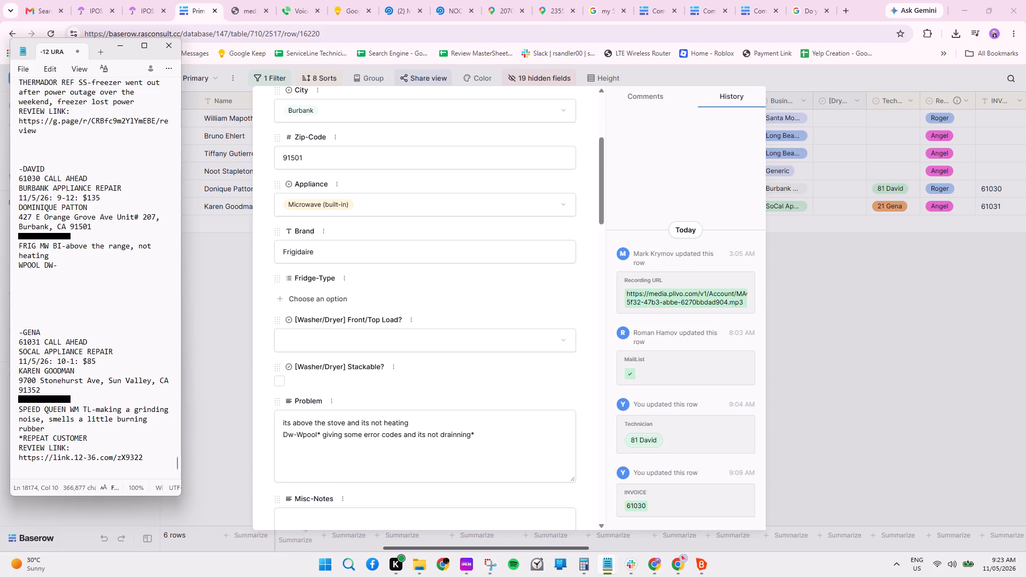
{"action": "type", "text": "gic"}
{"action": "key", "text": "BackSpace"}
{"action": "type", "text": "ving somer"}
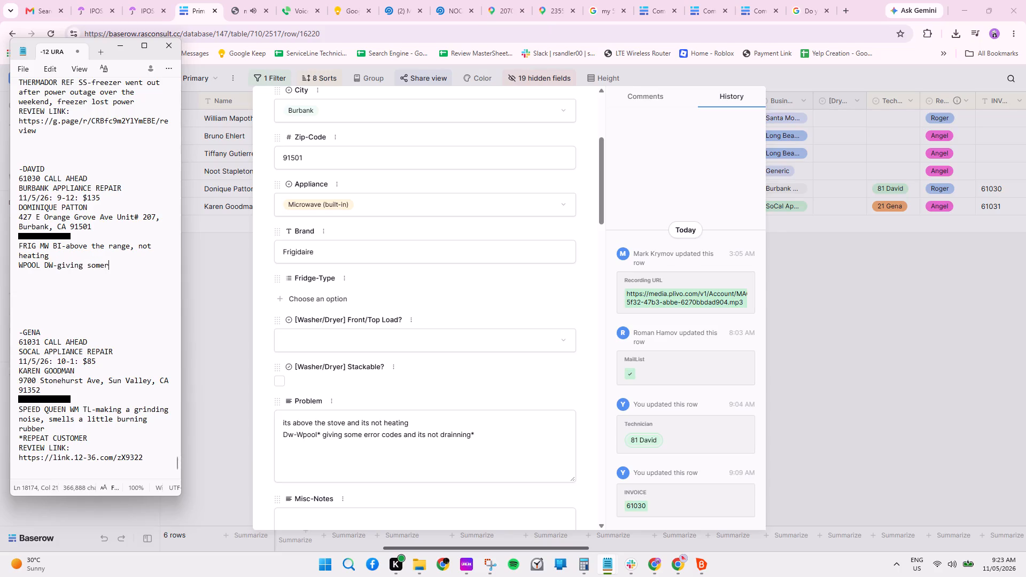
{"action": "key", "text": "space"}
{"action": "key", "text": "BackSpace"}
{"action": "key", "text": "BackSpace"}
{"action": "key", "text": "BackSpace"}
{"action": "type", "text": "e error code"}
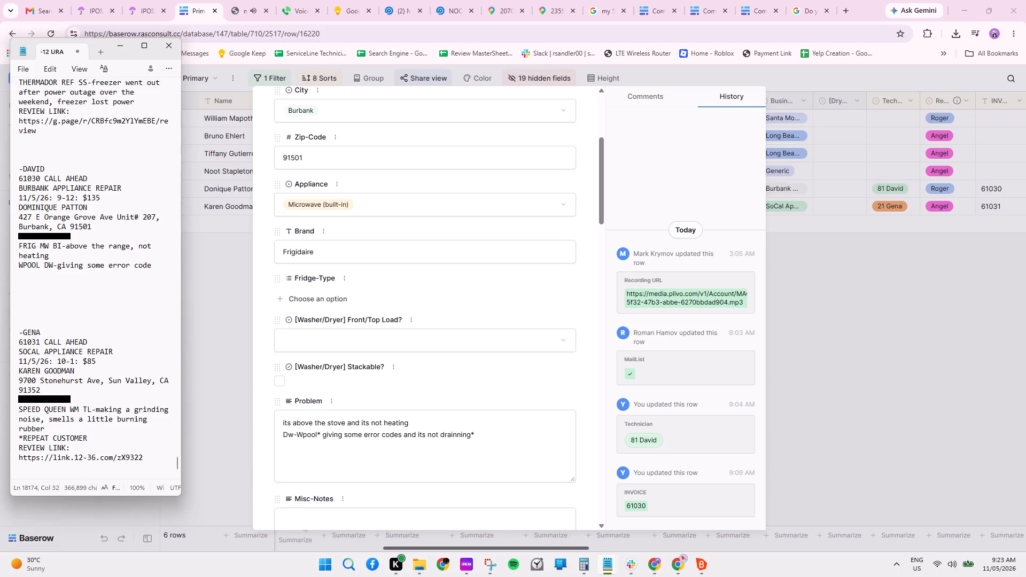
{"action": "type", "text": ", not draining"}
{"action": "key", "text": "Return"}
Copy the Burbank Appliance Repair review link from job 61020 and paste it at the end of job 61030.
{"action": "scroll", "coordinate": [265, 218], "scroll_direction": "down", "scroll_amount": 3}
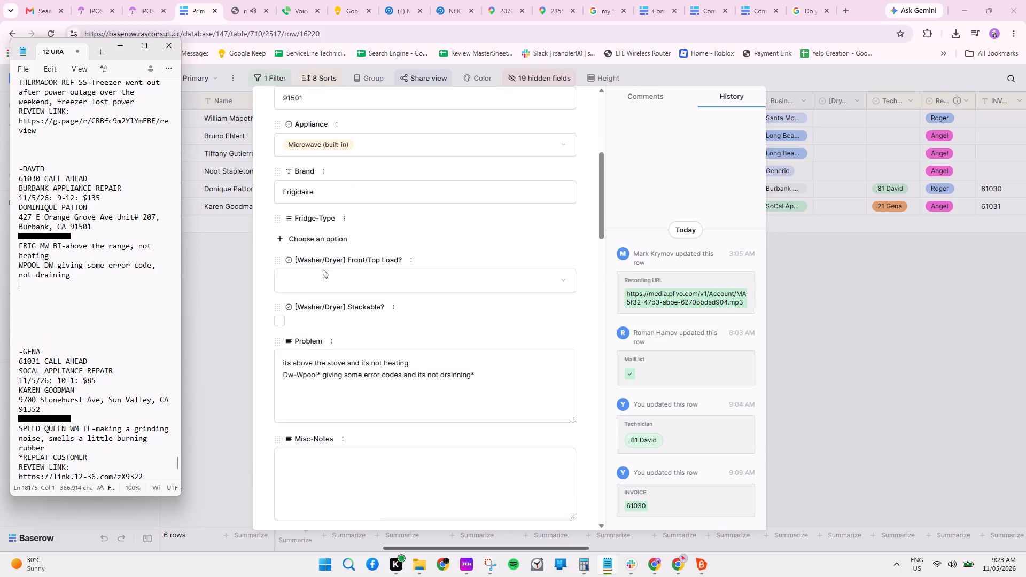
{"action": "scroll", "coordinate": [323, 269], "scroll_direction": "down", "scroll_amount": 2}
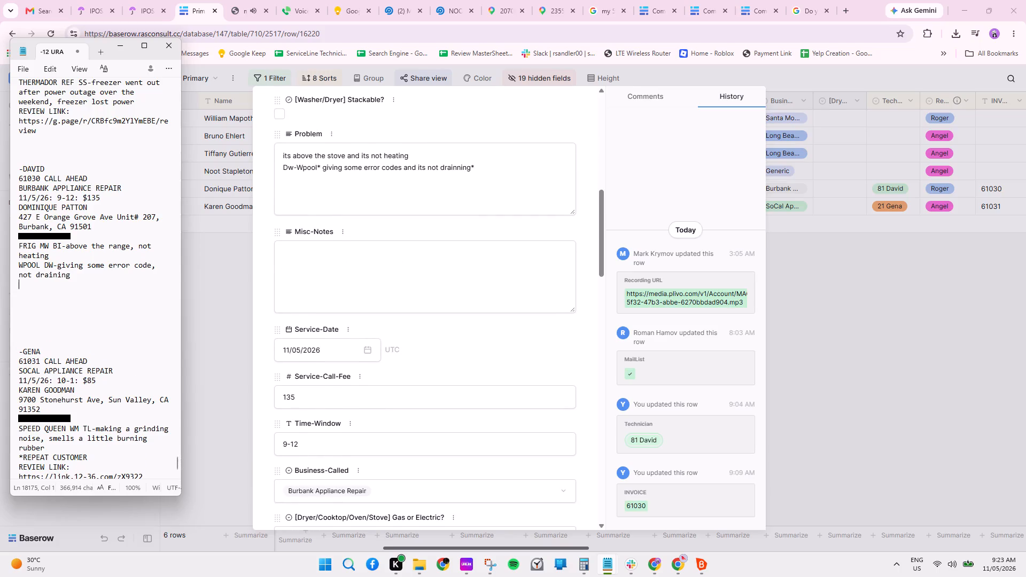
{"action": "scroll", "coordinate": [46, 251], "scroll_direction": "up", "scroll_amount": 10}
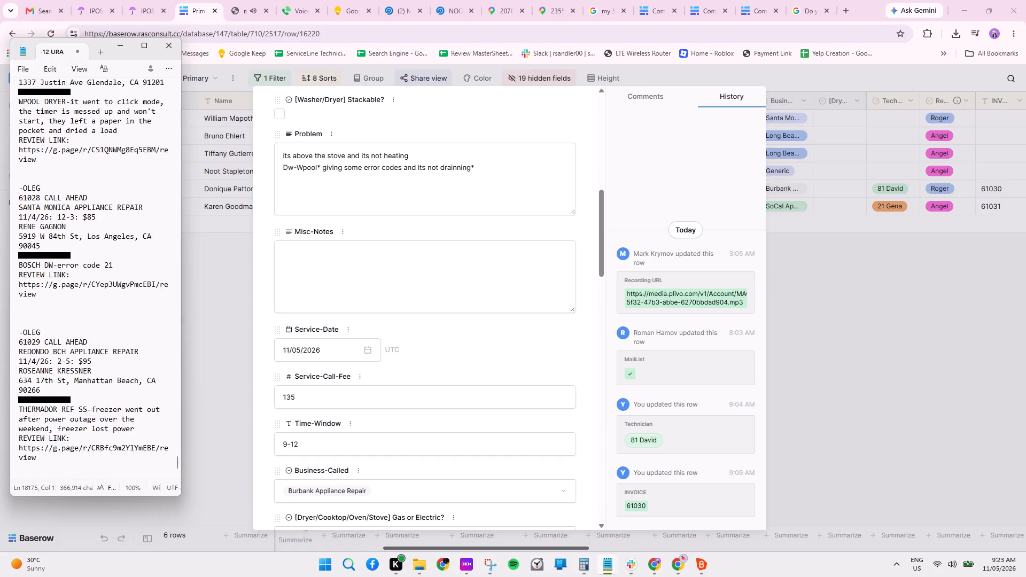
{"action": "scroll", "coordinate": [46, 251], "scroll_direction": "up", "scroll_amount": 12}
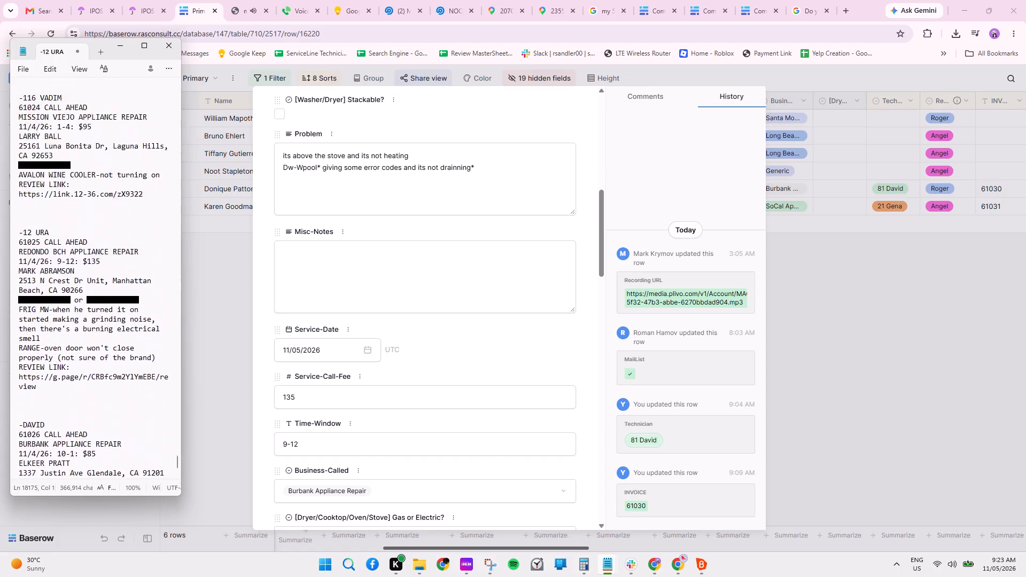
{"action": "scroll", "coordinate": [46, 251], "scroll_direction": "up", "scroll_amount": 4}
{"action": "scroll", "coordinate": [49, 305], "scroll_direction": "up", "scroll_amount": 3}
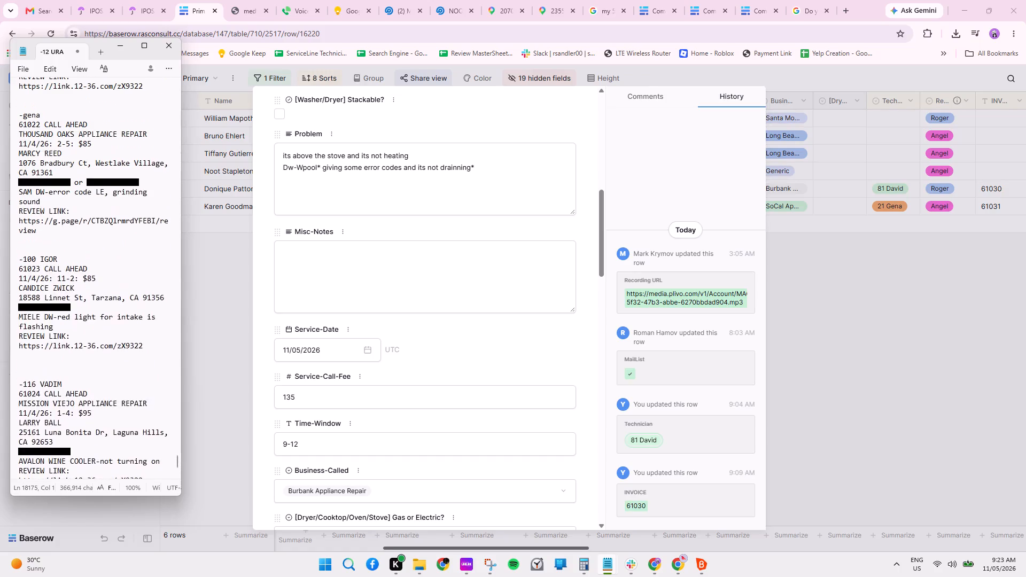
{"action": "scroll", "coordinate": [28, 268], "scroll_direction": "up", "scroll_amount": 3}
{"action": "scroll", "coordinate": [101, 286], "scroll_direction": "up", "scroll_amount": 3}
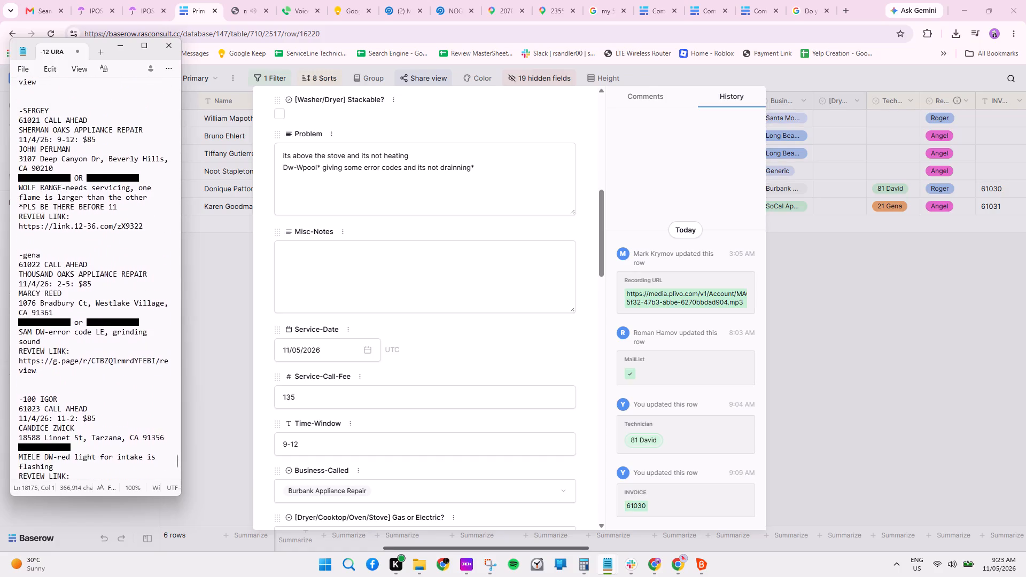
{"action": "scroll", "coordinate": [103, 286], "scroll_direction": "up", "scroll_amount": 6}
{"action": "triple_click", "coordinate": [44, 391]}
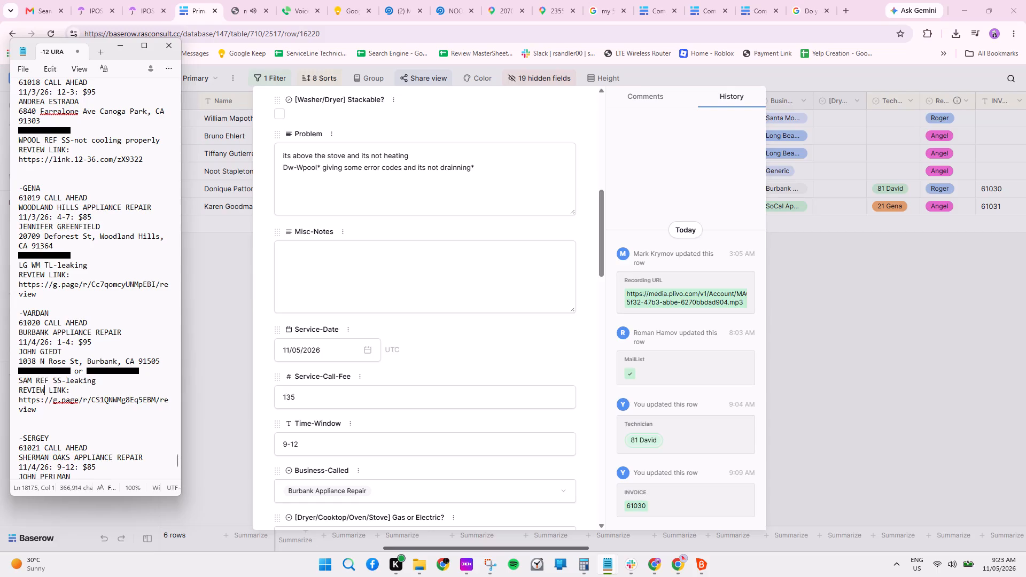
{"action": "key", "text": "ctrl+c"}
{"action": "scroll", "coordinate": [44, 391], "scroll_direction": "down", "scroll_amount": 16}
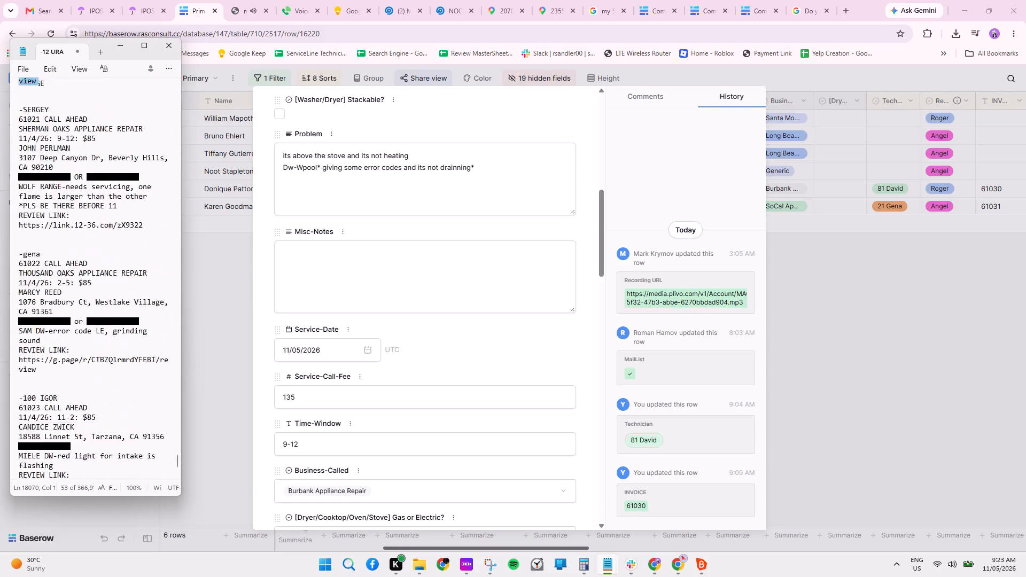
{"action": "scroll", "coordinate": [44, 401], "scroll_direction": "down", "scroll_amount": 12}
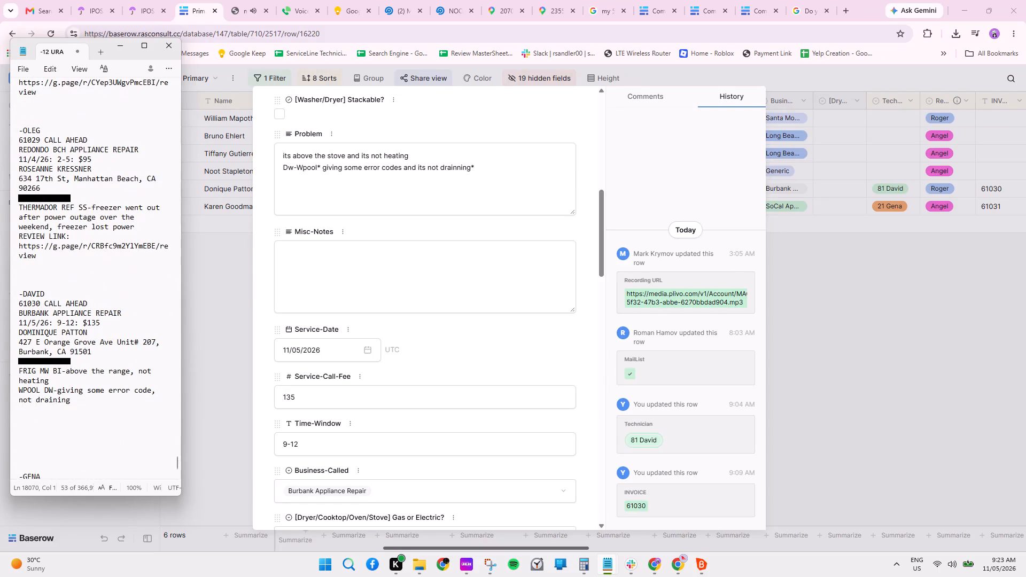
{"action": "left_click", "coordinate": [42, 409]}
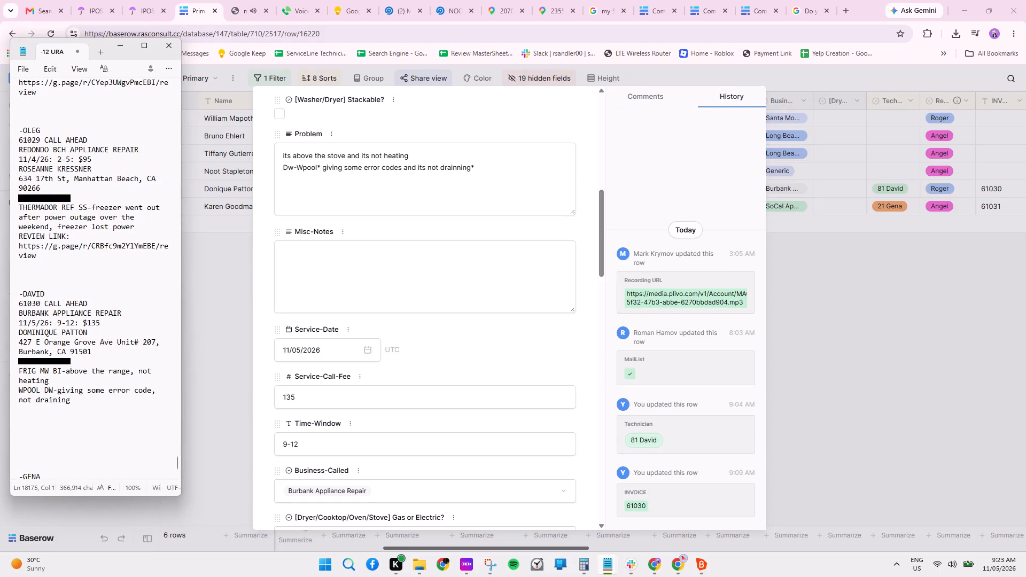
{"action": "key", "text": "ctrl+v"}
{"action": "left_click_drag", "start_coordinate": [75, 429], "coordinate": [0, 298]}
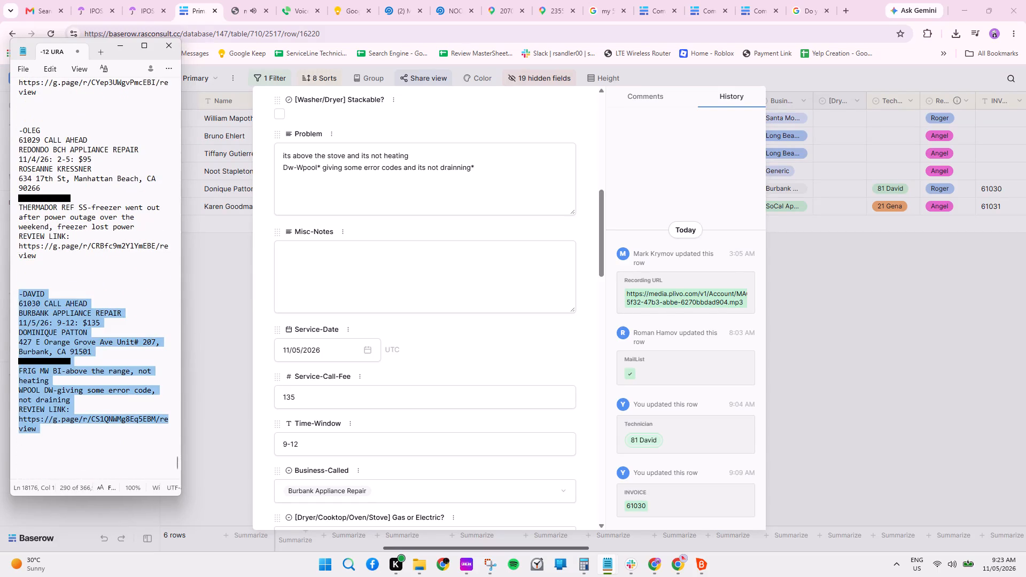
{"action": "left_click", "coordinate": [28, 321]}
{"action": "left_click_drag", "start_coordinate": [44, 432], "coordinate": [18, 302]}
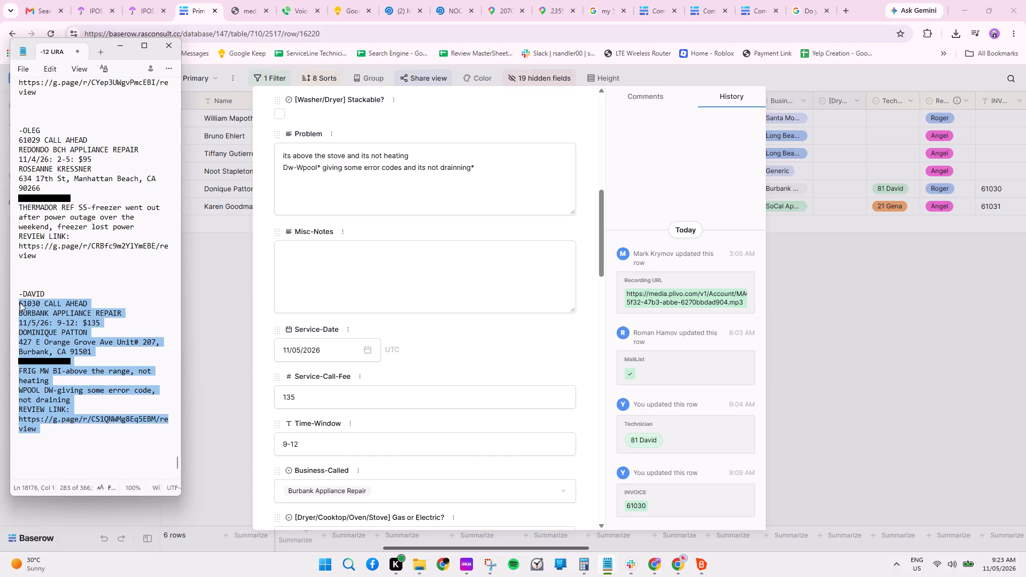
{"action": "right_click", "coordinate": [52, 319]}
{"action": "left_click", "coordinate": [107, 302]}
{"action": "left_click", "coordinate": [92, 440]}
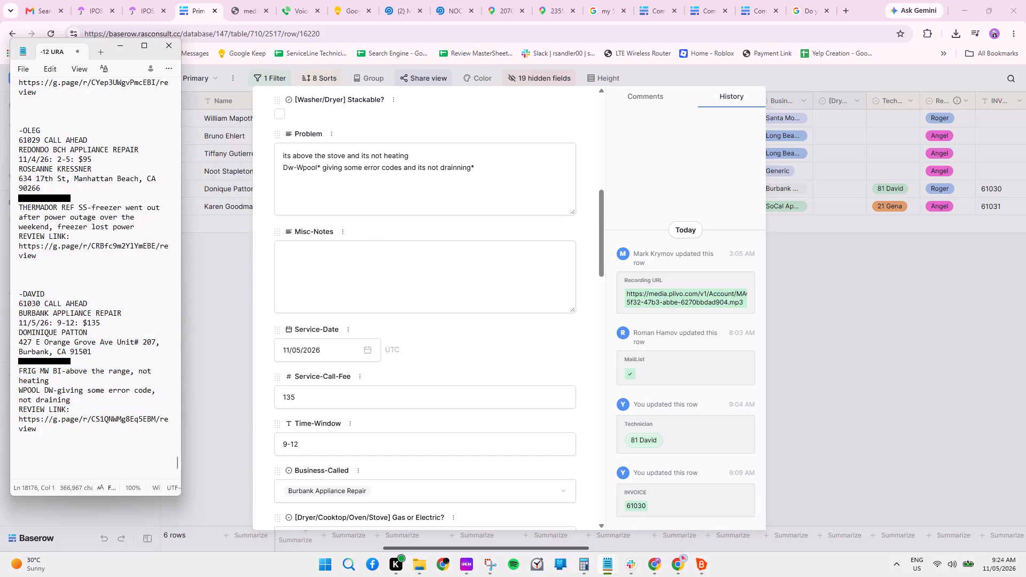
Skip the playing call recording ahead to about 3:30.
{"action": "left_click", "coordinate": [233, 9]}
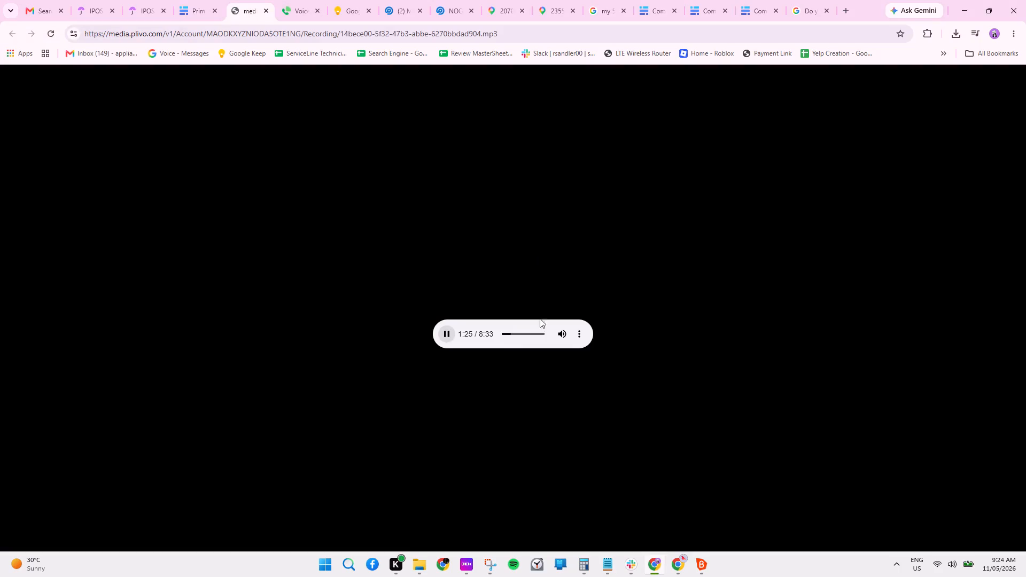
{"action": "left_click", "coordinate": [513, 334]}
{"action": "left_click", "coordinate": [520, 336]}
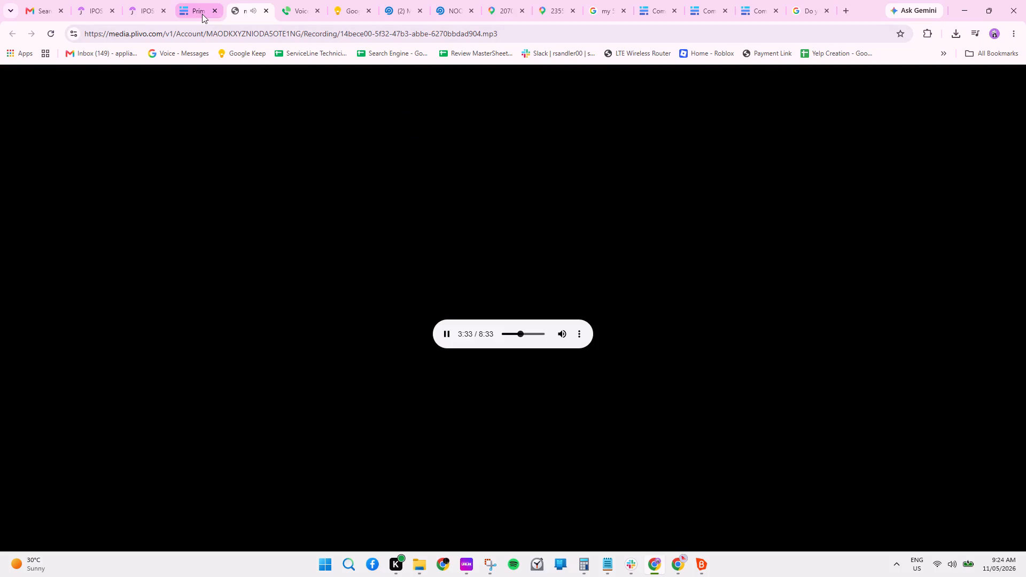
Open David's conversation in Google Voice and start composing a message to him.
{"action": "left_click", "coordinate": [293, 14]}
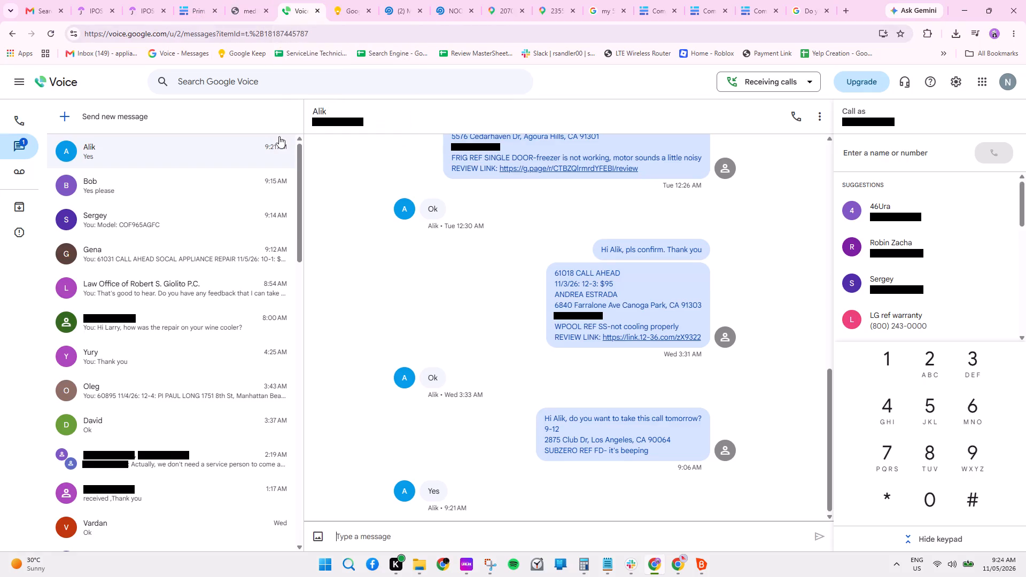
{"action": "scroll", "coordinate": [168, 233], "scroll_direction": "up", "scroll_amount": 4}
{"action": "left_click", "coordinate": [142, 428]}
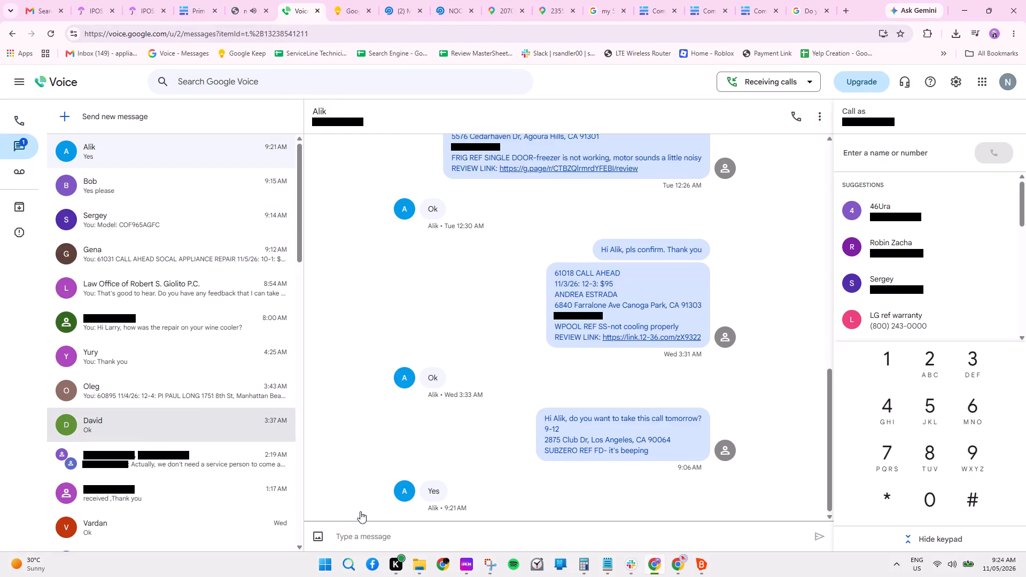
{"action": "triple_click", "coordinate": [419, 534]}
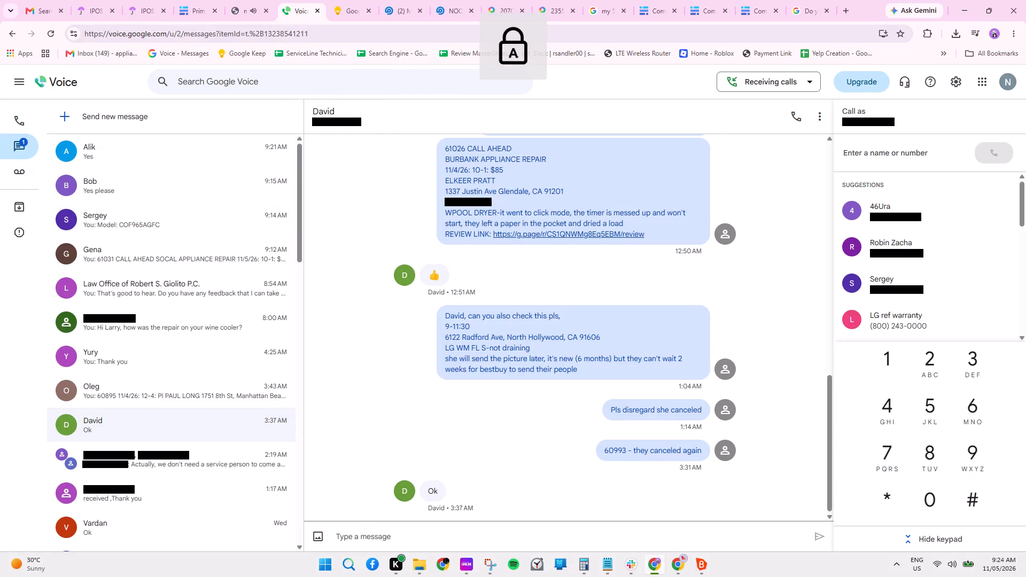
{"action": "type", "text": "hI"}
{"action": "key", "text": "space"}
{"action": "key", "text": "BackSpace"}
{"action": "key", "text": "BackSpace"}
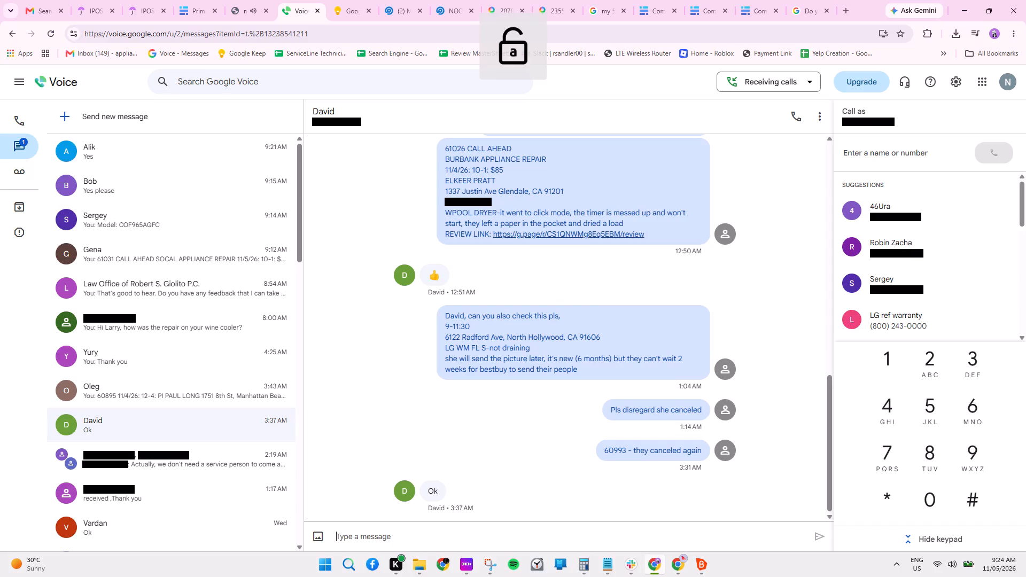
Send David the message "Hi David, pls confirm this for tomorrow. Thank you.".
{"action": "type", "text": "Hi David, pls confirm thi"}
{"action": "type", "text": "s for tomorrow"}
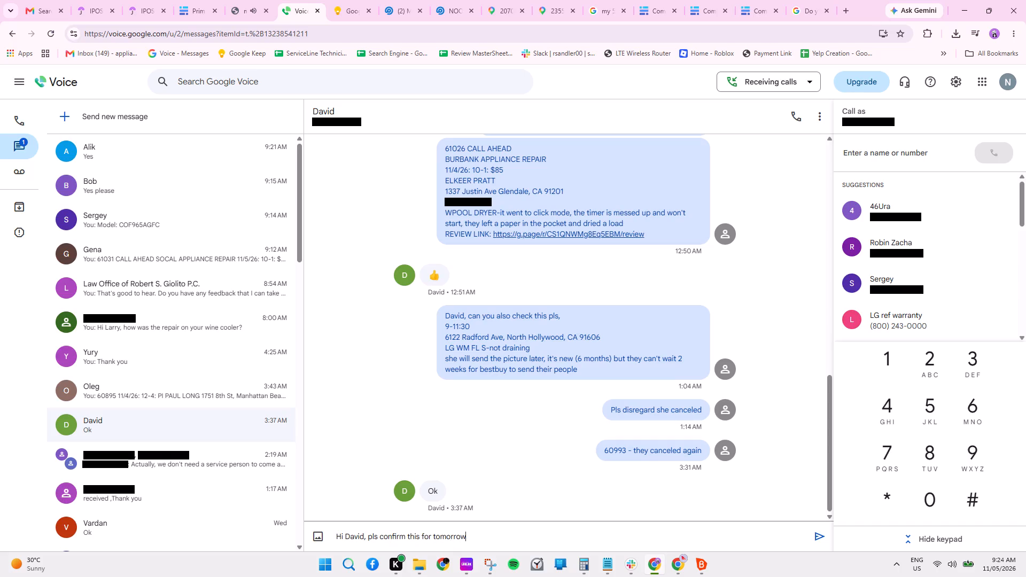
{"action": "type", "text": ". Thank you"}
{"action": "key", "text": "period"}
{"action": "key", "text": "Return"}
Send David the copied details of job 61030 as a separate message and check the sent text.
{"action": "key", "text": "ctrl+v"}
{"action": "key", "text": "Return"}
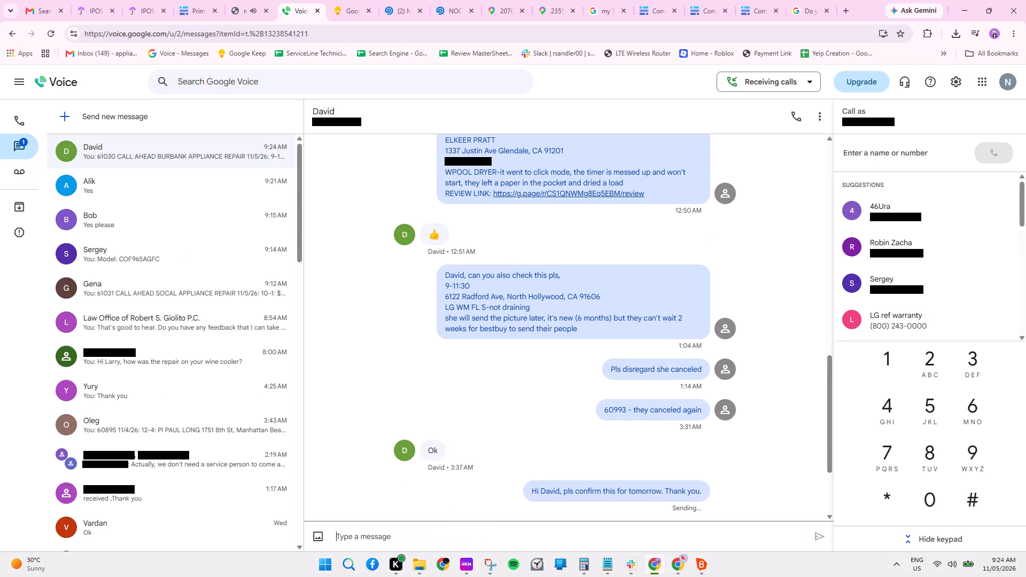
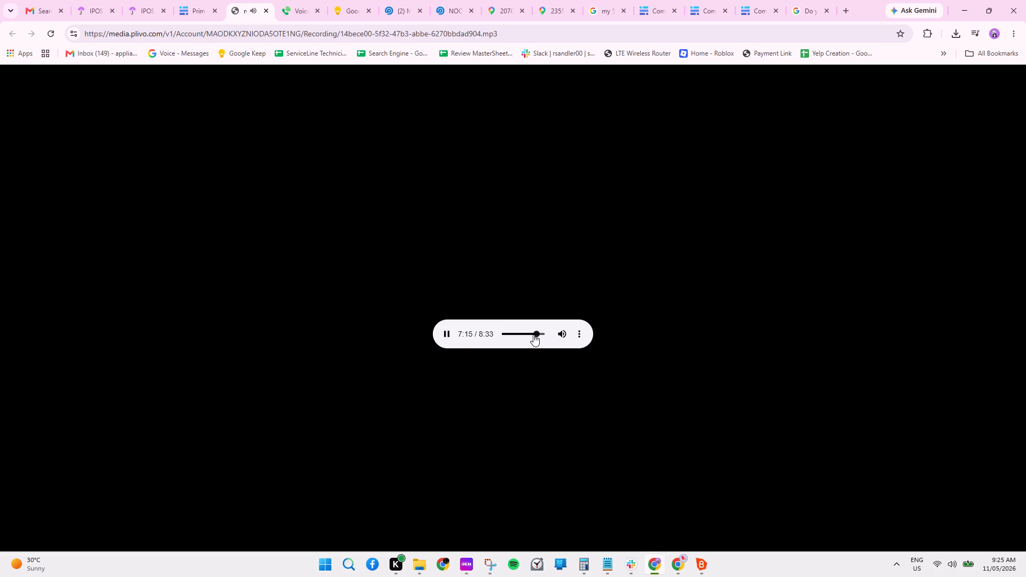
Listen to several points in the second half of the 61030 call recording and pause it.
{"action": "left_click", "coordinate": [539, 334]}
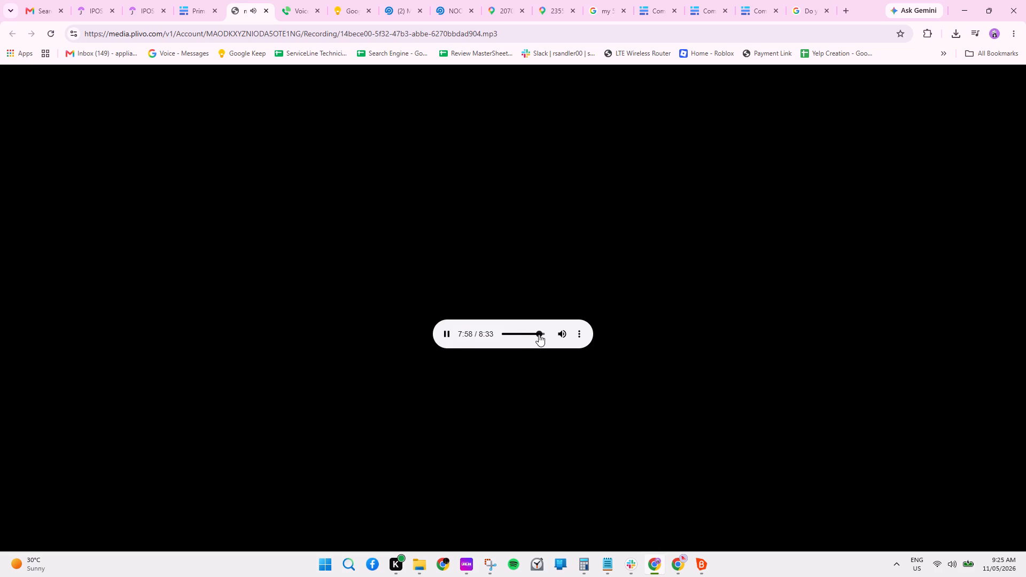
{"action": "double_click", "coordinate": [540, 334]}
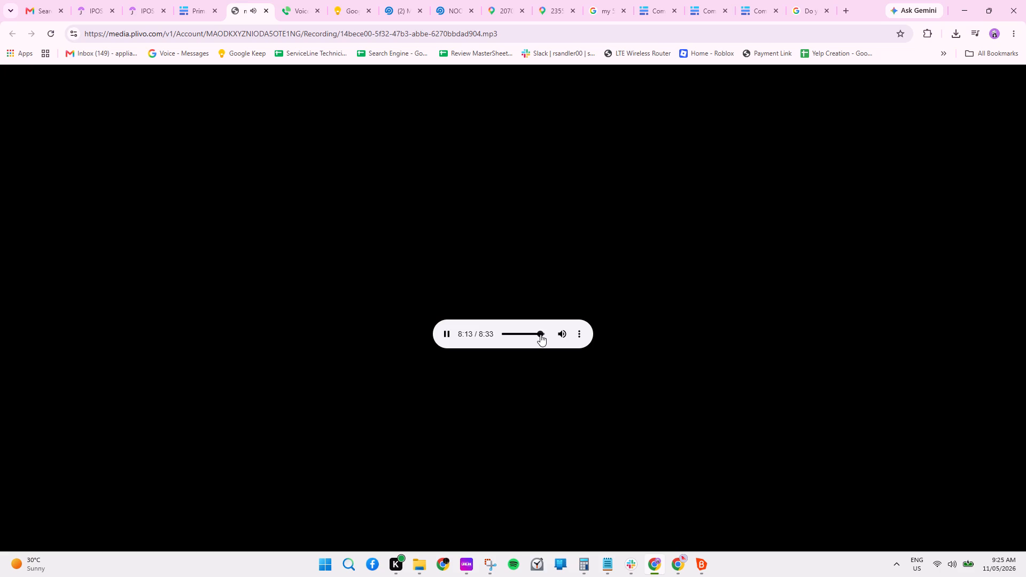
{"action": "left_click", "coordinate": [527, 334]}
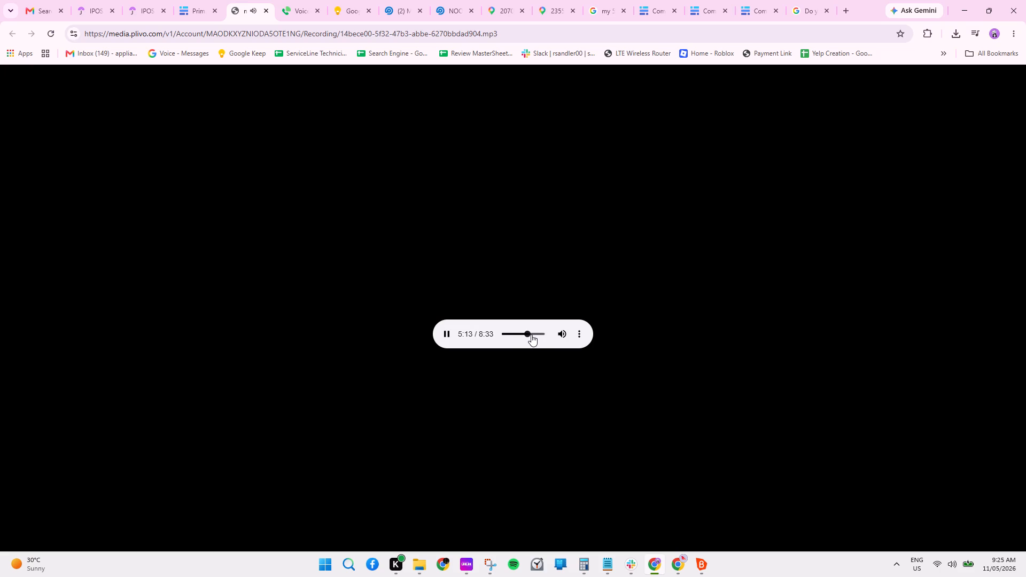
{"action": "left_click", "coordinate": [531, 334]}
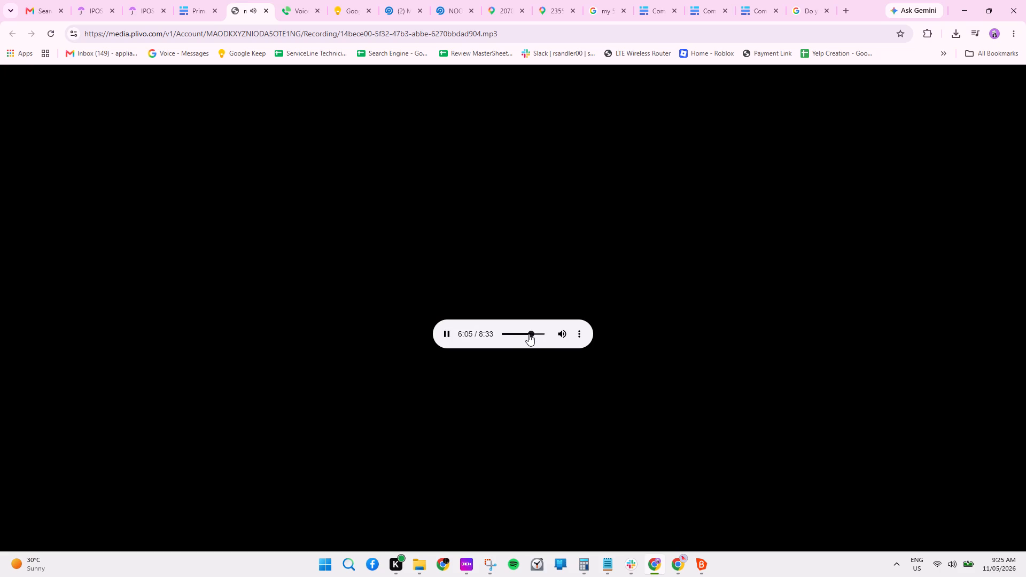
{"action": "left_click", "coordinate": [528, 334]}
{"action": "left_click", "coordinate": [446, 333]}
Check job 61030's Baserow record and the message sent to David, and open Alik's unread conversation in Google Voice.
{"action": "left_click", "coordinate": [183, 11]}
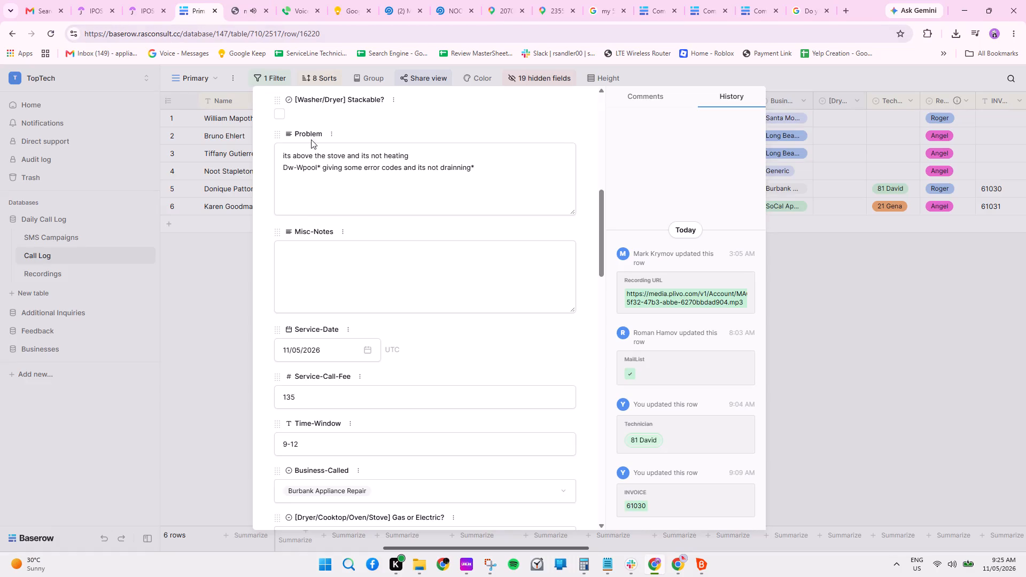
{"action": "scroll", "coordinate": [422, 282], "scroll_direction": "up", "scroll_amount": 12}
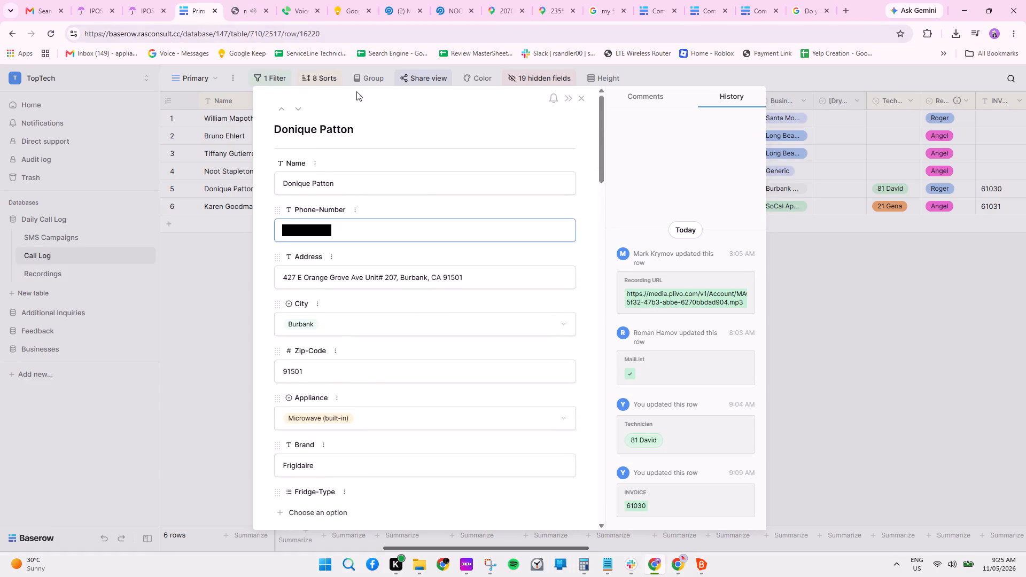
{"action": "left_click", "coordinate": [291, 6]}
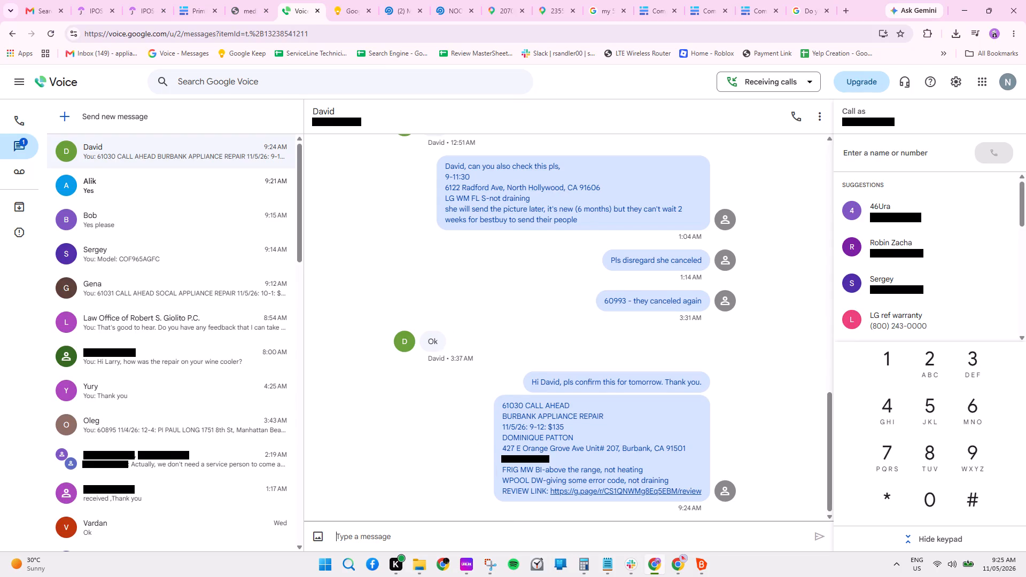
{"action": "scroll", "coordinate": [438, 438], "scroll_direction": "down", "scroll_amount": 3}
{"action": "left_click", "coordinate": [143, 192]}
In the Baserow call log, assign technician 28 Bob to the 12-3 LG refrigerator job and the 1-4 GE dishwasher job.
{"action": "left_click", "coordinate": [183, 11]}
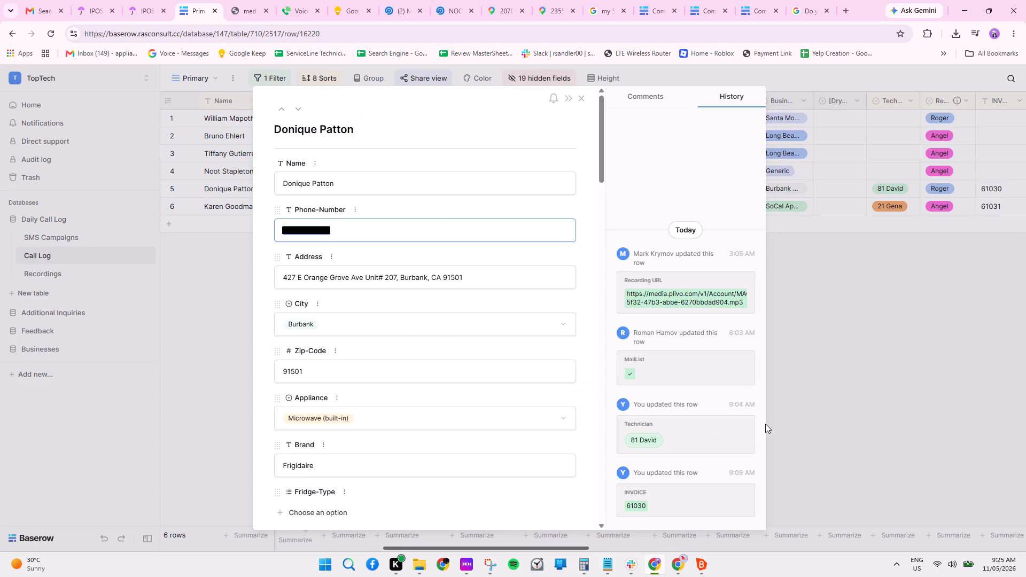
{"action": "left_click", "coordinate": [827, 439]}
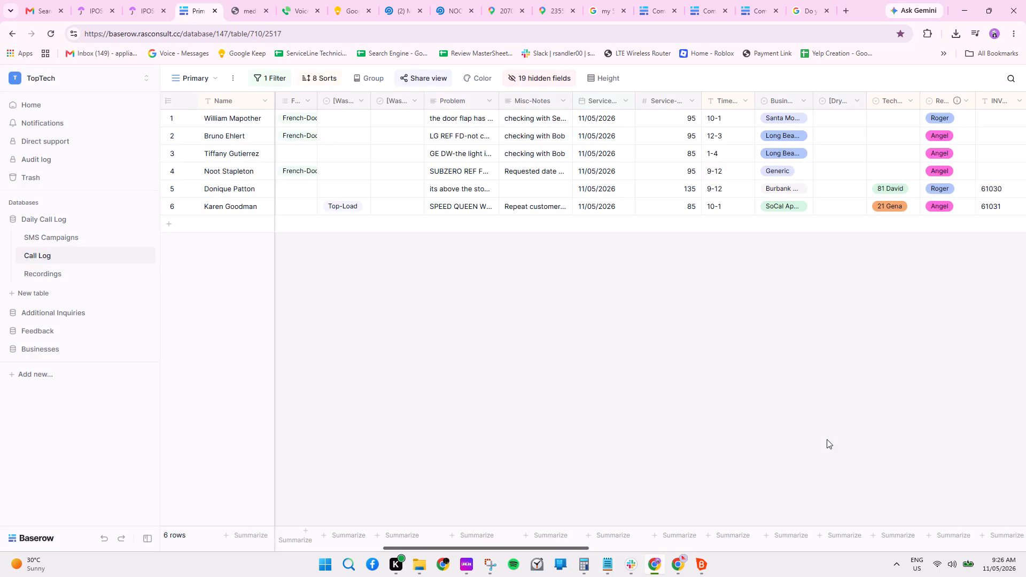
{"action": "double_click", "coordinate": [901, 139]}
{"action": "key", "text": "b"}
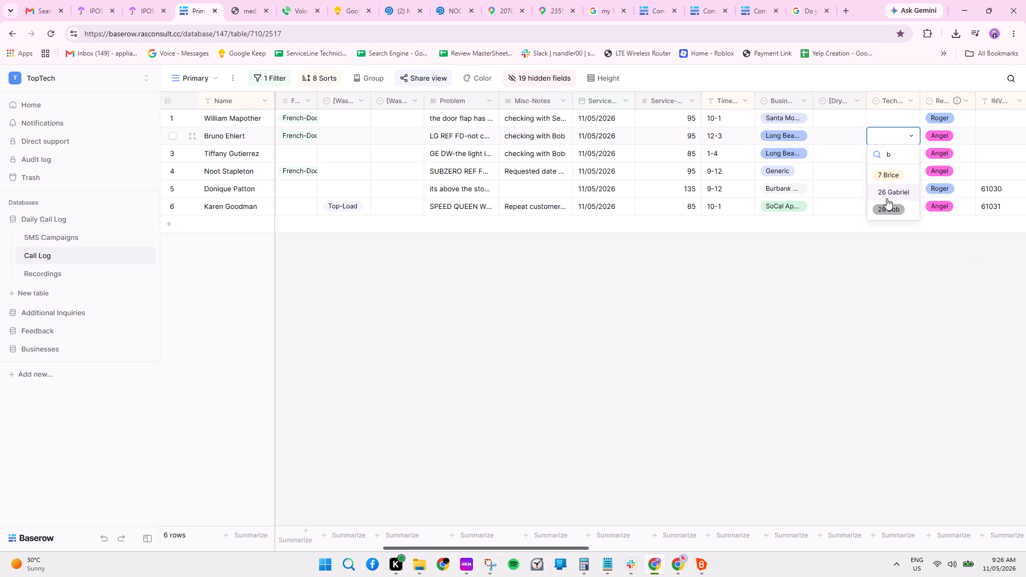
{"action": "left_click", "coordinate": [893, 209]}
{"action": "double_click", "coordinate": [893, 154]}
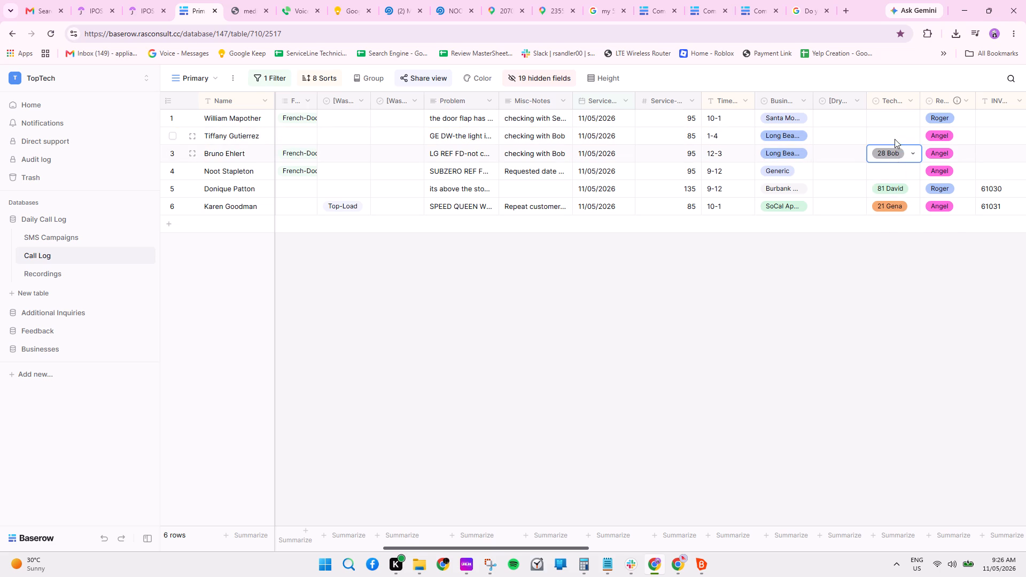
{"action": "double_click", "coordinate": [895, 138]}
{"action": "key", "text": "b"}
{"action": "left_click", "coordinate": [890, 207]}
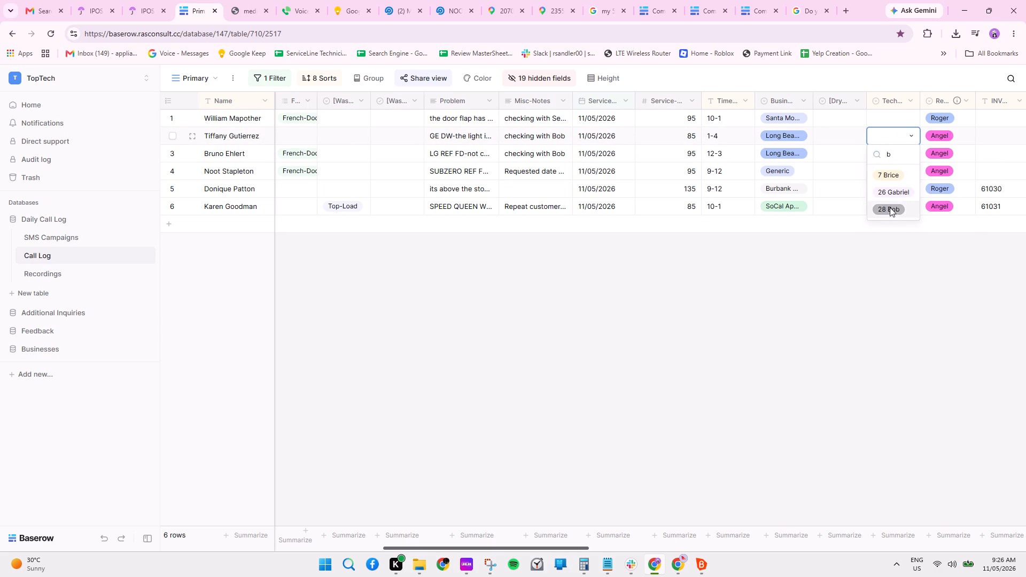
{"action": "left_click", "coordinate": [888, 323]}
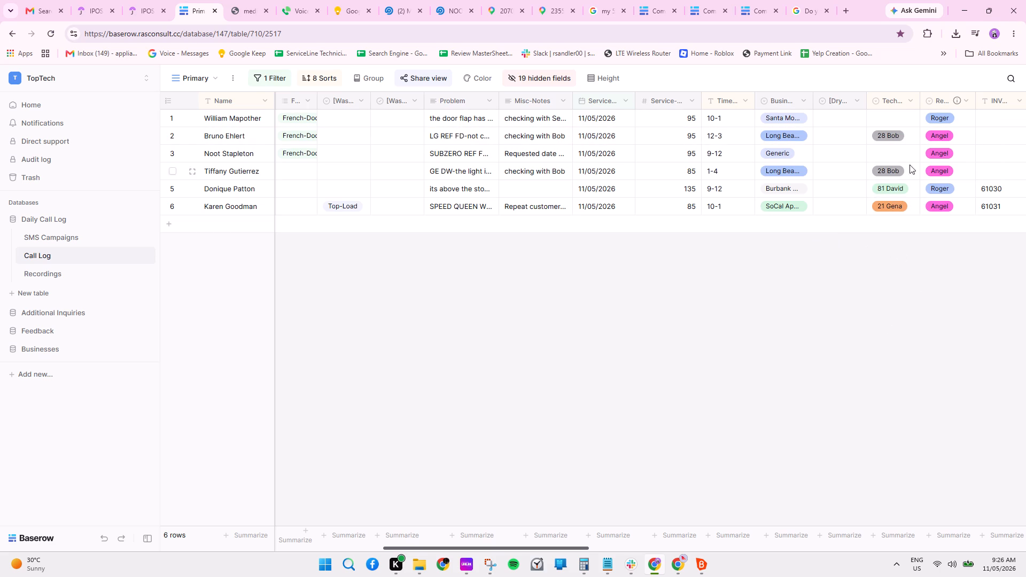
Enter invoice 61032 for the 12-3 LG refrigerator job and 61033 for the 1-4 GE dishwasher job.
{"action": "left_click", "coordinate": [1001, 137]}
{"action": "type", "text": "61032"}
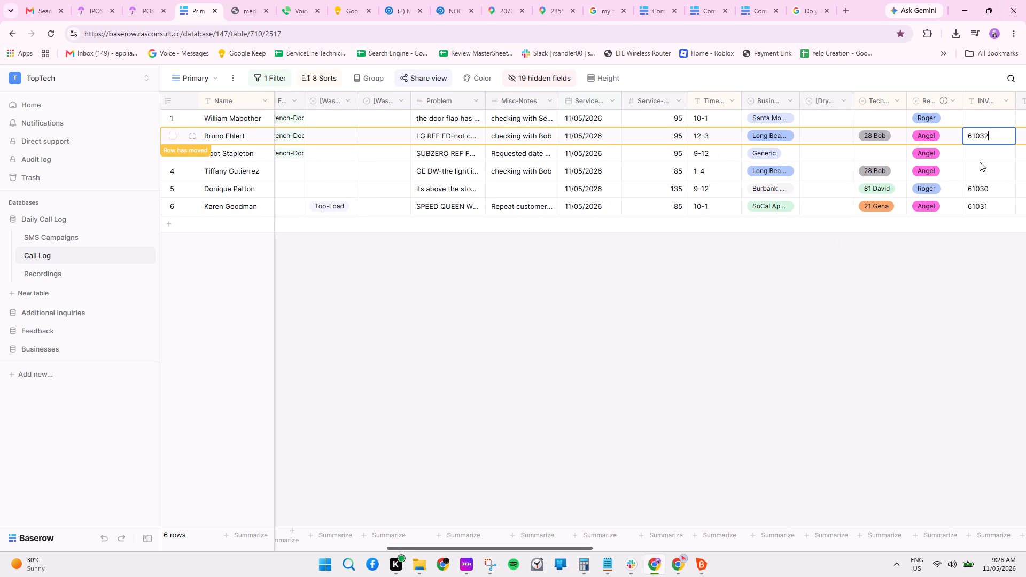
{"action": "left_click", "coordinate": [975, 170]}
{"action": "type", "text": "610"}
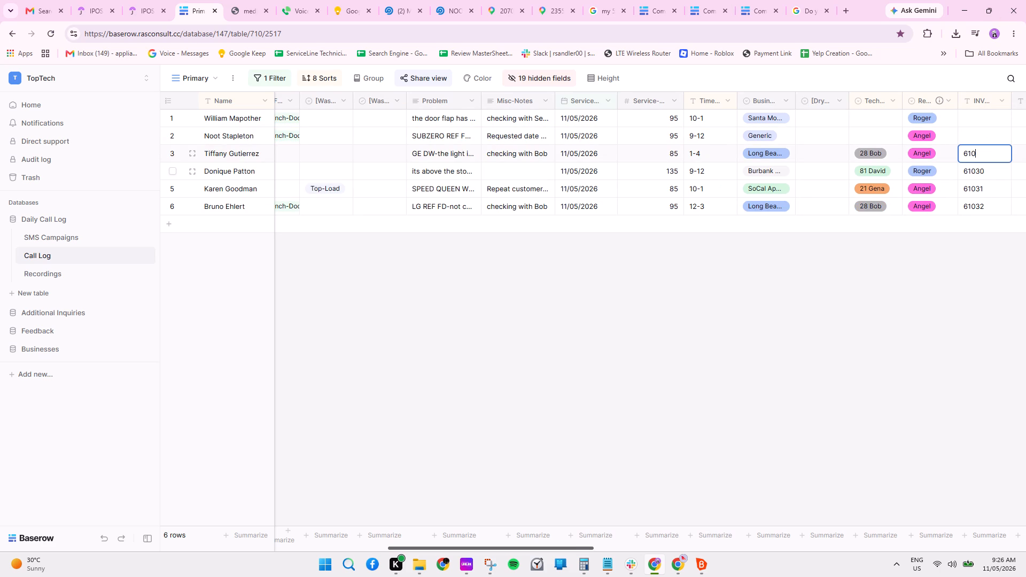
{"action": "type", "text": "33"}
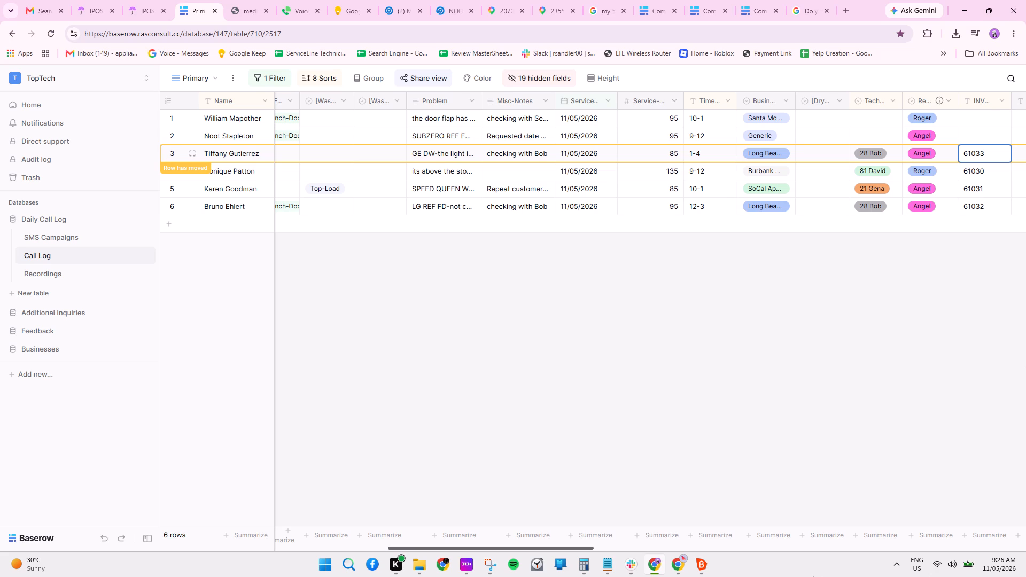
{"action": "left_click", "coordinate": [836, 408]}
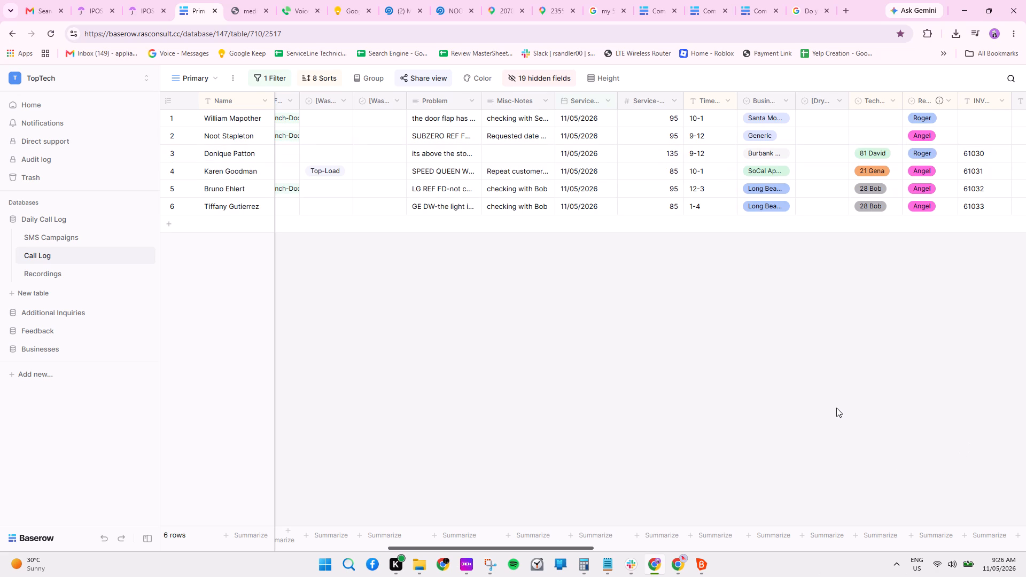
{"action": "double_click", "coordinate": [883, 134]}
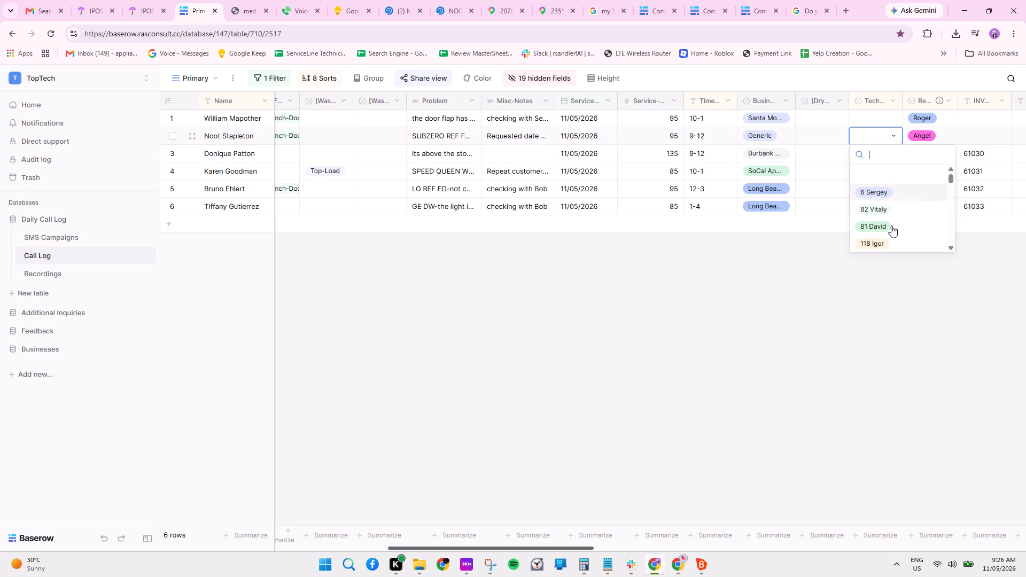
{"action": "scroll", "coordinate": [893, 227], "scroll_direction": "down", "scroll_amount": 3}
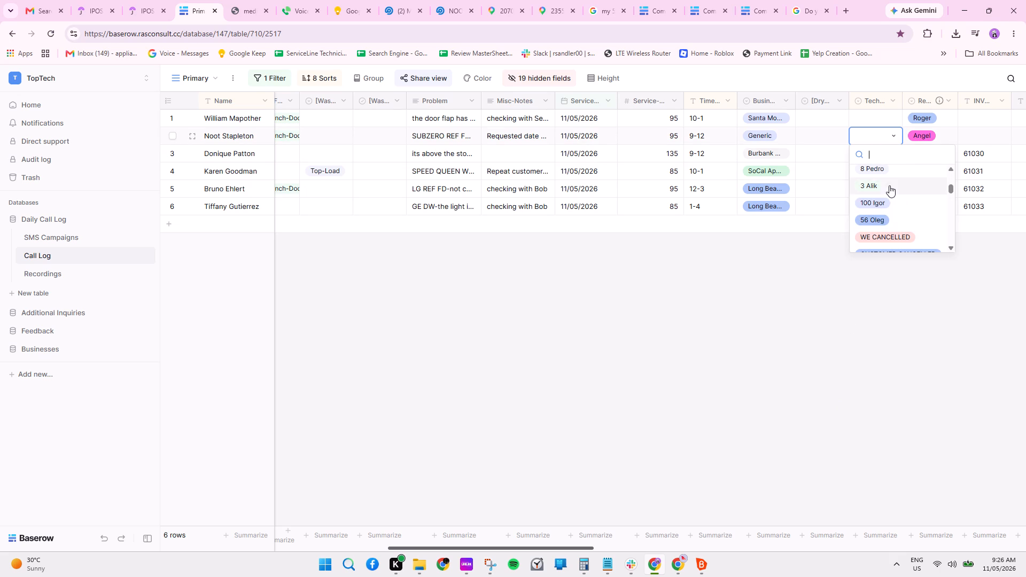
{"action": "left_click", "coordinate": [889, 185]}
{"action": "left_click", "coordinate": [968, 137]}
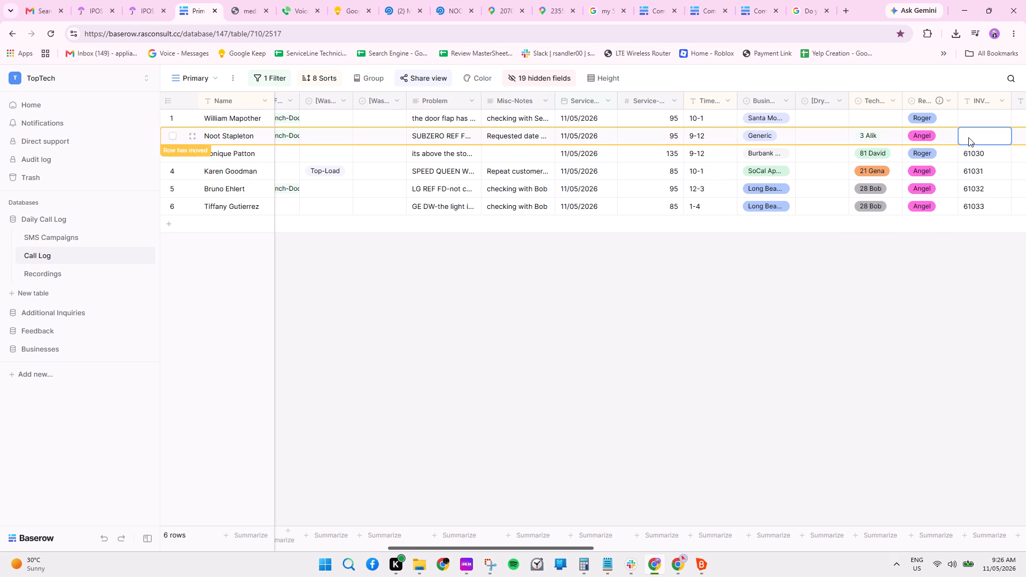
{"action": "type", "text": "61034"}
{"action": "left_click", "coordinate": [899, 361]}
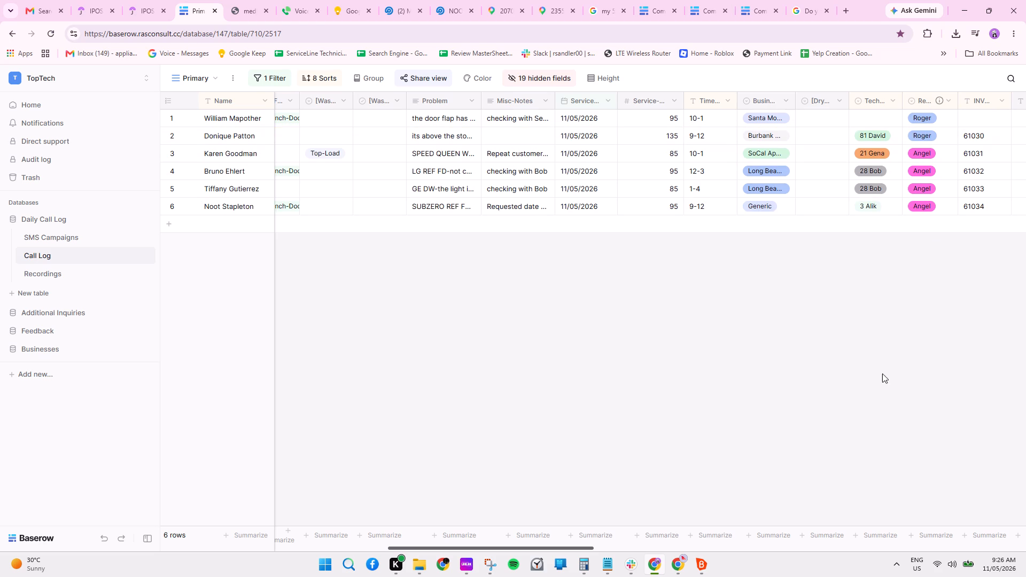
{"action": "left_click", "coordinate": [856, 371]}
{"action": "left_click", "coordinate": [605, 374]}
In the Notepad job list, remove five surplus blank lines between job 61030 and the -GENA heading.
{"action": "left_click_drag", "start_coordinate": [547, 549], "coordinate": [541, 549]}
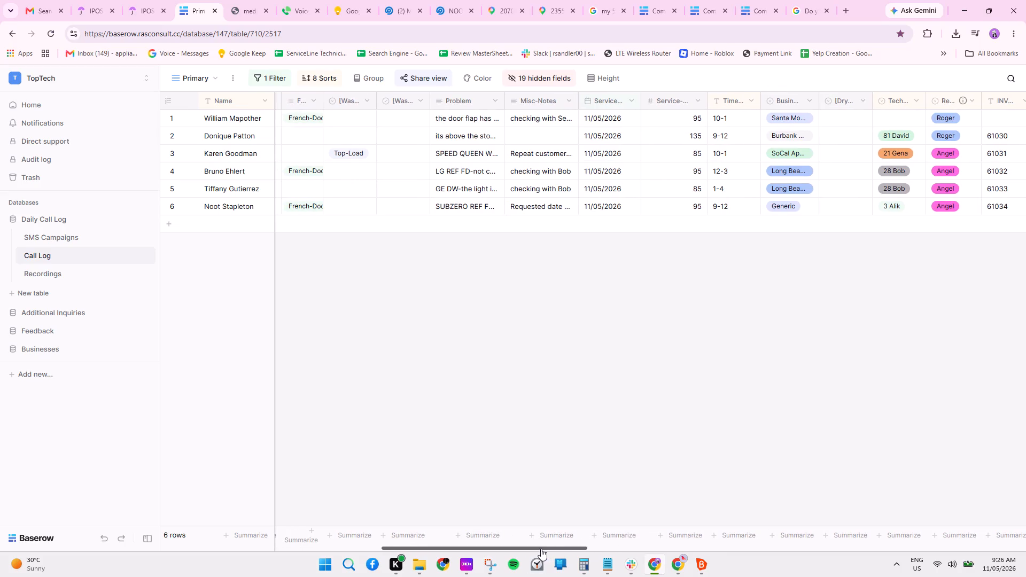
{"action": "left_click", "coordinate": [607, 566]}
{"action": "left_click", "coordinate": [559, 514]}
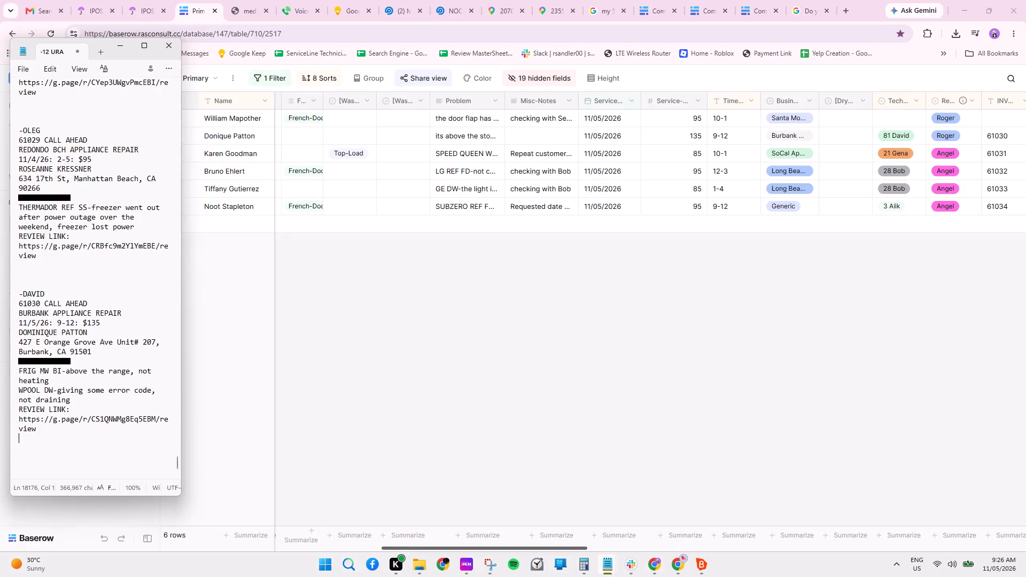
{"action": "scroll", "coordinate": [37, 283], "scroll_direction": "down", "scroll_amount": 5}
{"action": "left_click", "coordinate": [46, 339]}
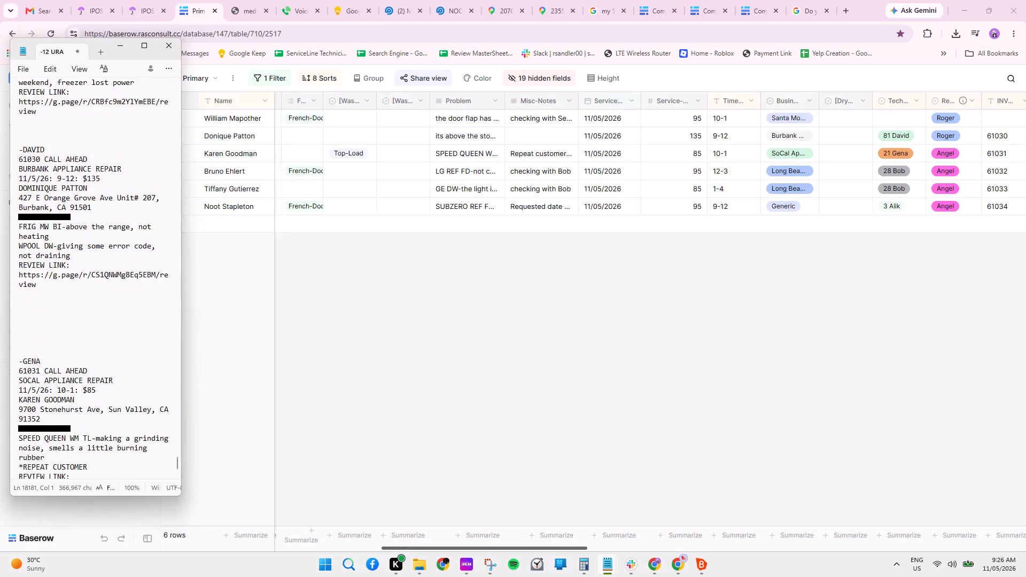
{"action": "key", "text": "BackSpace"}
{"action": "key", "text": "BackSpace"}
{"action": "key", "text": "BackSpace"}
{"action": "key", "text": "BackSpace"}
{"action": "key", "text": "BackSpace"}
Add a -BOB heading below job 61031's review link, leaving an empty line beneath it for the write-up.
{"action": "scroll", "coordinate": [111, 323], "scroll_direction": "down", "scroll_amount": 5}
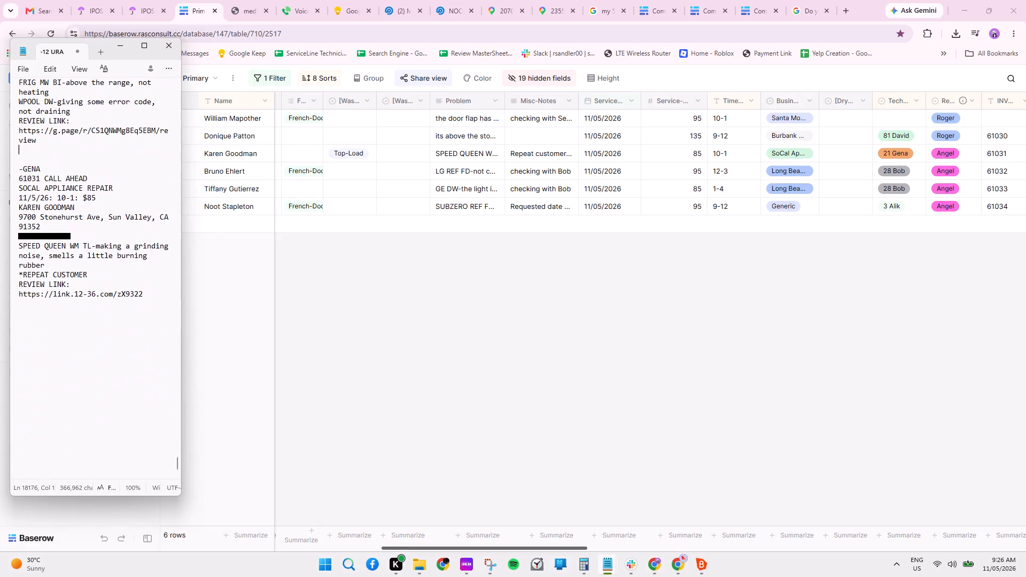
{"action": "left_click", "coordinate": [30, 327]}
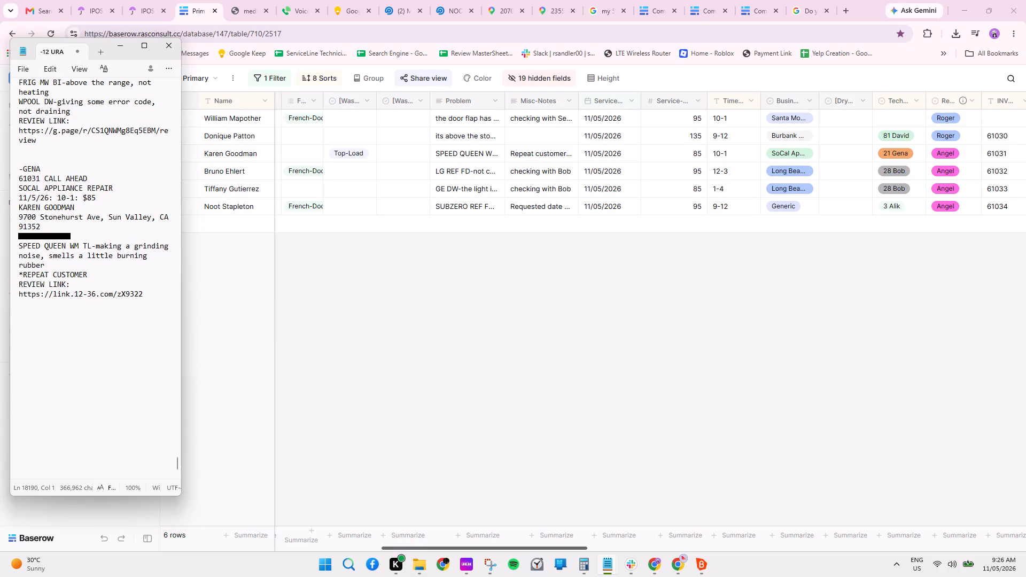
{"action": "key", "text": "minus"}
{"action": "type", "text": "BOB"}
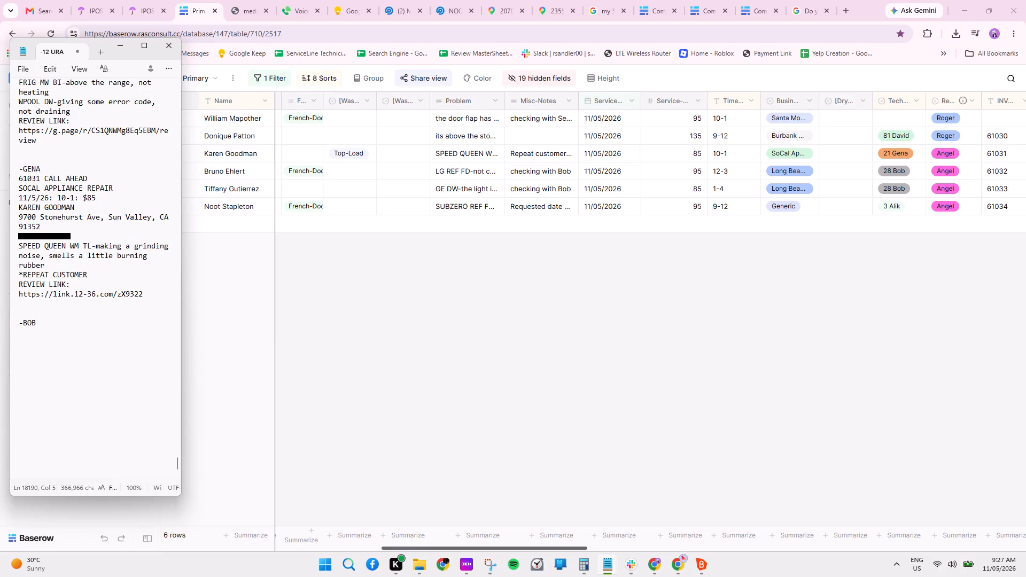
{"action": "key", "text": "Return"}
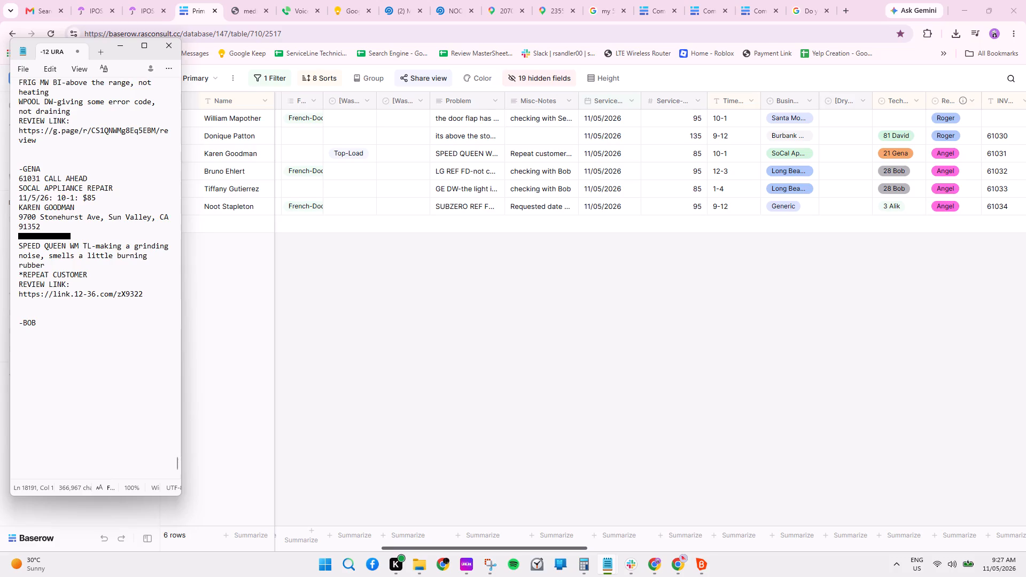
{"action": "left_click", "coordinate": [44, 331]}
Under the -BOB heading, write the first two lines: 61032 CALL AHEAD and LONG BCH APPLIANCE REPAIR.
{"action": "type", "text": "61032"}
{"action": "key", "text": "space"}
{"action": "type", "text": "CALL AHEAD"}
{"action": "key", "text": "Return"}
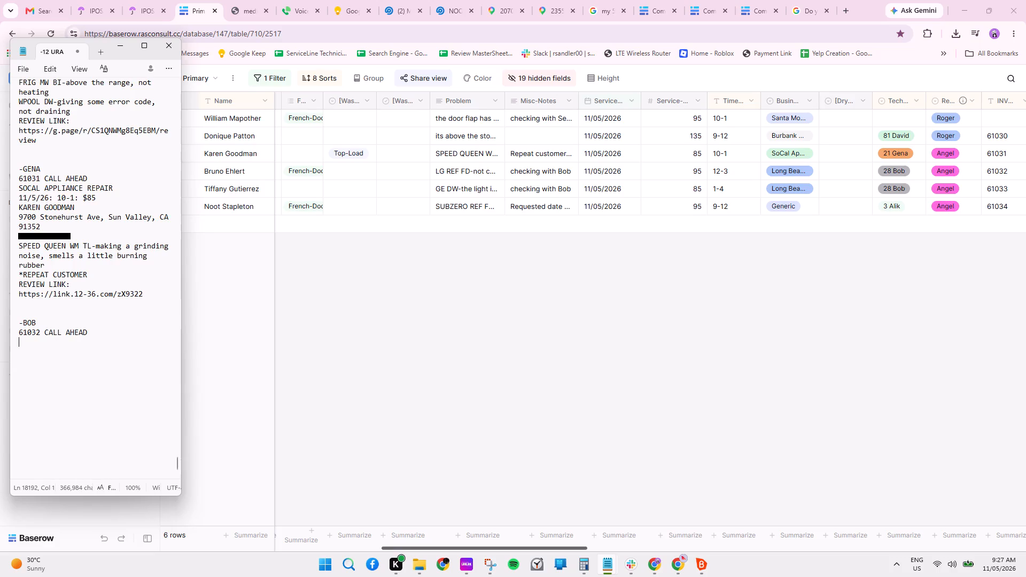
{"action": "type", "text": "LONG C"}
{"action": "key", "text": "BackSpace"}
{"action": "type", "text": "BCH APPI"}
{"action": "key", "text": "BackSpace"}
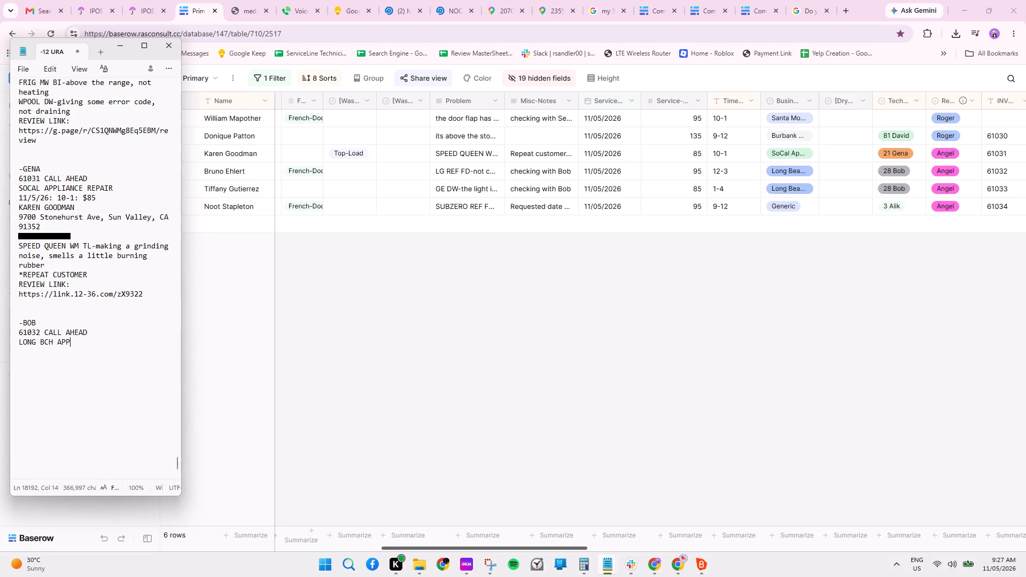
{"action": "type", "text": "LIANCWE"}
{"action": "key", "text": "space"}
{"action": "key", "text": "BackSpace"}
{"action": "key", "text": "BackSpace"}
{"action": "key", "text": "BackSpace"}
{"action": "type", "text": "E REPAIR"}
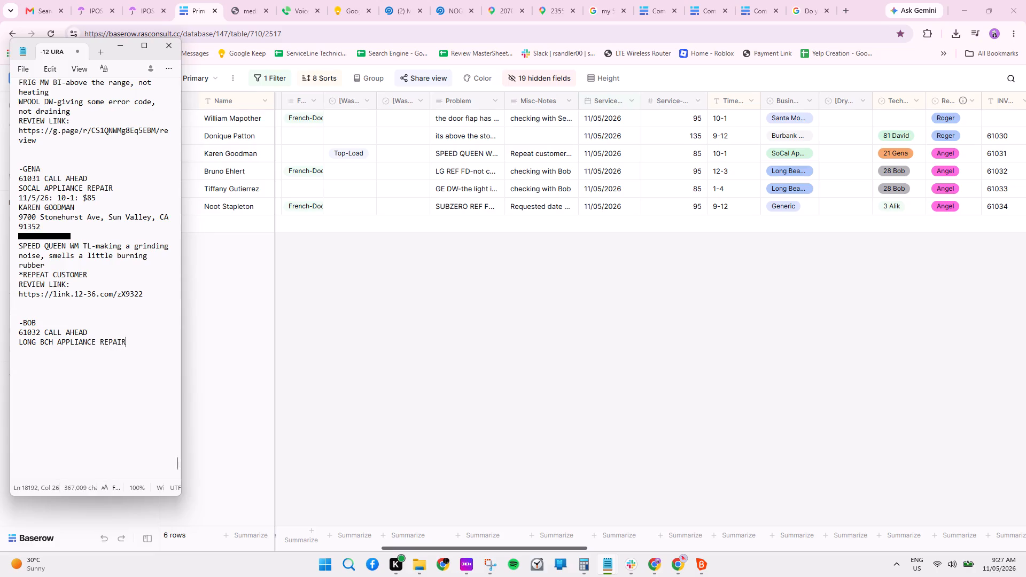
Add the schedule and fee line 11/5/26: 12-3: $95 to job 61032's write-up.
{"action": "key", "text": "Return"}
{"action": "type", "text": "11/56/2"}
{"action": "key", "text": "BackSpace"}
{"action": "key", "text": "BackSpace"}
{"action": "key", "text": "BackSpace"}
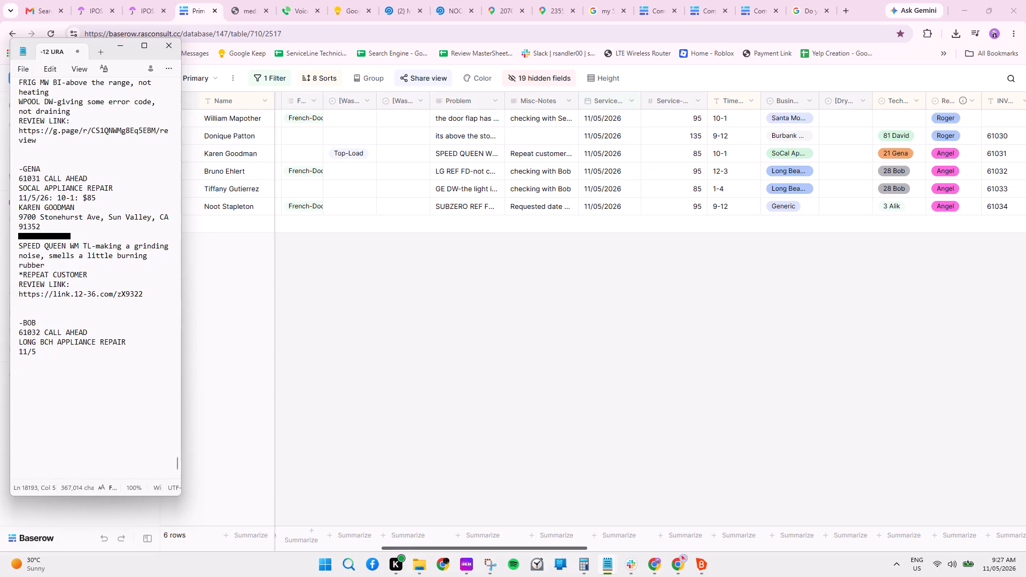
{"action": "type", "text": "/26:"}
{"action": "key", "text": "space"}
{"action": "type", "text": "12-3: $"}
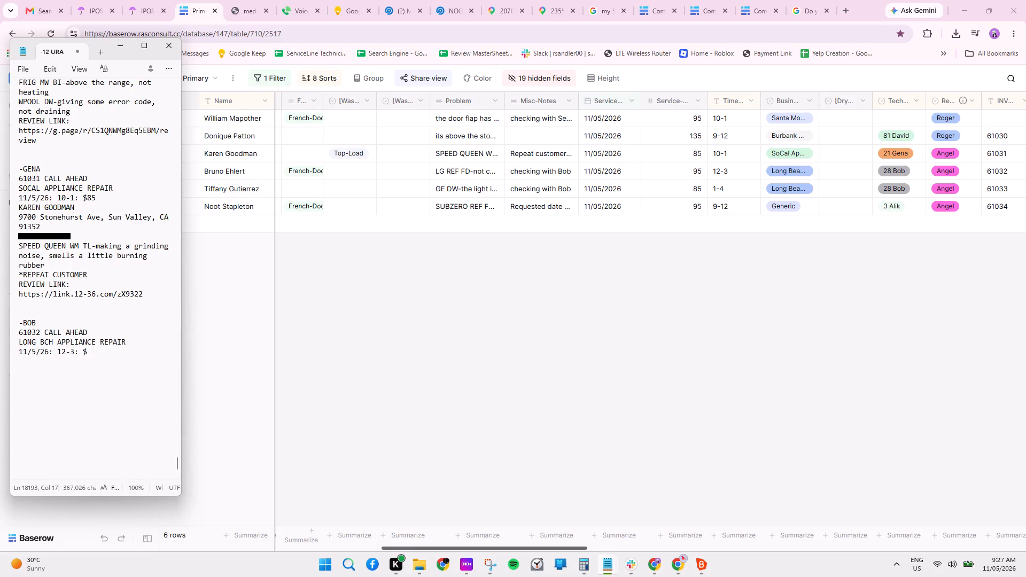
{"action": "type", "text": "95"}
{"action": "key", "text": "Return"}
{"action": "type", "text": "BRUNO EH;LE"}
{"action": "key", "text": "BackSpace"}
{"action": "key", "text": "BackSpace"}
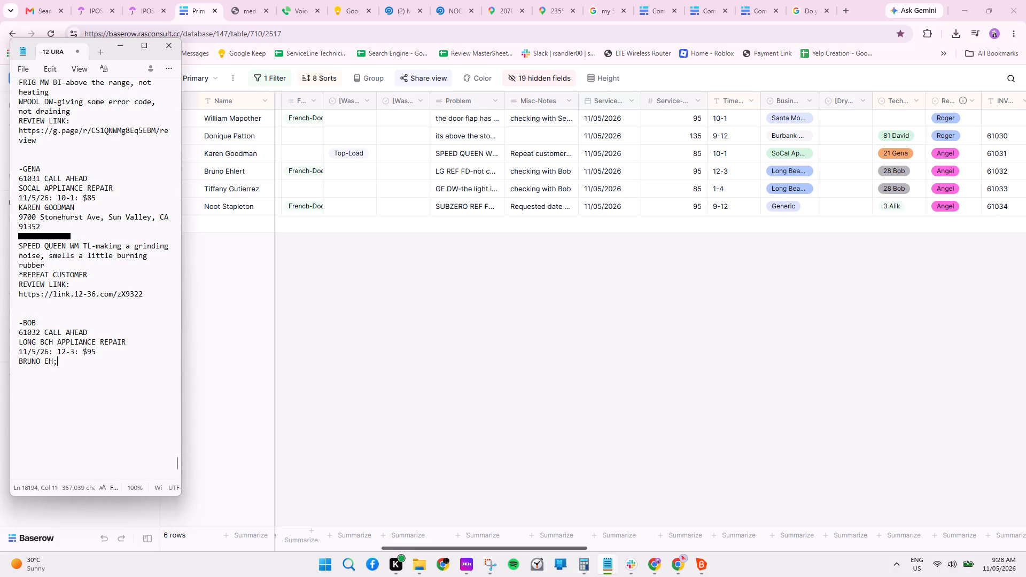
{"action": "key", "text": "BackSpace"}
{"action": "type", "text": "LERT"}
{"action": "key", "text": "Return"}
{"action": "left_click", "coordinate": [193, 172]}
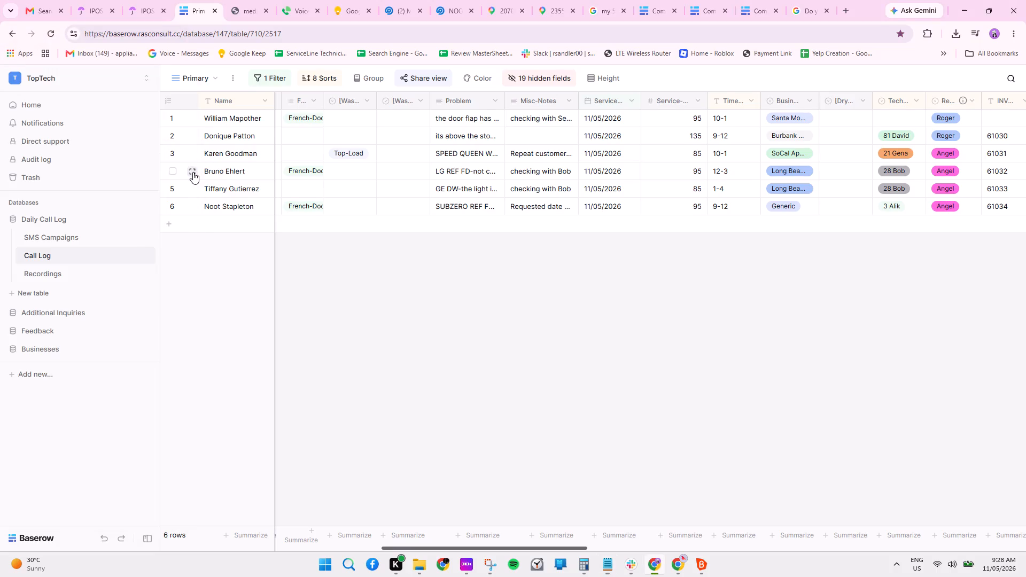
{"action": "triple_click", "coordinate": [368, 285]}
{"action": "left_click", "coordinate": [368, 282]}
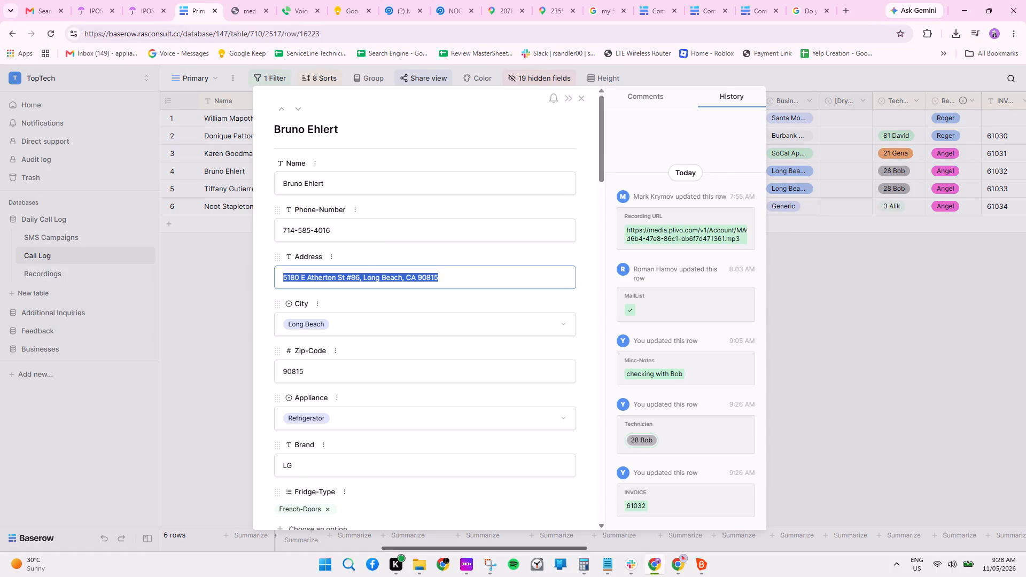
{"action": "key", "text": "ctrl+c"}
{"action": "left_click", "coordinate": [608, 565]}
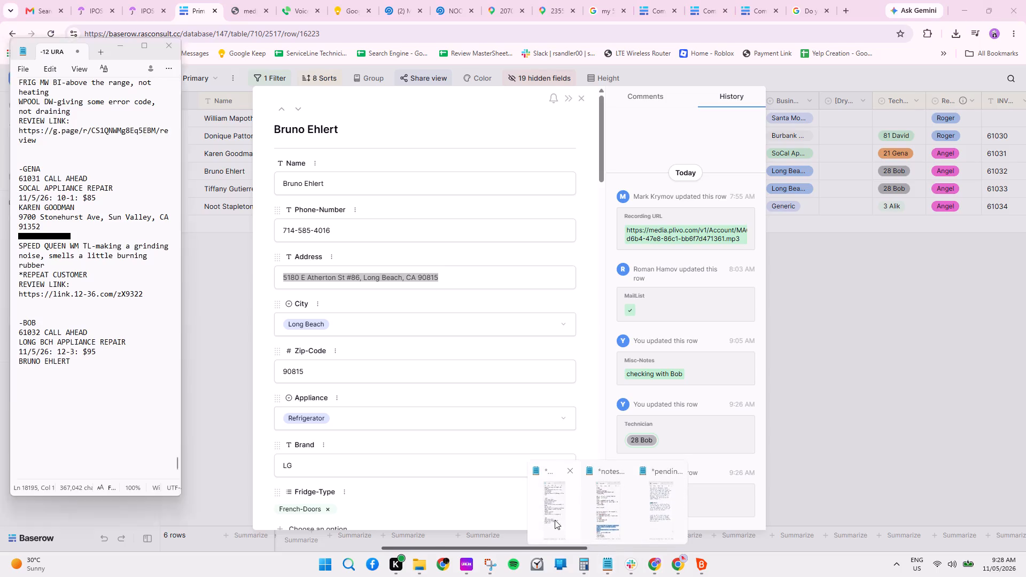
{"action": "left_click", "coordinate": [555, 520]}
{"action": "key", "text": "ctrl+v"}
Copy the customer's phone number from job 61032's Baserow record into the Notepad write-up, below the address.
{"action": "triple_click", "coordinate": [308, 227]}
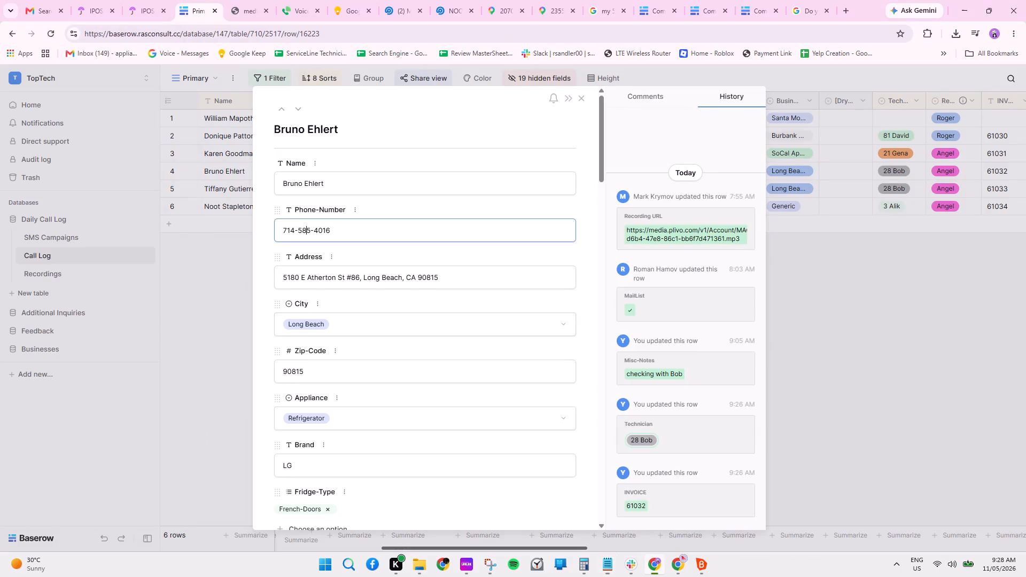
{"action": "key", "text": "ctrl+c"}
{"action": "left_click", "coordinate": [605, 570]}
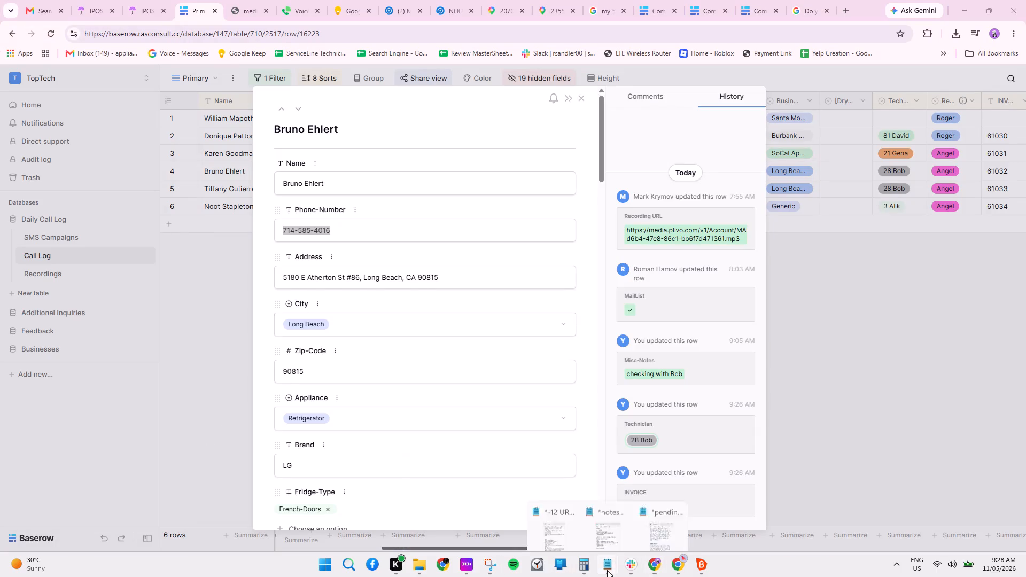
{"action": "left_click", "coordinate": [567, 524]}
{"action": "left_click", "coordinate": [52, 387]}
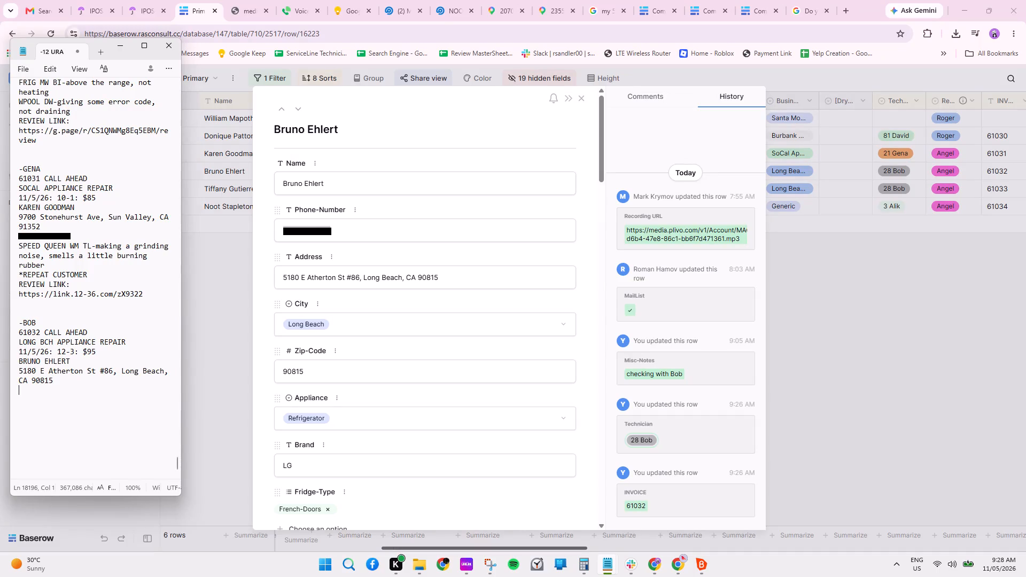
{"action": "key", "text": "ctrl+v"}
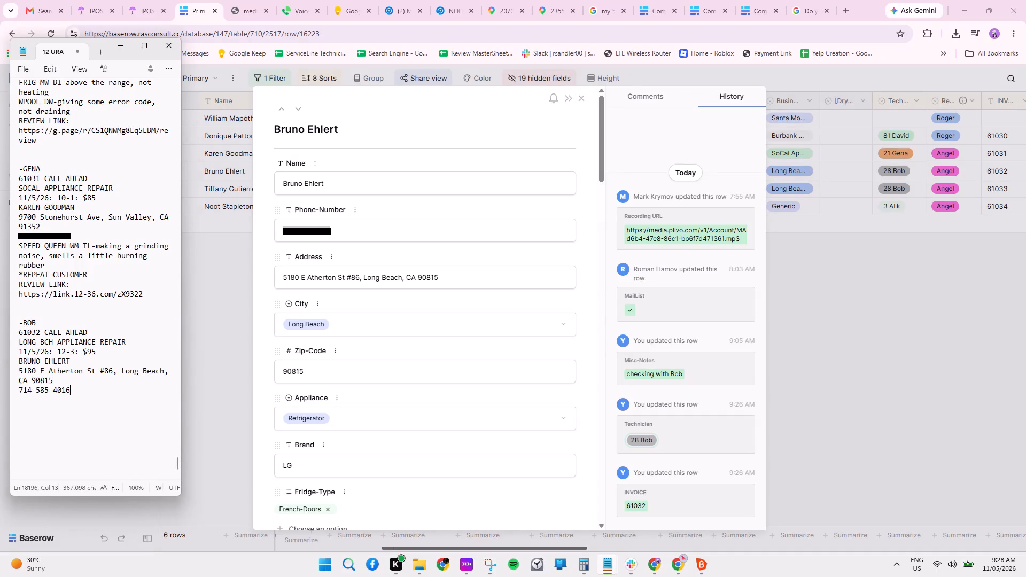
Copy the problem text LG REF FD-not cooling properly from the Baserow record to the line below the phone number in Notepad.
{"action": "left_click", "coordinate": [51, 396]}
{"action": "scroll", "coordinate": [363, 400], "scroll_direction": "down", "scroll_amount": 2}
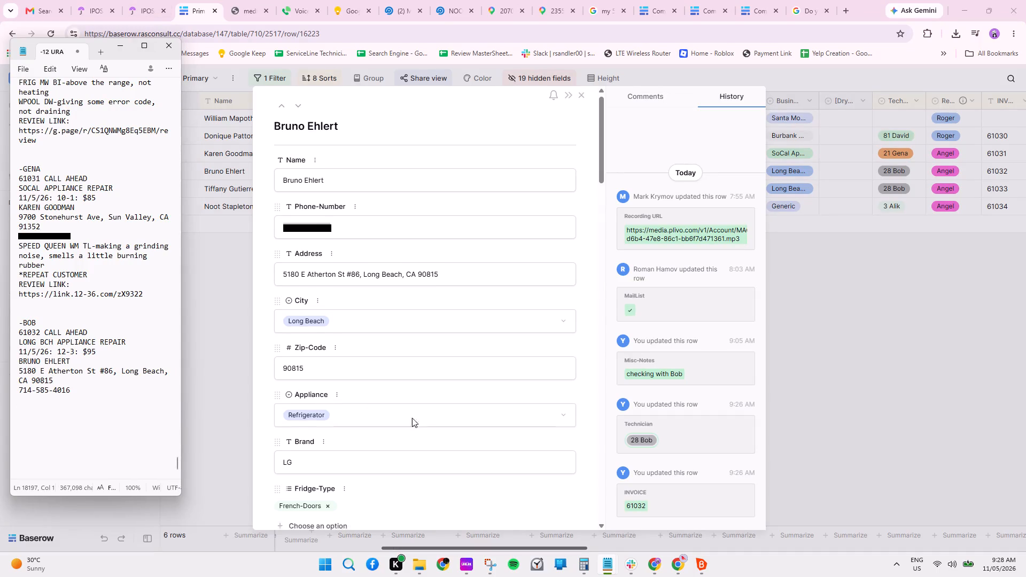
{"action": "scroll", "coordinate": [412, 418], "scroll_direction": "down", "scroll_amount": 2}
{"action": "triple_click", "coordinate": [345, 441]}
{"action": "right_click", "coordinate": [347, 440]}
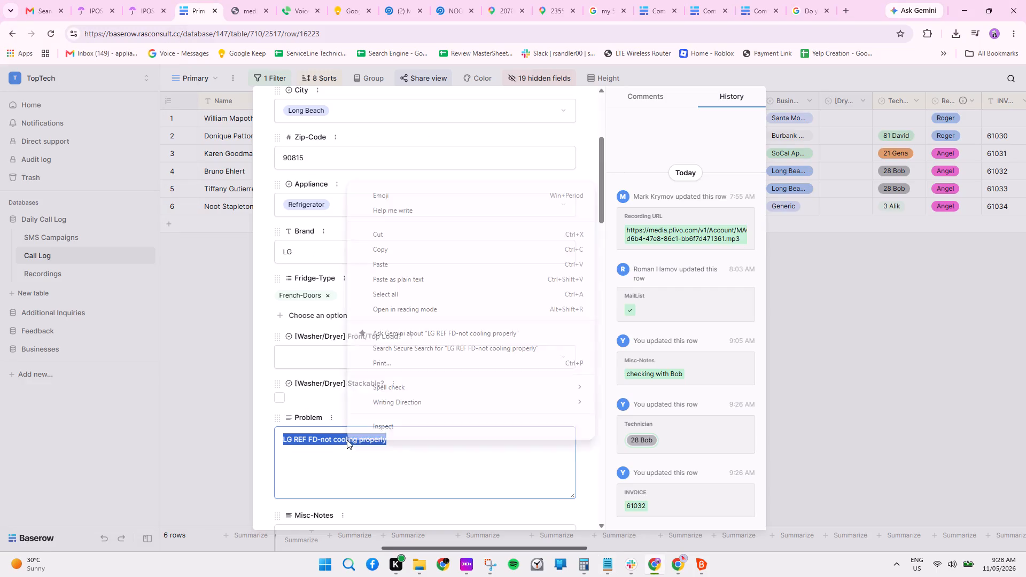
{"action": "left_click", "coordinate": [385, 248]}
{"action": "left_click", "coordinate": [609, 565]}
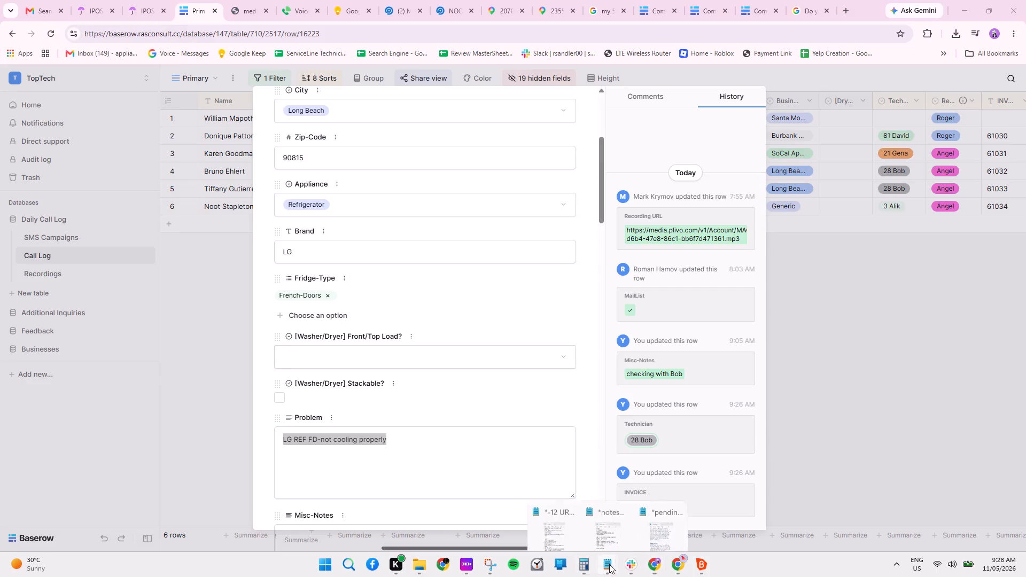
{"action": "left_click", "coordinate": [556, 506]}
{"action": "key", "text": "ctrl+v"}
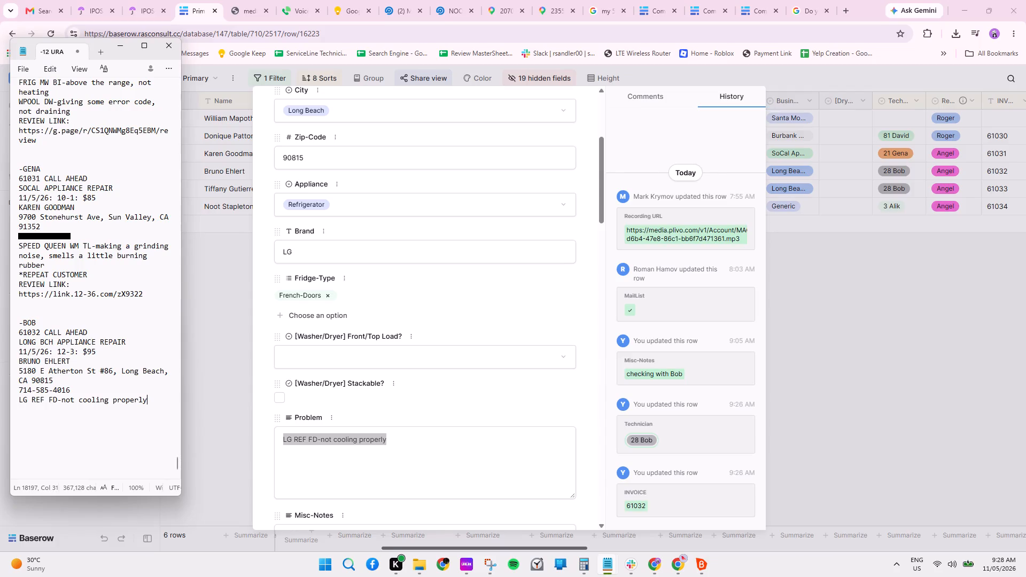
For job 61032's last line, copy the REVIEW LINK line from job 60999's message in Bob's Google Voice conversation.
{"action": "left_click", "coordinate": [64, 411]}
{"action": "scroll", "coordinate": [449, 393], "scroll_direction": "down", "scroll_amount": 6}
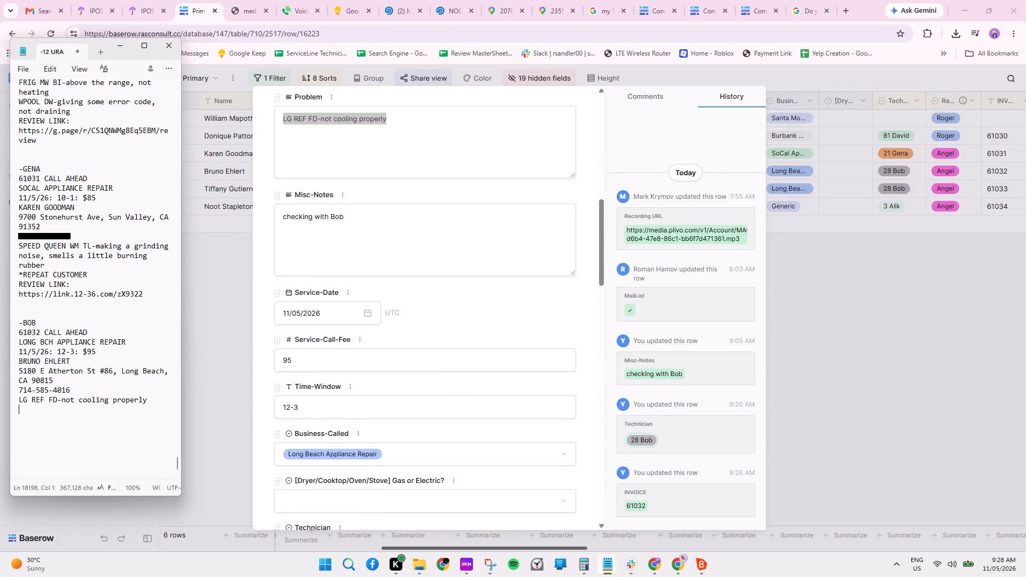
{"action": "left_click", "coordinate": [299, 7]}
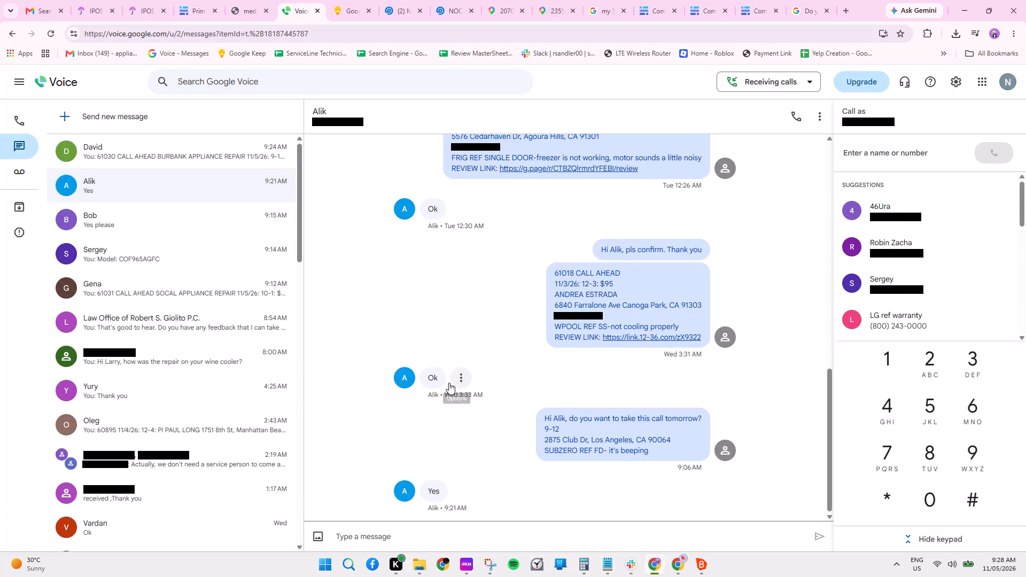
{"action": "left_click", "coordinate": [141, 226]}
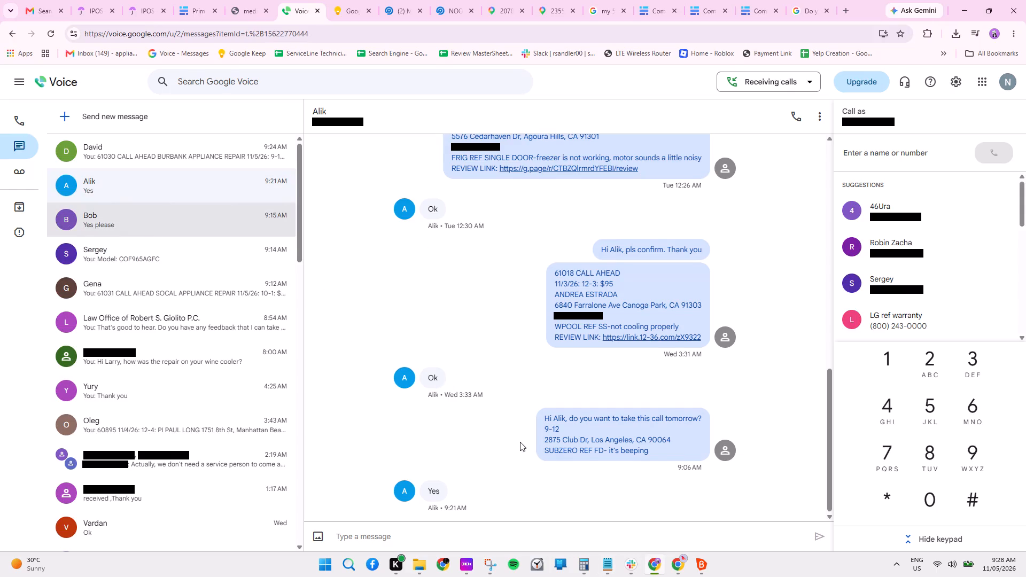
{"action": "scroll", "coordinate": [511, 438], "scroll_direction": "up", "scroll_amount": 8}
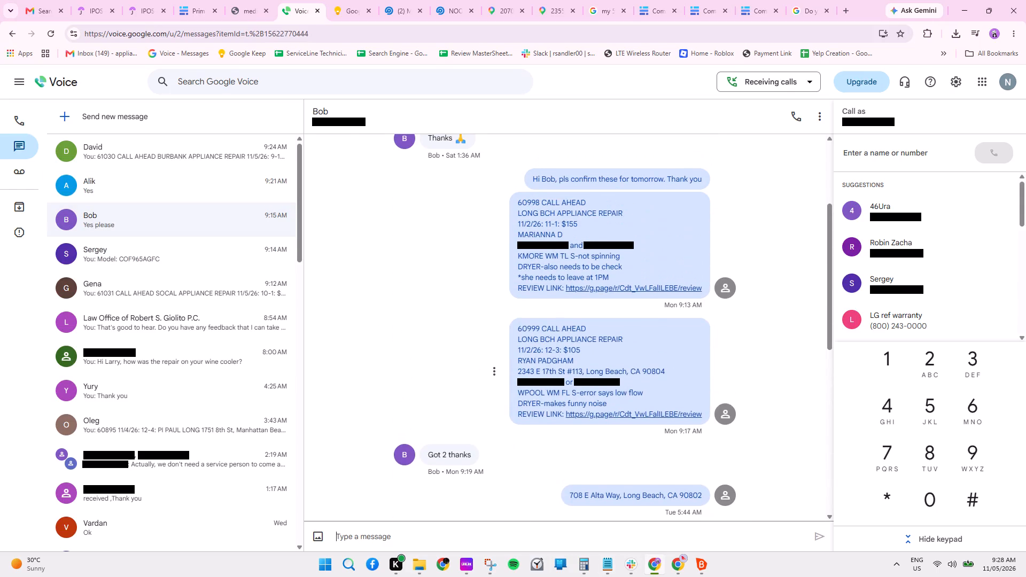
{"action": "triple_click", "coordinate": [527, 411]}
{"action": "left_click", "coordinate": [527, 411]}
{"action": "key", "text": "ctrl+c"}
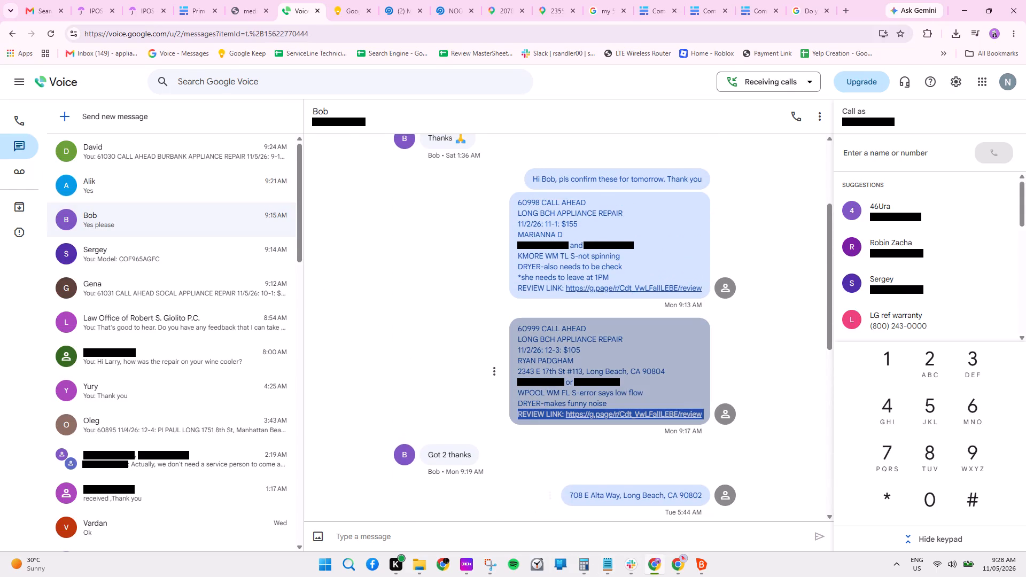
Paste the copied REVIEW LINK line below the problem text in job 61032's Notepad write-up.
{"action": "left_click", "coordinate": [616, 576]}
{"action": "left_click", "coordinate": [558, 513]}
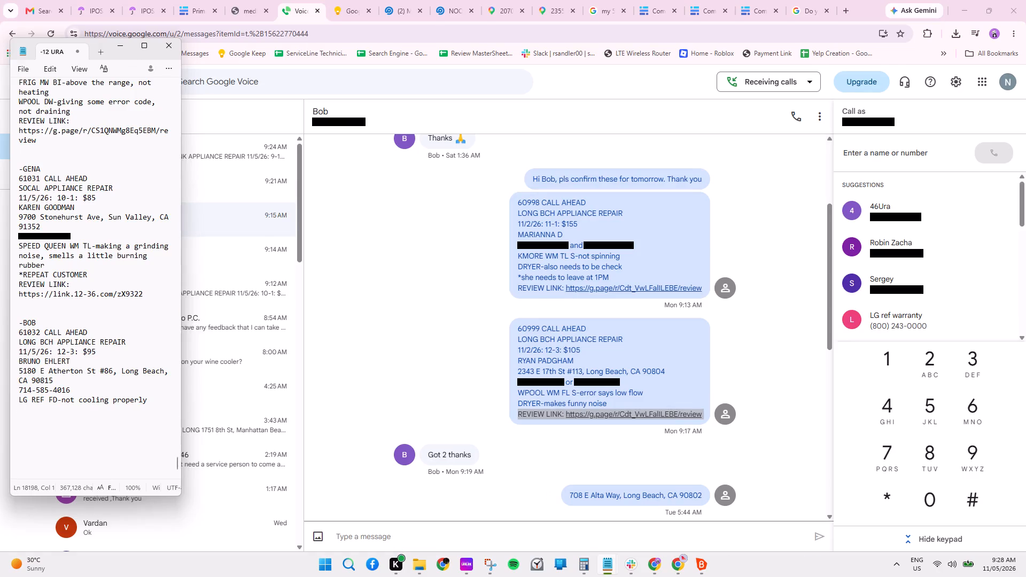
{"action": "key", "text": "ctrl+v"}
{"action": "left_click_drag", "start_coordinate": [57, 429], "coordinate": [0, 333]}
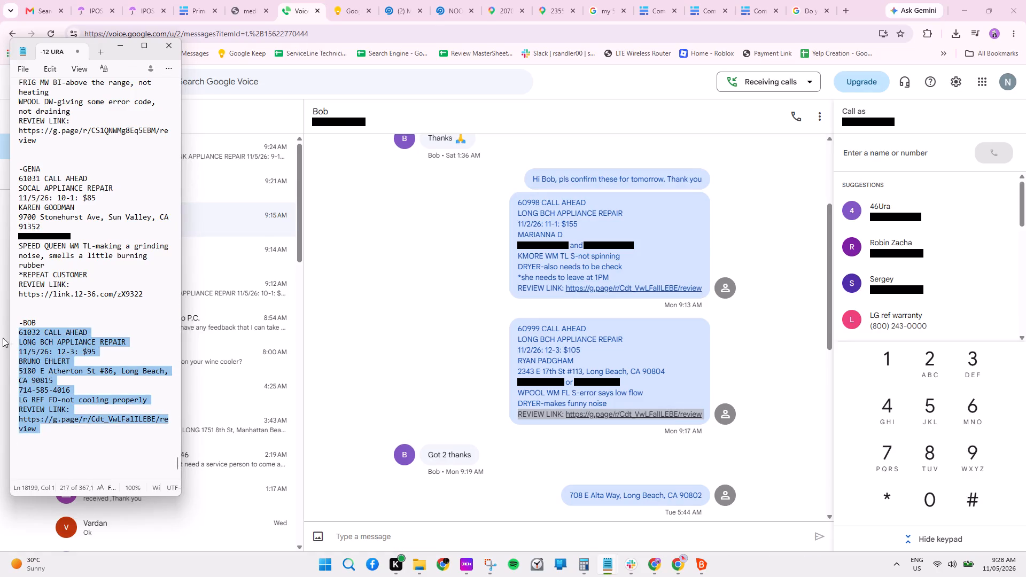
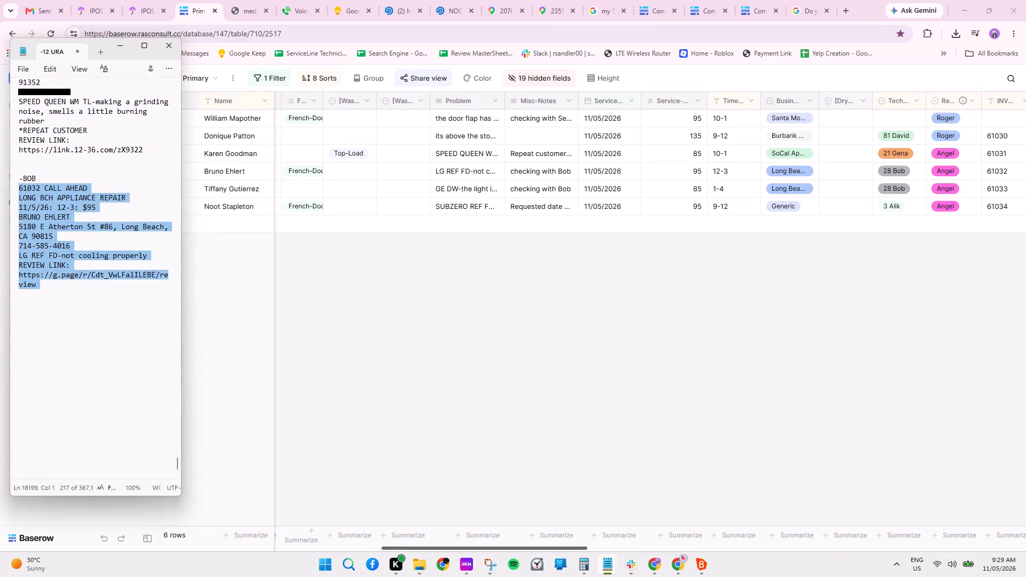
Start a new write-up below job 61032's in Notepad with the heading -BOB and job number 61033 on the following line.
{"action": "left_click", "coordinate": [28, 313]}
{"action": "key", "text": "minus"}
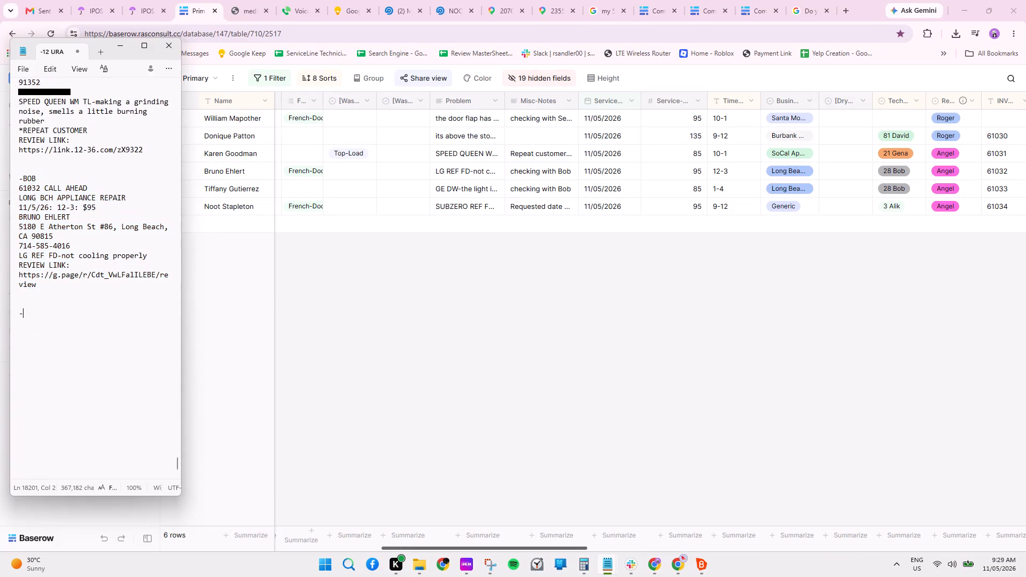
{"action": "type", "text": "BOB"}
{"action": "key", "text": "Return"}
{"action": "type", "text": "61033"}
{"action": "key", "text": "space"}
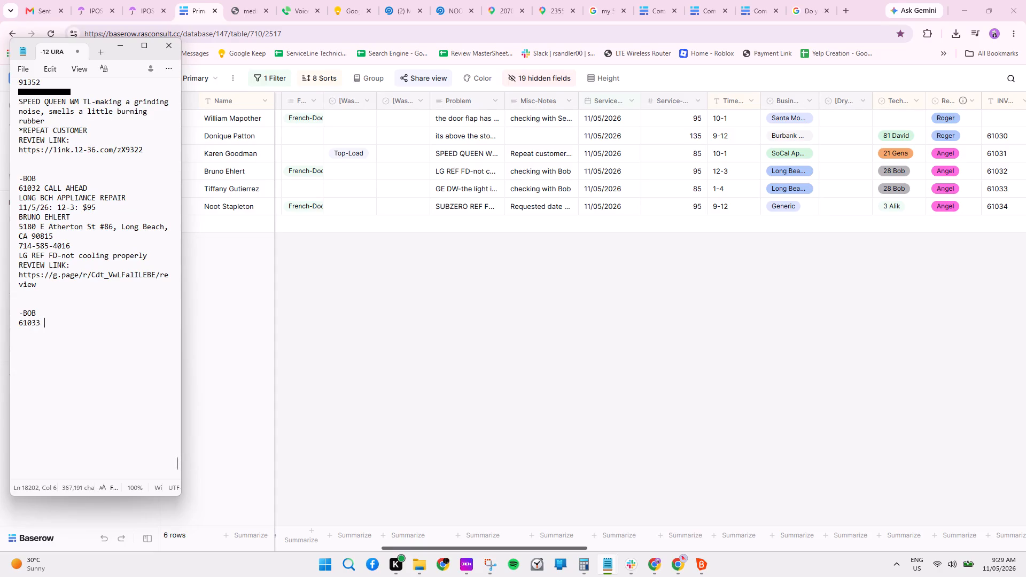